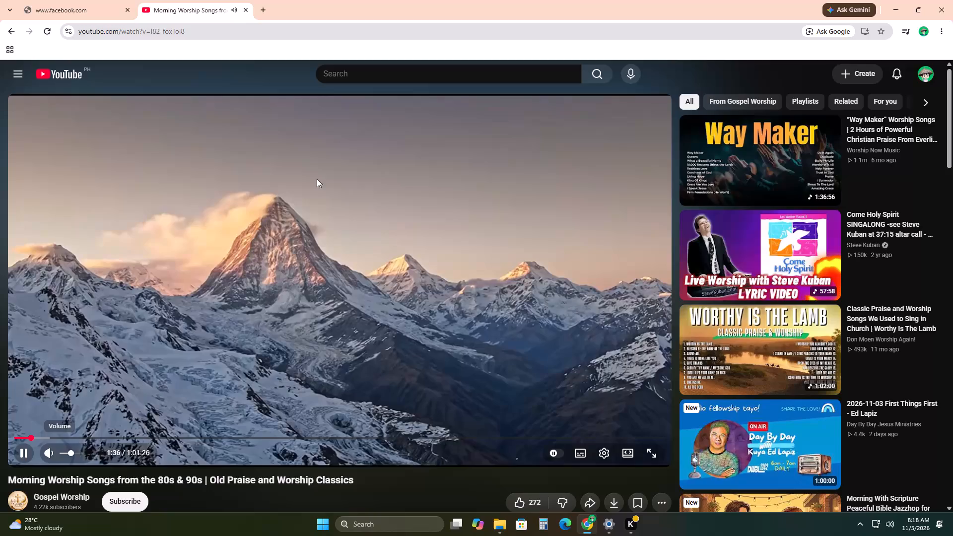
Switch to the Facebook page and reload it.
{"action": "left_click", "coordinate": [86, 8]}
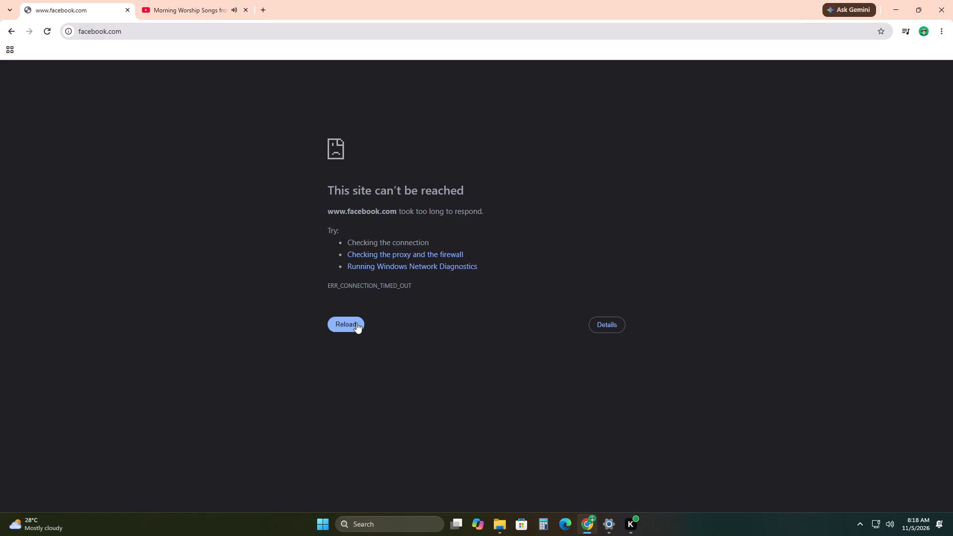
{"action": "left_click", "coordinate": [349, 323]}
In File Explorer, open the Unsubmitted Vouchers Data workbook from Arjel > RCI 2025-2030 > RCI 2026.
{"action": "left_click", "coordinate": [501, 526]}
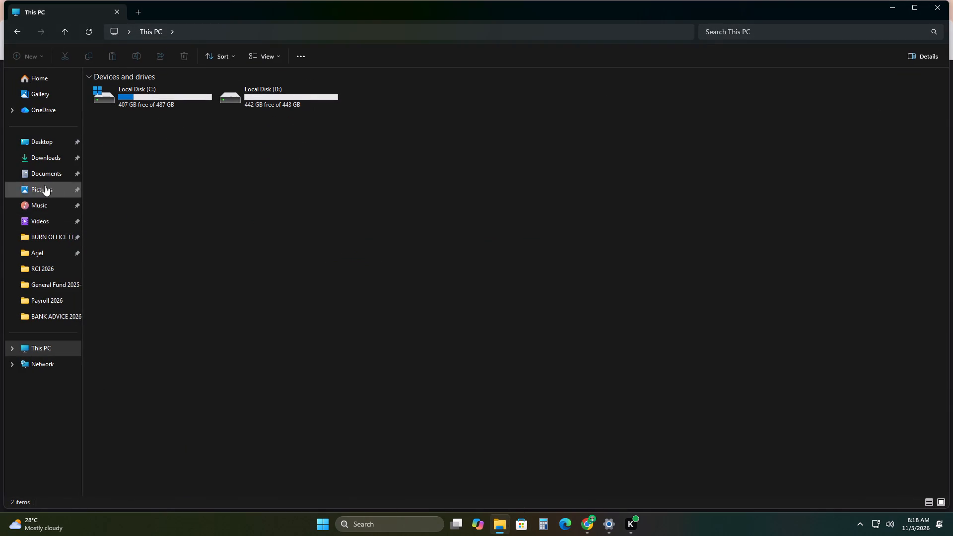
{"action": "left_click", "coordinate": [46, 251]}
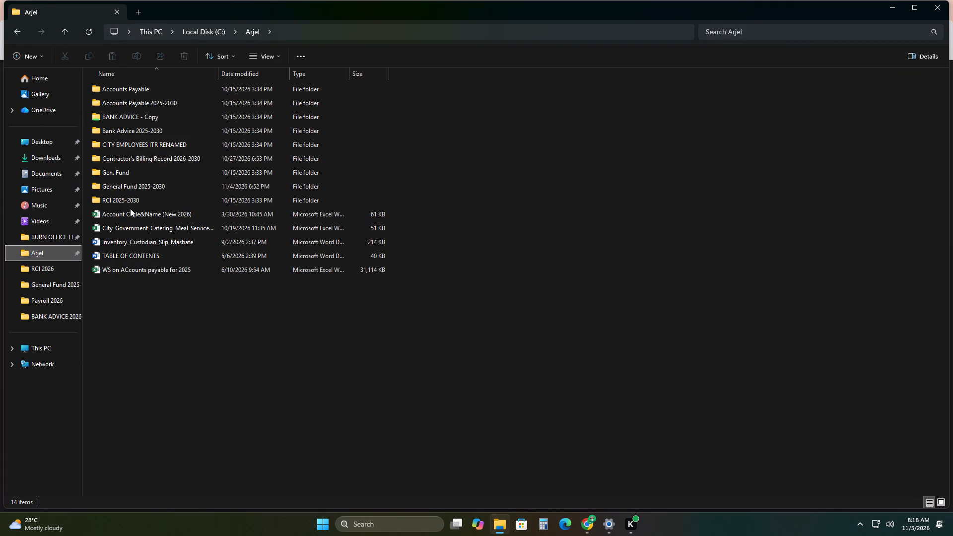
{"action": "double_click", "coordinate": [133, 202]}
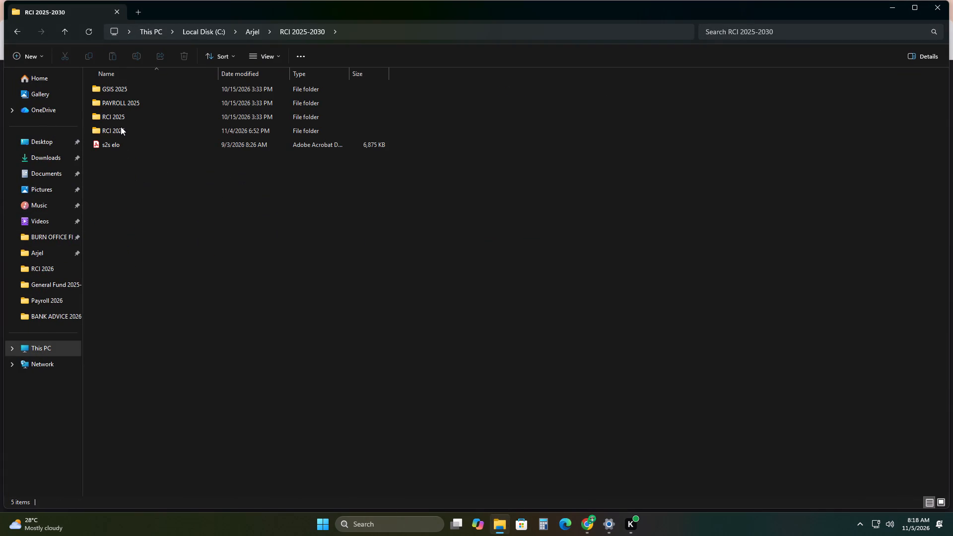
{"action": "double_click", "coordinate": [121, 127]}
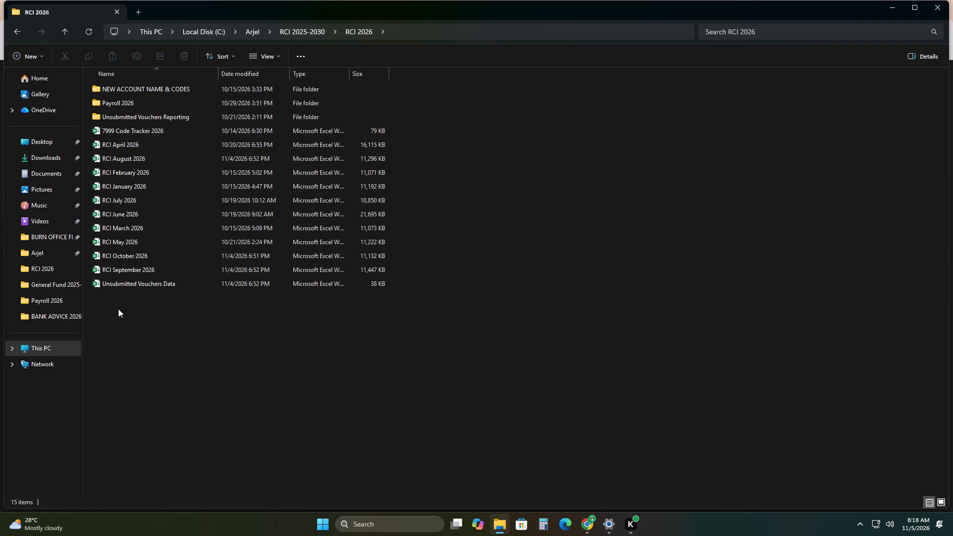
{"action": "double_click", "coordinate": [143, 284]}
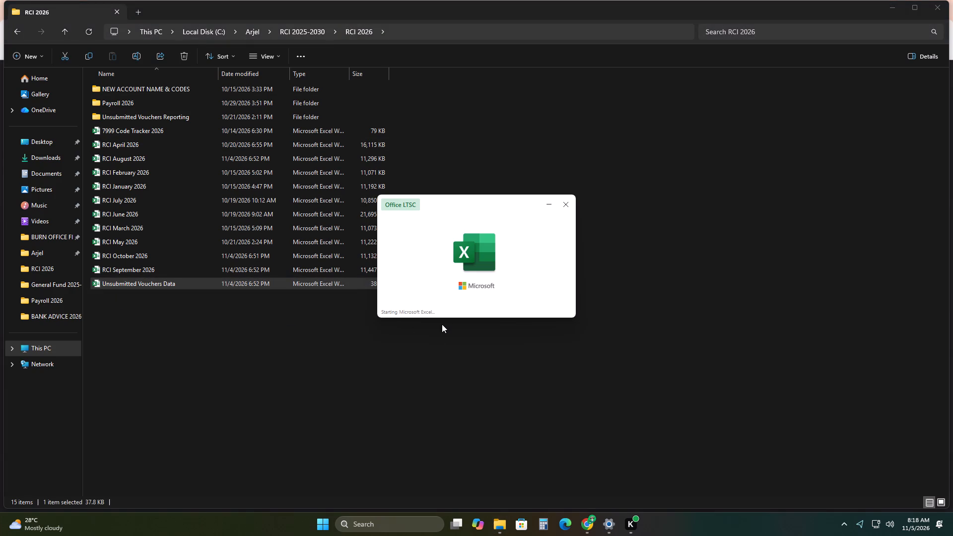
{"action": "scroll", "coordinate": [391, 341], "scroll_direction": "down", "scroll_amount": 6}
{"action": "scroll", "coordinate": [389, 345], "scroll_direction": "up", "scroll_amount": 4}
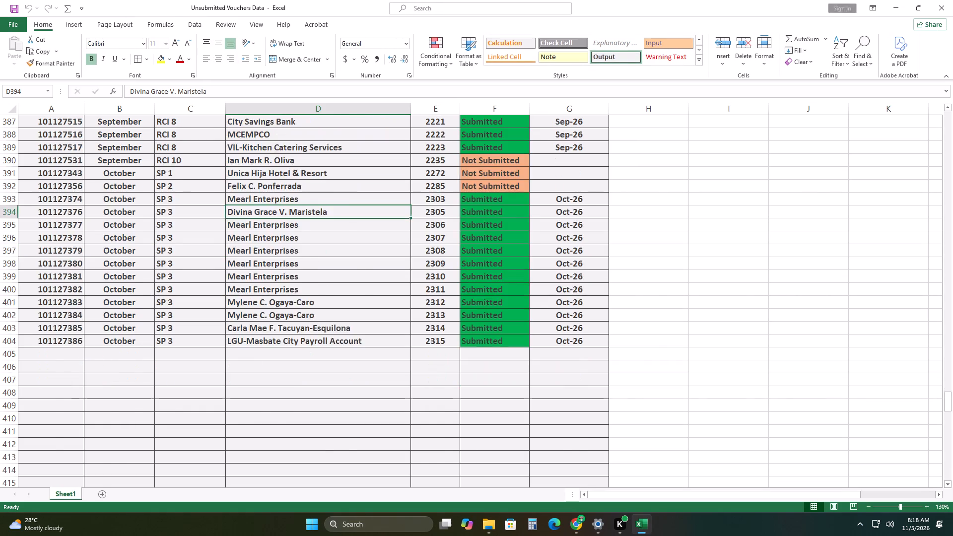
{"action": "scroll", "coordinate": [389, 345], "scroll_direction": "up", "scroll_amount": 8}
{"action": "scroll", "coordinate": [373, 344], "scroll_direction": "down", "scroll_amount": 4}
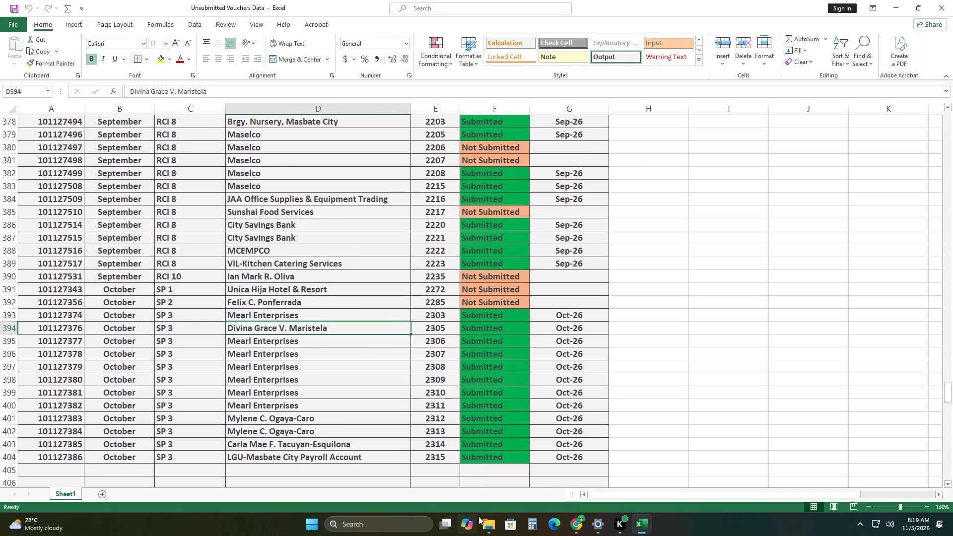
Open the RCI October 2026 workbook from the RCI 2026 folder in File Explorer.
{"action": "left_click", "coordinate": [486, 523]}
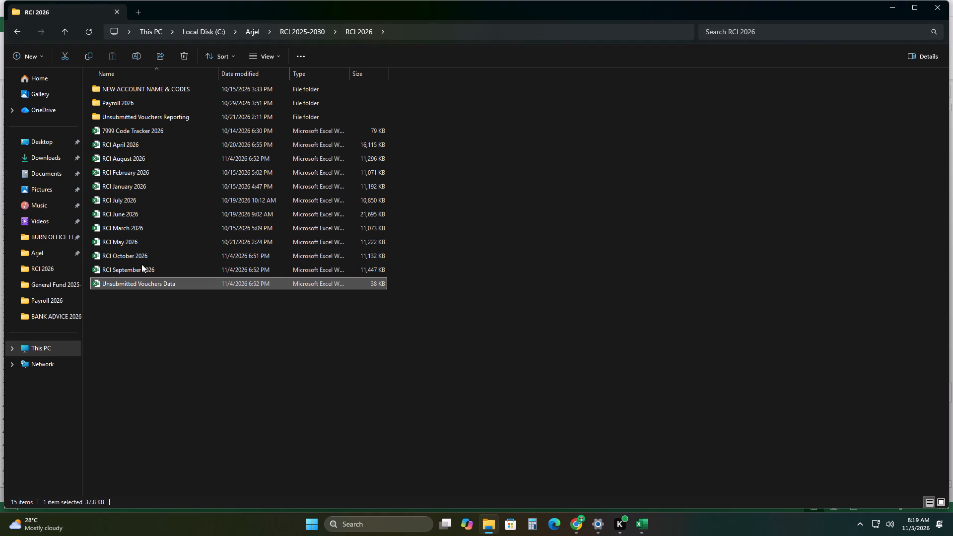
{"action": "double_click", "coordinate": [134, 254]}
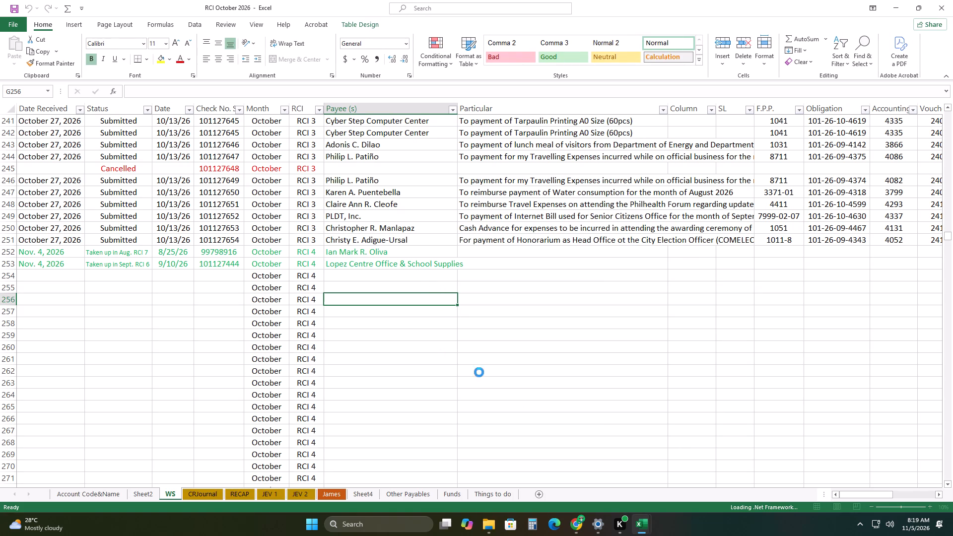
Open the OCTOBER 2026 workbook from the BANK ADVICE 2026 folder inside Bank Advice 2025-2030.
{"action": "left_click", "coordinate": [491, 523]}
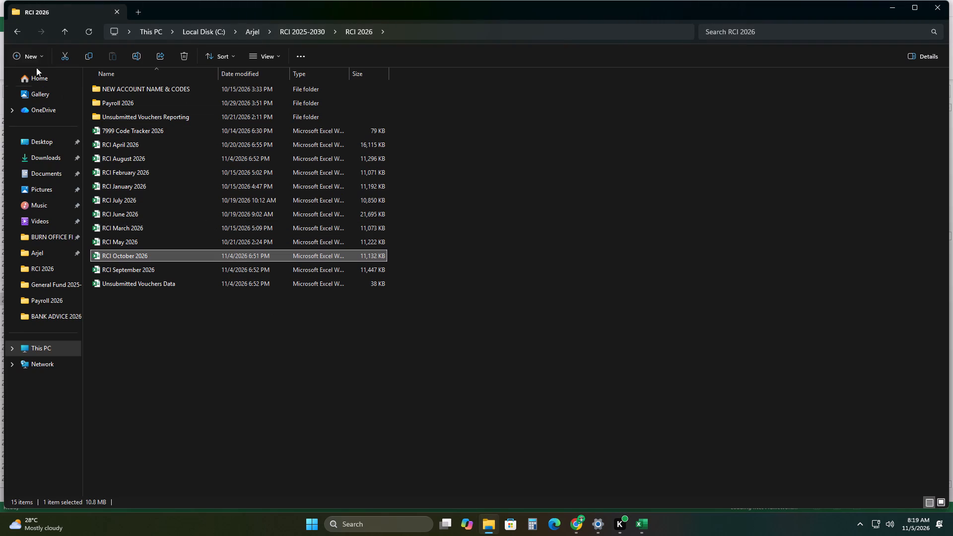
{"action": "left_click", "coordinate": [17, 34]}
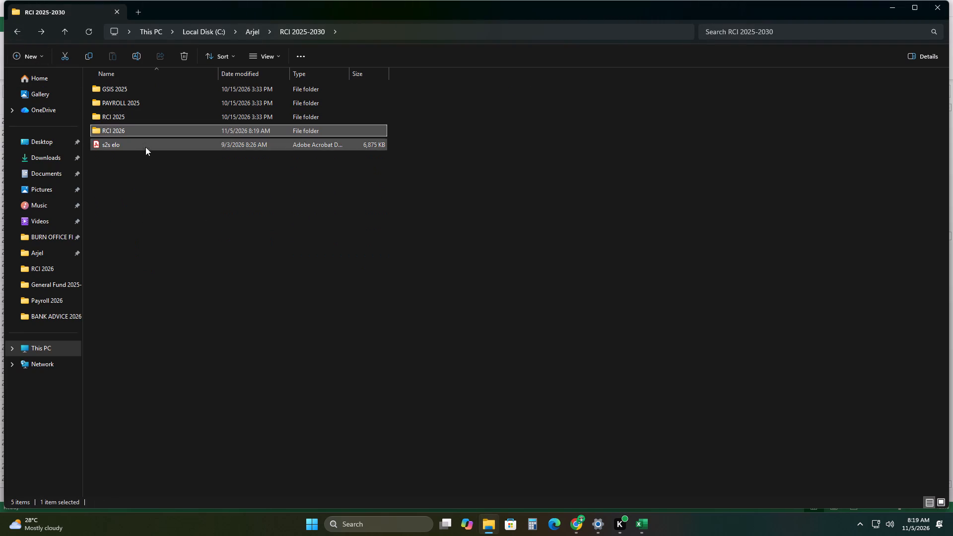
{"action": "left_click", "coordinate": [14, 32]}
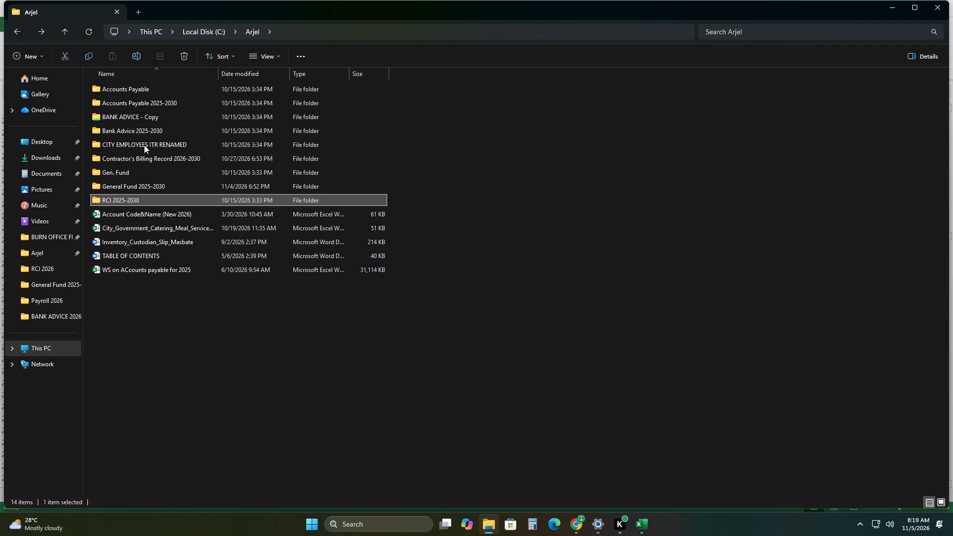
{"action": "double_click", "coordinate": [142, 131]}
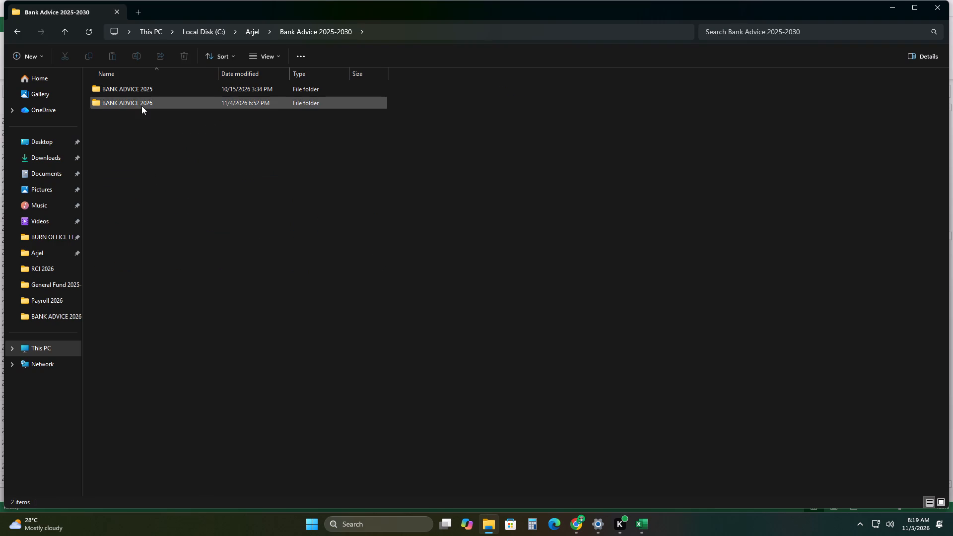
{"action": "double_click", "coordinate": [143, 102]}
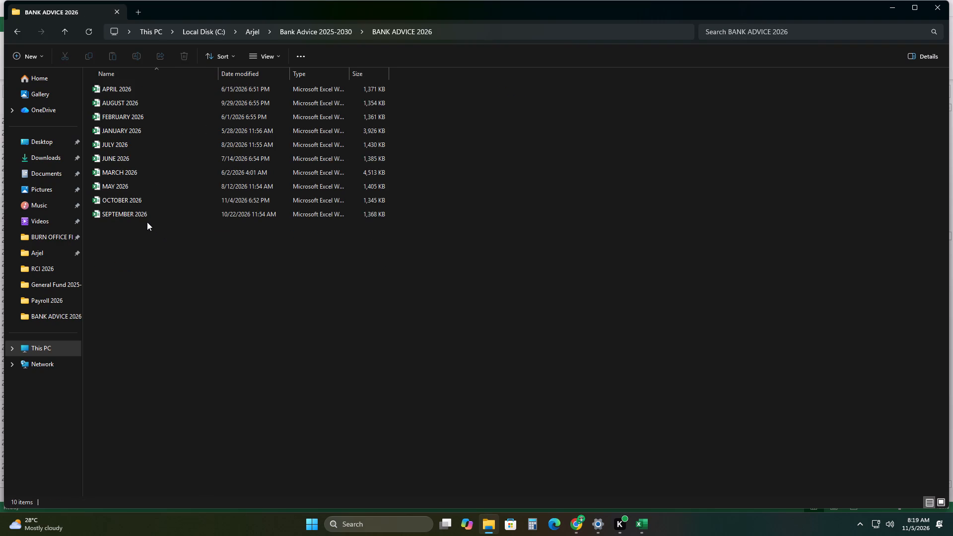
{"action": "double_click", "coordinate": [185, 195]}
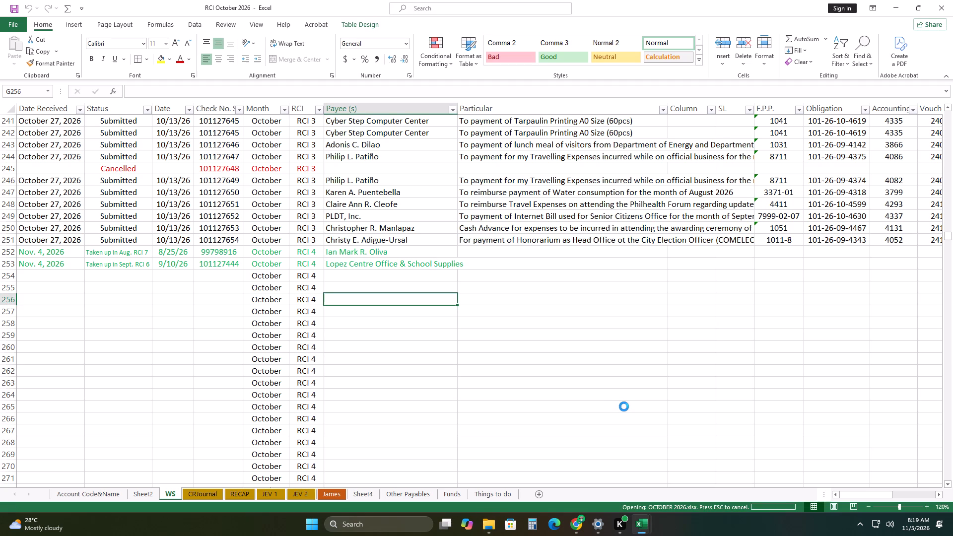
{"action": "left_click", "coordinate": [641, 526]}
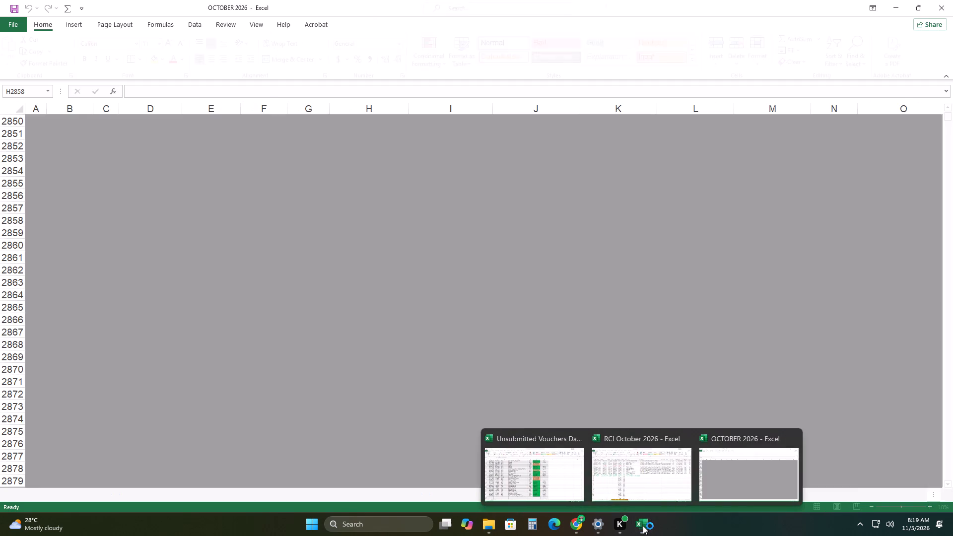
{"action": "left_click", "coordinate": [643, 526]}
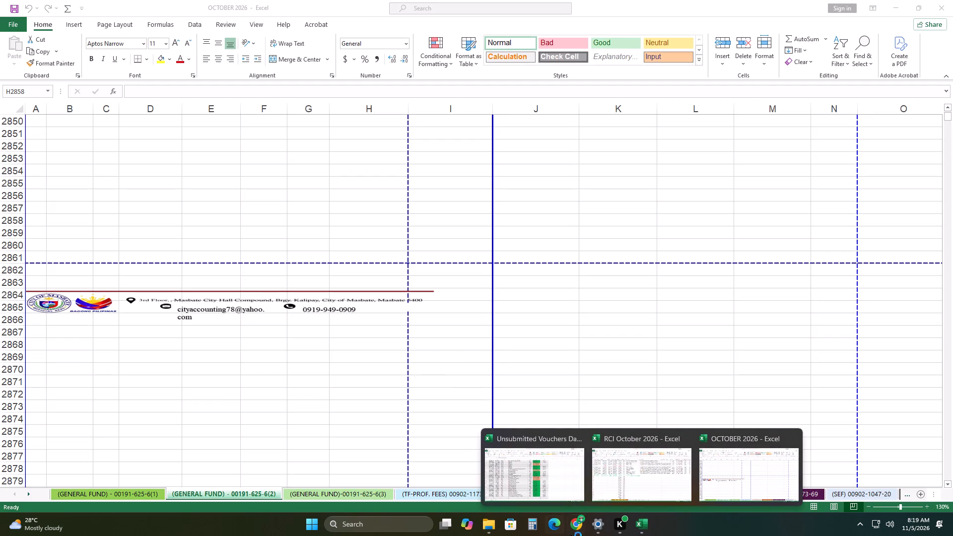
Open the General Fund 2026 (Autosaved) workbook from the General Fund 2025-2030 folder in File Explorer.
{"action": "left_click", "coordinate": [489, 531]}
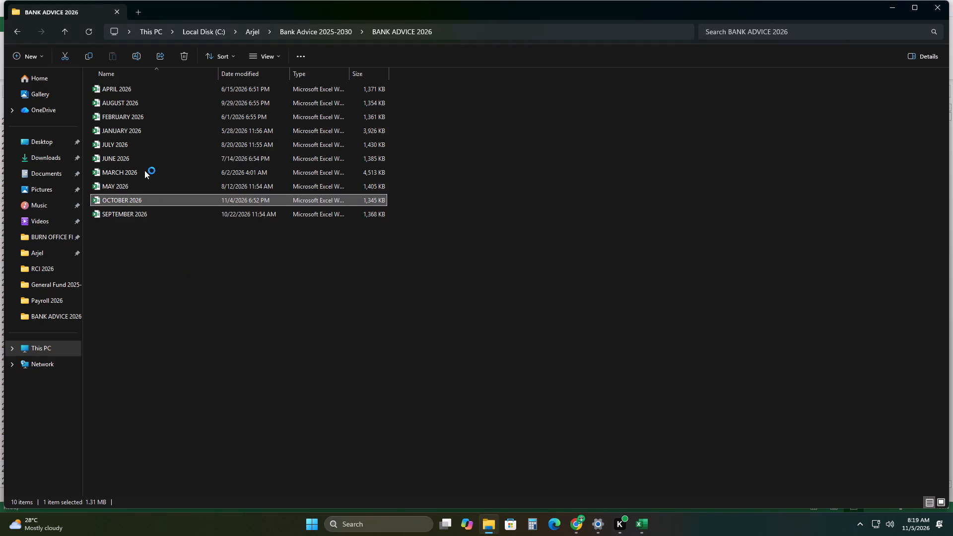
{"action": "left_click", "coordinate": [16, 30]}
{"action": "left_click", "coordinate": [16, 30]}
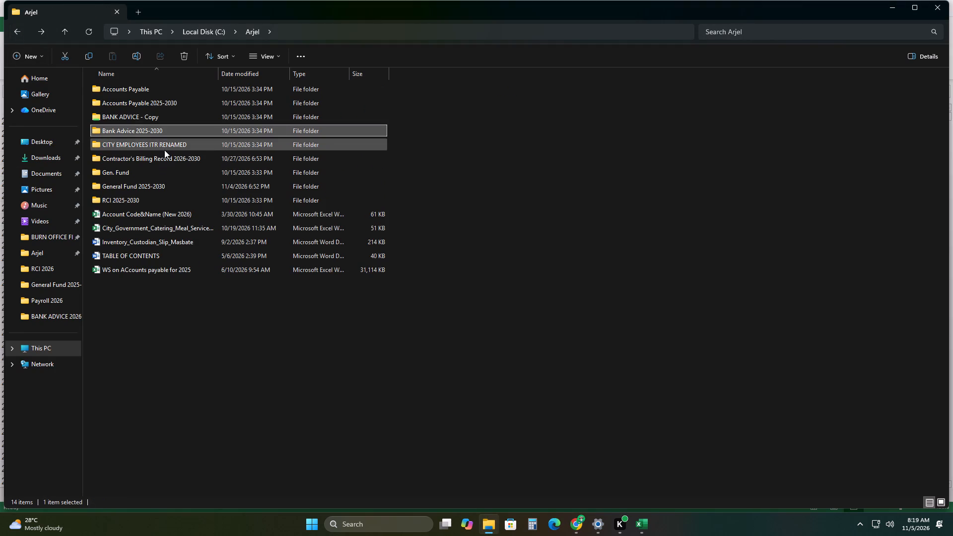
{"action": "double_click", "coordinate": [162, 187]}
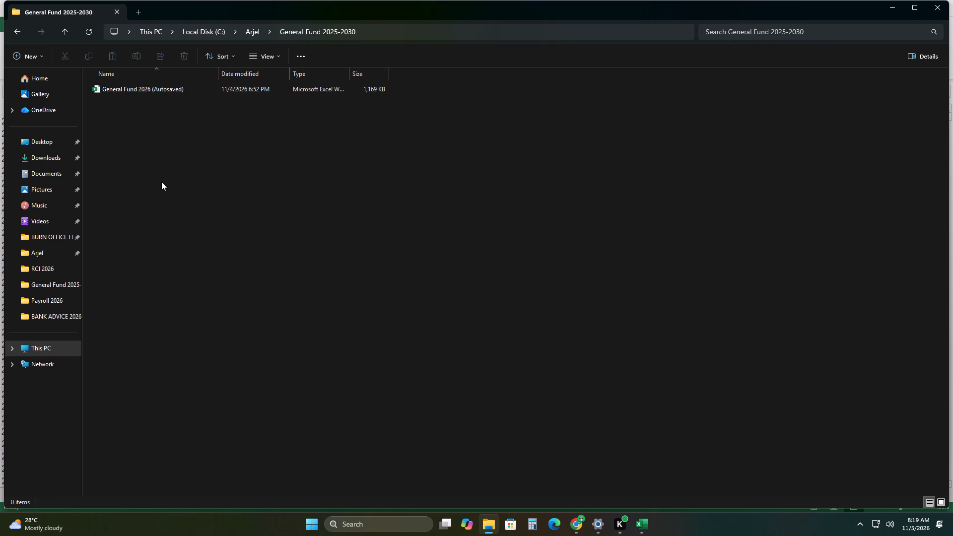
{"action": "double_click", "coordinate": [172, 91]}
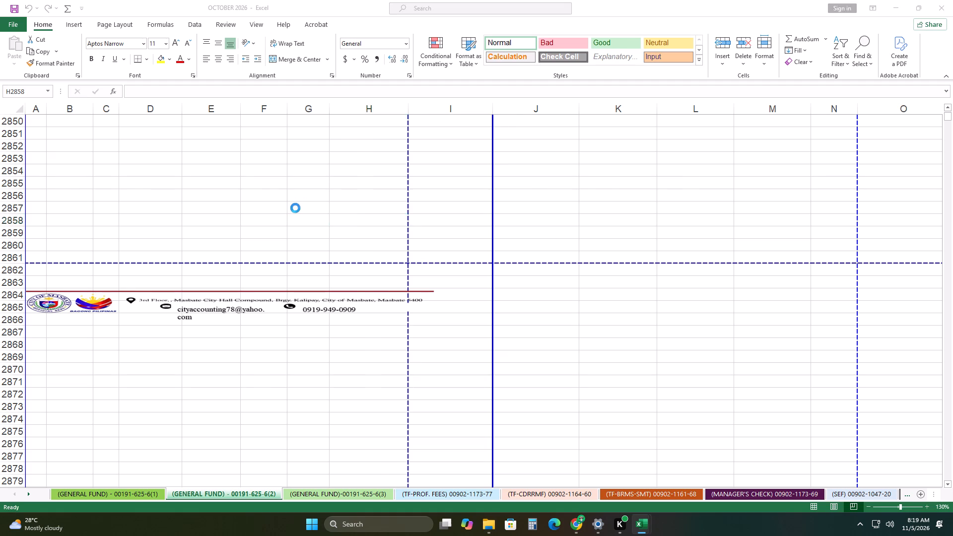
Look through the voucher entries on the NOVEMBER sheet of the General Fund workbook.
{"action": "scroll", "coordinate": [331, 371], "scroll_direction": "up", "scroll_amount": 4}
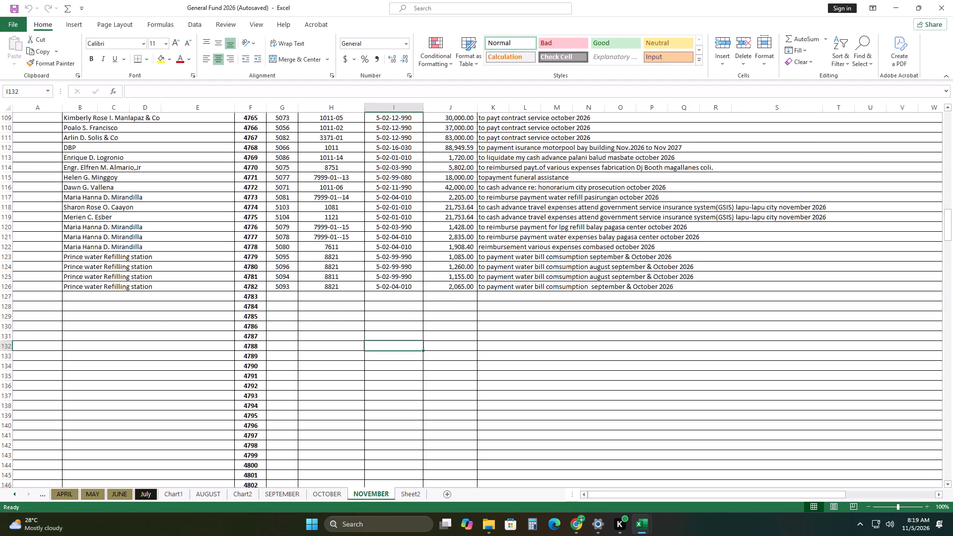
{"action": "scroll", "coordinate": [332, 372], "scroll_direction": "up", "scroll_amount": 14}
{"action": "scroll", "coordinate": [334, 374], "scroll_direction": "up", "scroll_amount": 12}
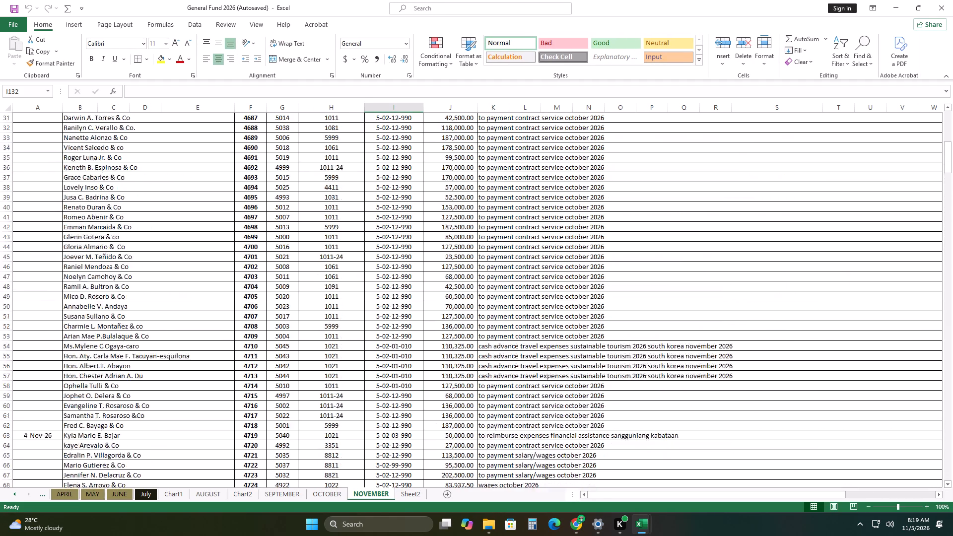
{"action": "scroll", "coordinate": [335, 372], "scroll_direction": "up", "scroll_amount": 1}
{"action": "scroll", "coordinate": [336, 371], "scroll_direction": "down", "scroll_amount": 20}
{"action": "scroll", "coordinate": [336, 371], "scroll_direction": "down", "scroll_amount": 2}
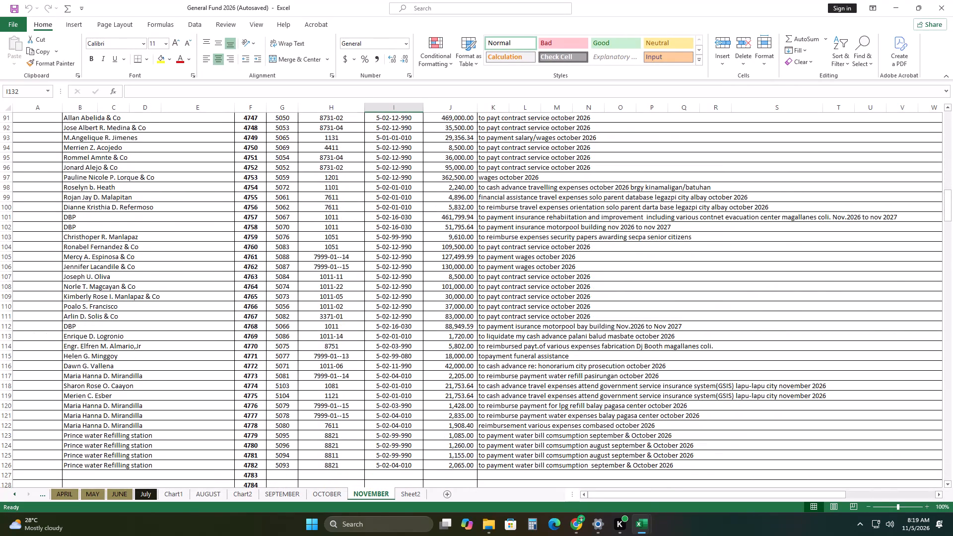
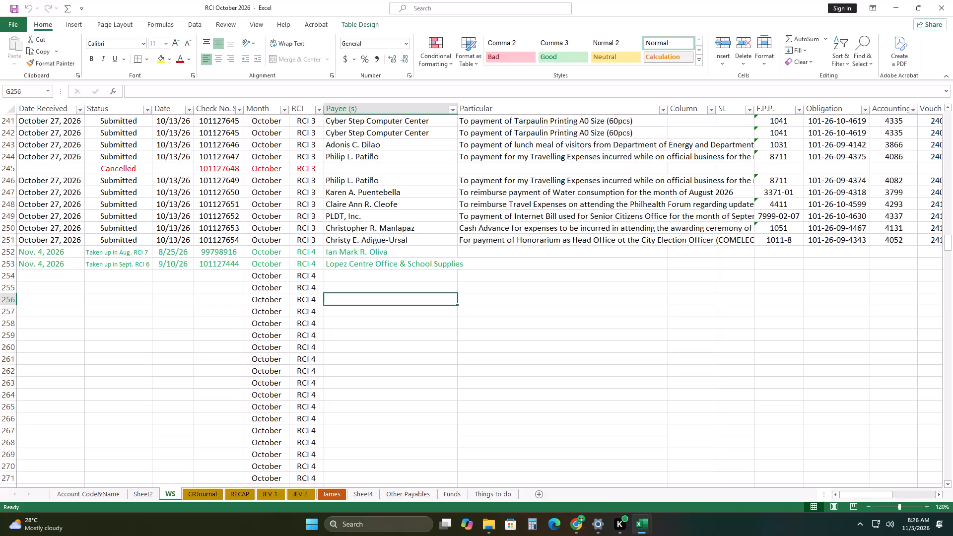
Look through the last RCI 3 entries and the first RCI 4 rows on the WS sheet of RCI October 2026.
{"action": "scroll", "coordinate": [467, 387], "scroll_direction": "down", "scroll_amount": 4}
{"action": "scroll", "coordinate": [467, 388], "scroll_direction": "up", "scroll_amount": 3}
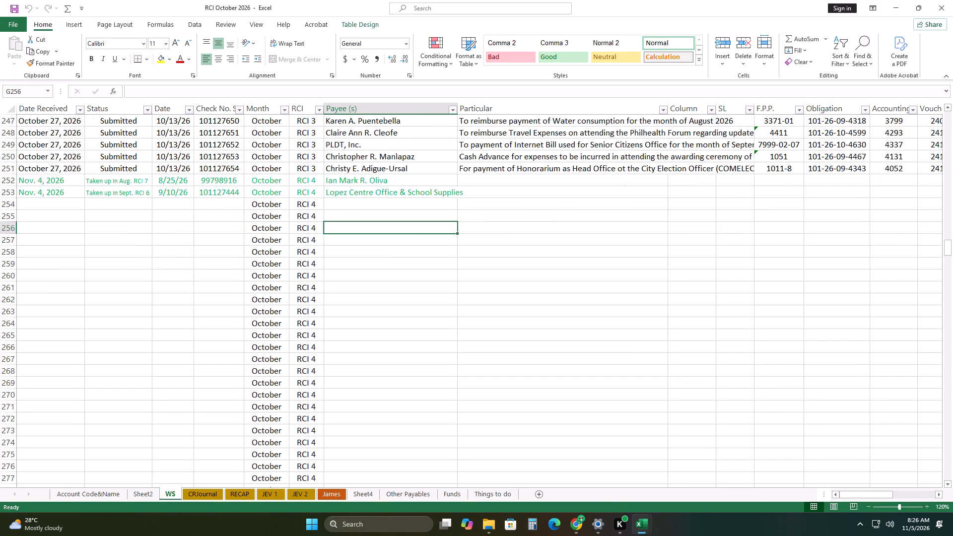
{"action": "scroll", "coordinate": [467, 388], "scroll_direction": "up", "scroll_amount": 1}
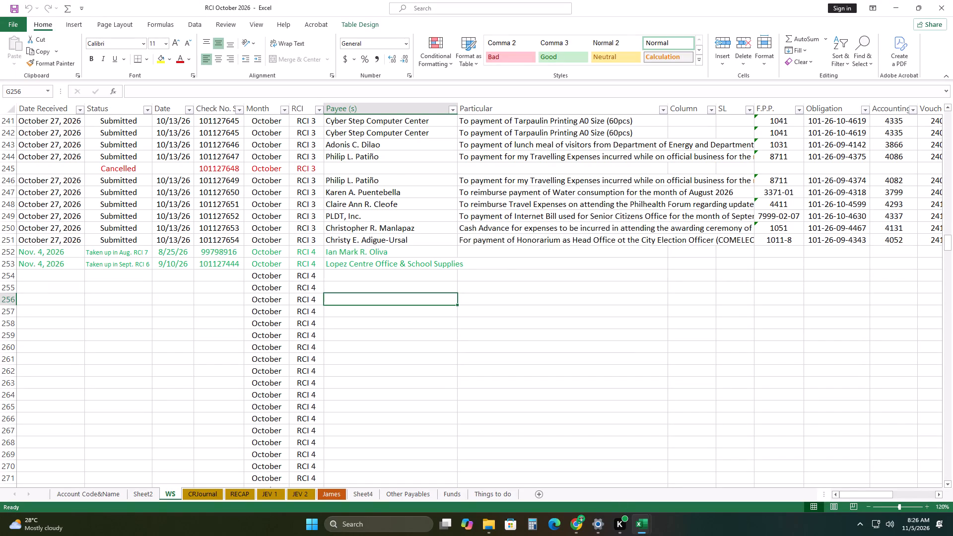
{"action": "scroll", "coordinate": [488, 359], "scroll_direction": "down", "scroll_amount": 3}
{"action": "scroll", "coordinate": [491, 360], "scroll_direction": "up", "scroll_amount": 11}
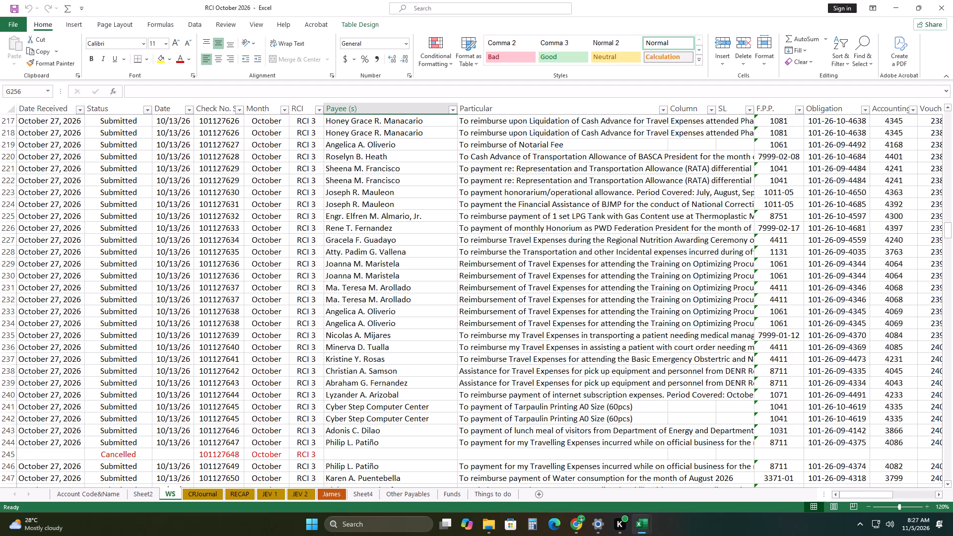
{"action": "scroll", "coordinate": [358, 395], "scroll_direction": "down", "scroll_amount": 13}
{"action": "scroll", "coordinate": [354, 413], "scroll_direction": "up", "scroll_amount": 3}
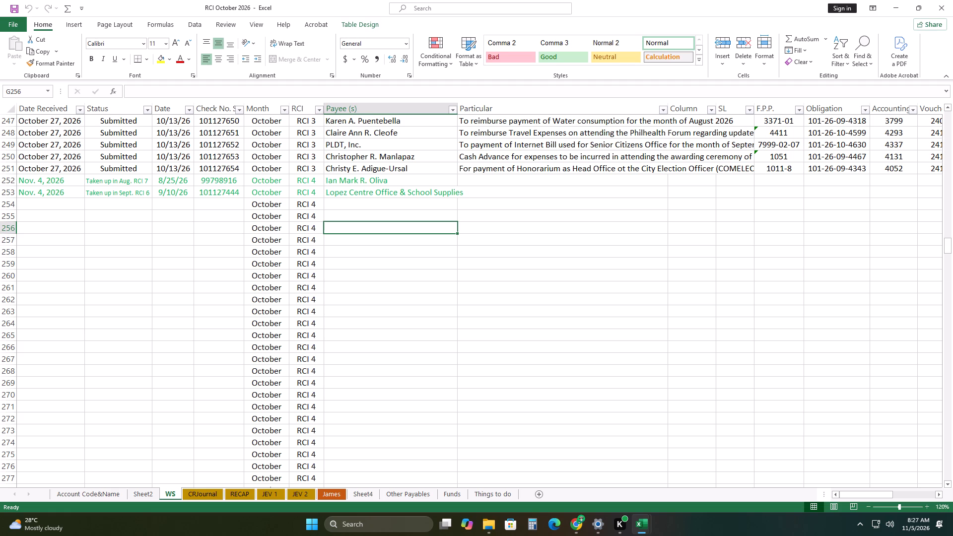
{"action": "scroll", "coordinate": [376, 270], "scroll_direction": "down", "scroll_amount": 4}
{"action": "scroll", "coordinate": [372, 275], "scroll_direction": "up", "scroll_amount": 3}
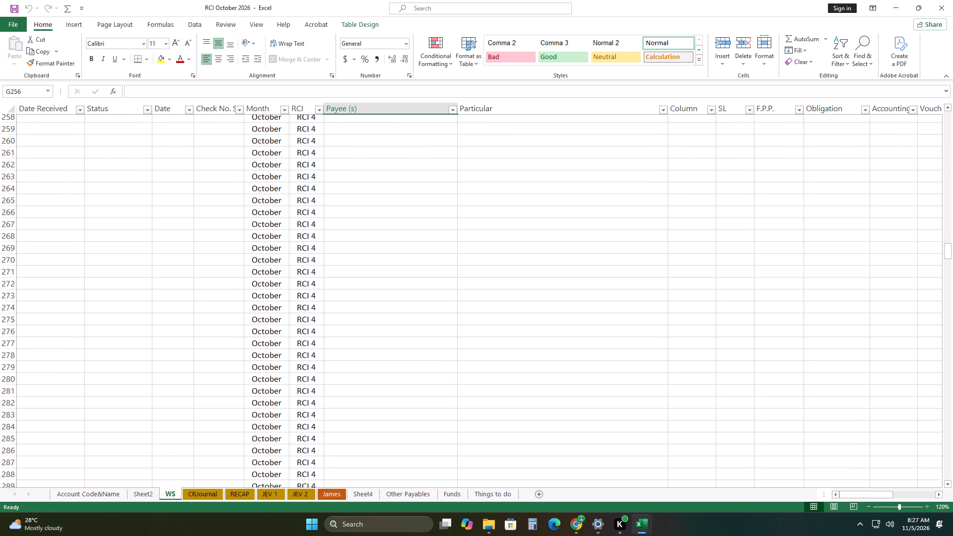
{"action": "scroll", "coordinate": [372, 275], "scroll_direction": "up", "scroll_amount": 4}
{"action": "scroll", "coordinate": [372, 275], "scroll_direction": "down", "scroll_amount": 1}
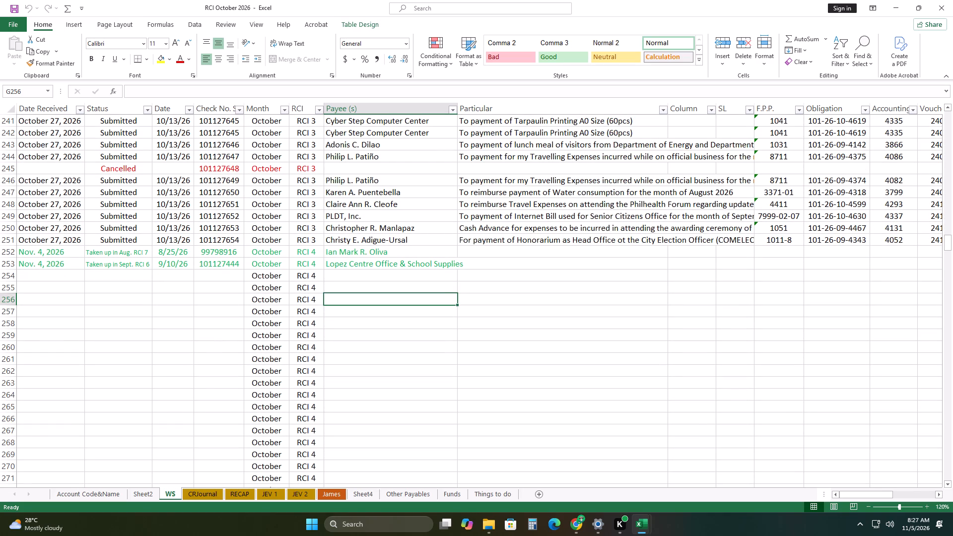
{"action": "scroll", "coordinate": [371, 276], "scroll_direction": "down", "scroll_amount": 1}
{"action": "scroll", "coordinate": [371, 277], "scroll_direction": "up", "scroll_amount": 1}
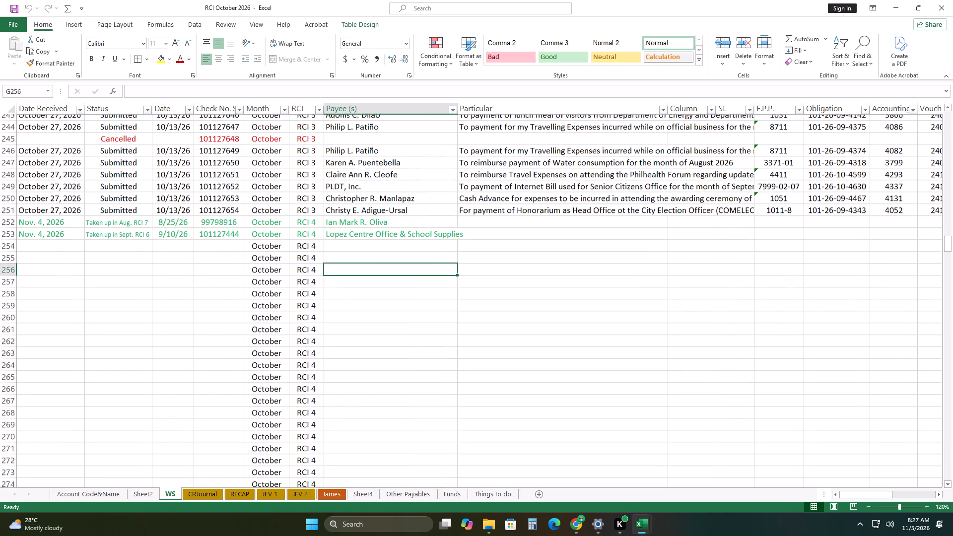
{"action": "scroll", "coordinate": [371, 277], "scroll_direction": "up", "scroll_amount": 1}
{"action": "scroll", "coordinate": [371, 277], "scroll_direction": "down", "scroll_amount": 1}
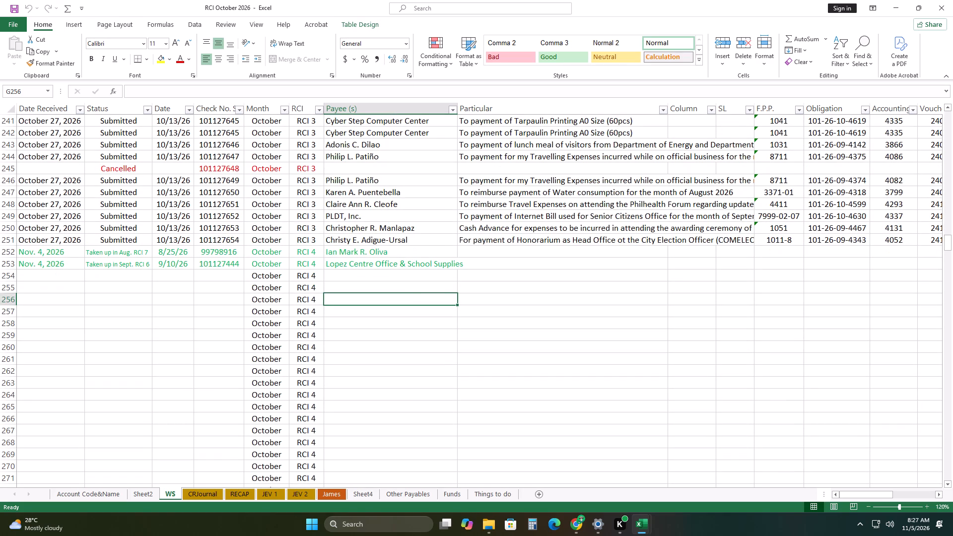
{"action": "scroll", "coordinate": [517, 287], "scroll_direction": "down", "scroll_amount": 2}
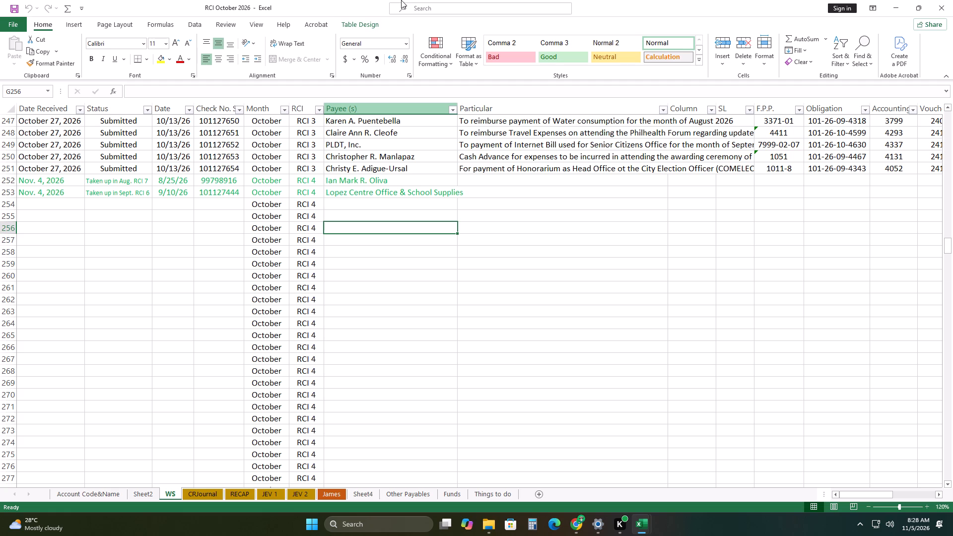
{"action": "scroll", "coordinate": [278, 226], "scroll_direction": "down", "scroll_amount": 2}
{"action": "scroll", "coordinate": [279, 225], "scroll_direction": "up", "scroll_amount": 2}
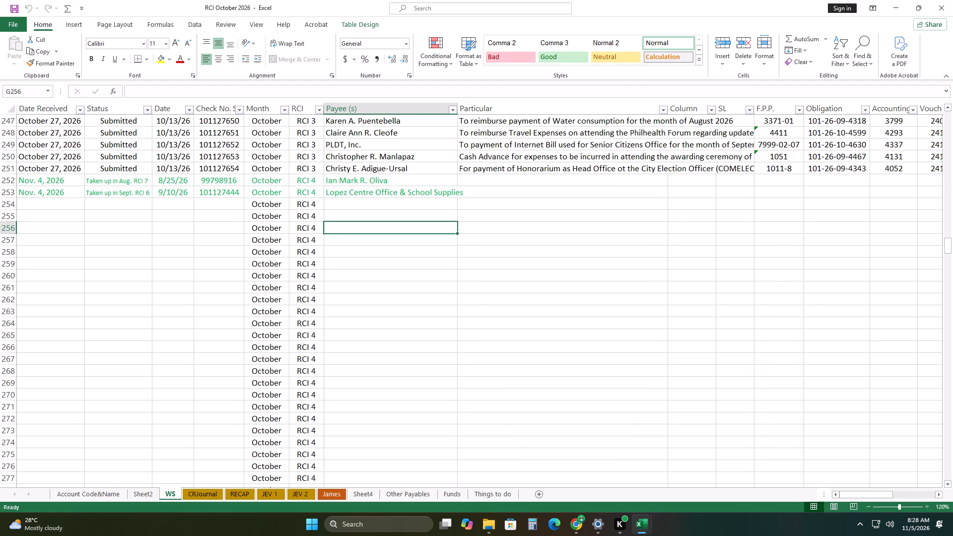
{"action": "left_click", "coordinate": [229, 195]}
{"action": "right_click", "coordinate": [230, 193]}
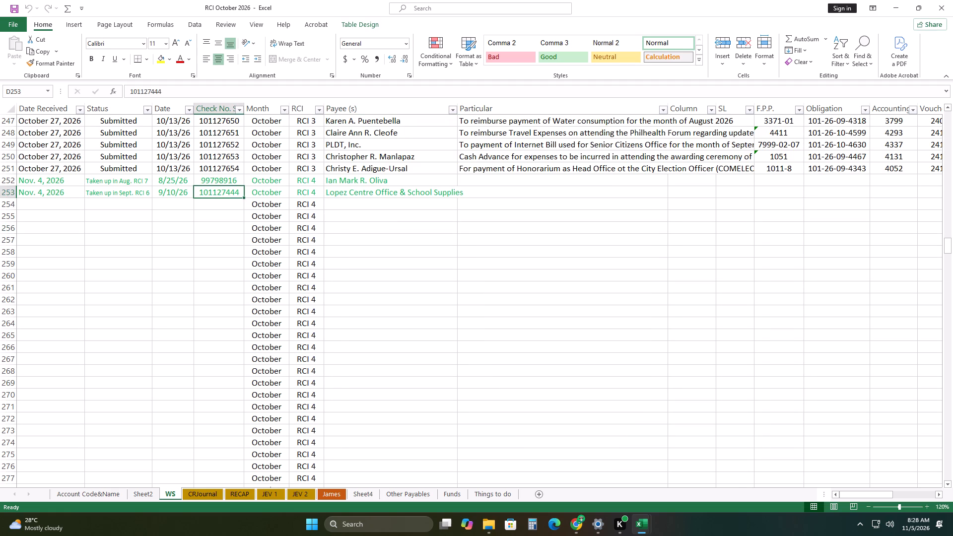
{"action": "left_click", "coordinate": [201, 213]}
{"action": "left_click_drag", "start_coordinate": [244, 198], "coordinate": [247, 208]}
{"action": "left_click", "coordinate": [252, 218]}
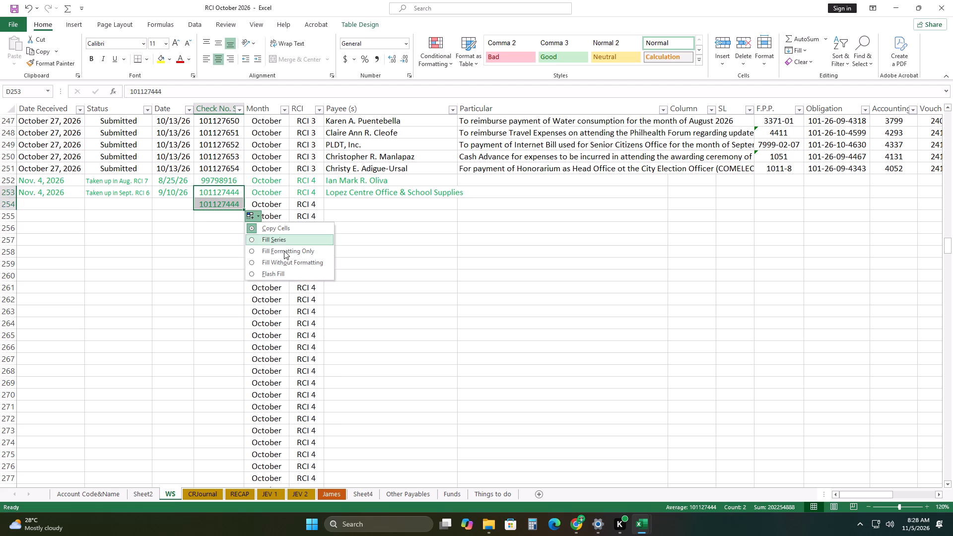
{"action": "left_click", "coordinate": [284, 242]}
{"action": "left_click_drag", "start_coordinate": [226, 250], "coordinate": [230, 257]}
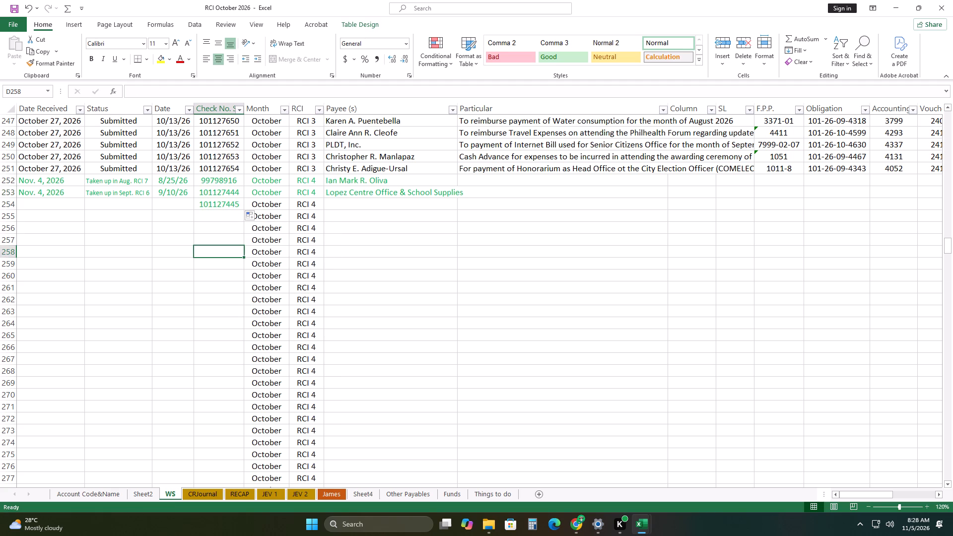
{"action": "left_click", "coordinate": [381, 279]}
{"action": "scroll", "coordinate": [272, 283], "scroll_direction": "up", "scroll_amount": 1}
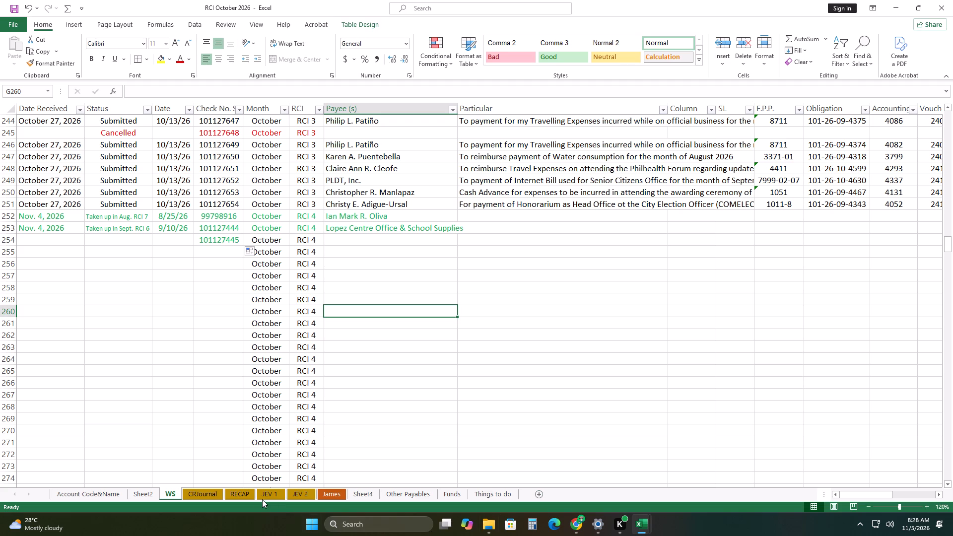
Open the RCI September 2026 workbook from the RCI 2026 folder inside RCI 2025-2030 in File Explorer.
{"action": "left_click", "coordinate": [489, 522]}
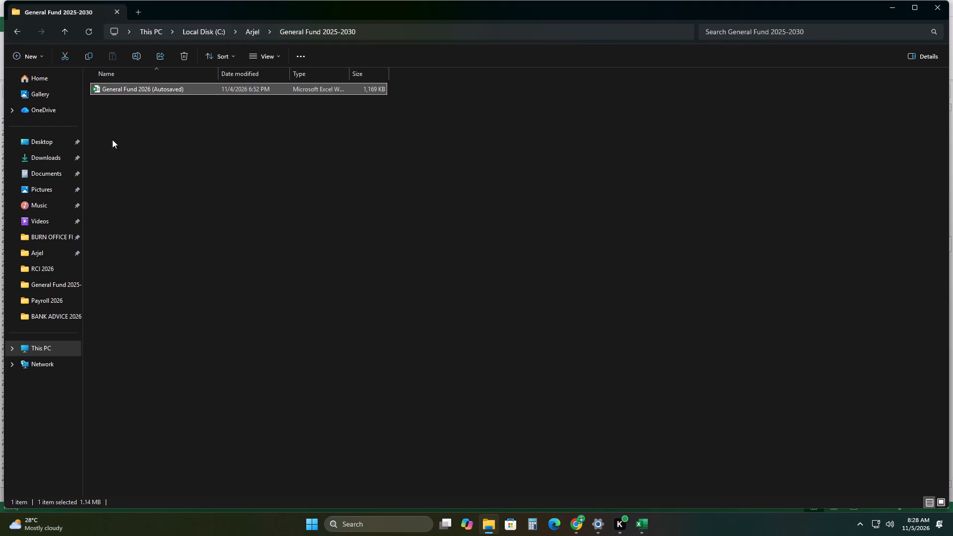
{"action": "left_click", "coordinate": [16, 33]}
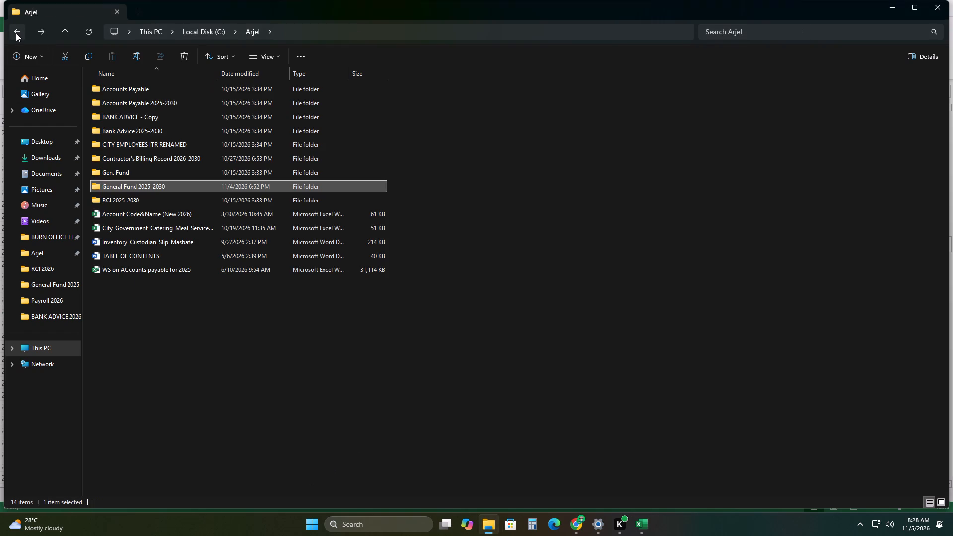
{"action": "double_click", "coordinate": [149, 200]}
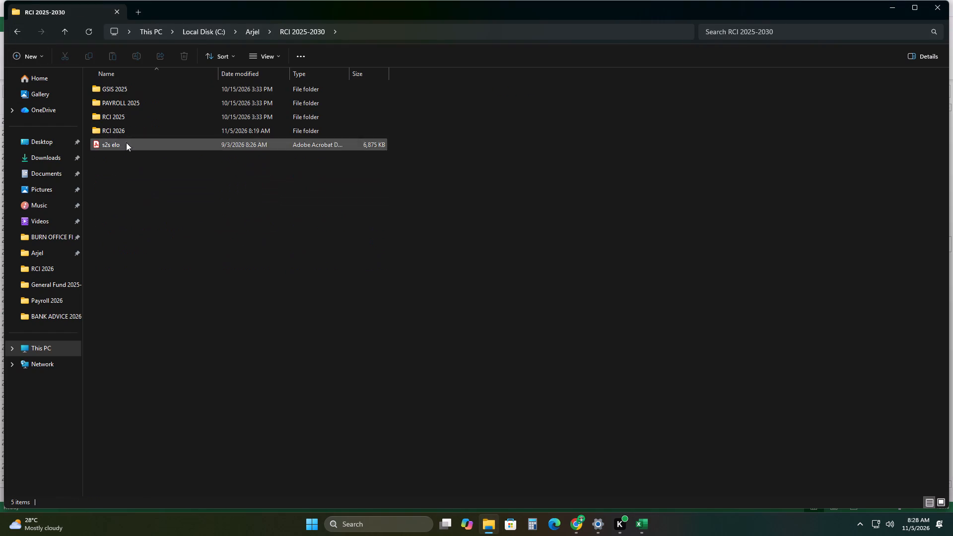
{"action": "double_click", "coordinate": [134, 131]}
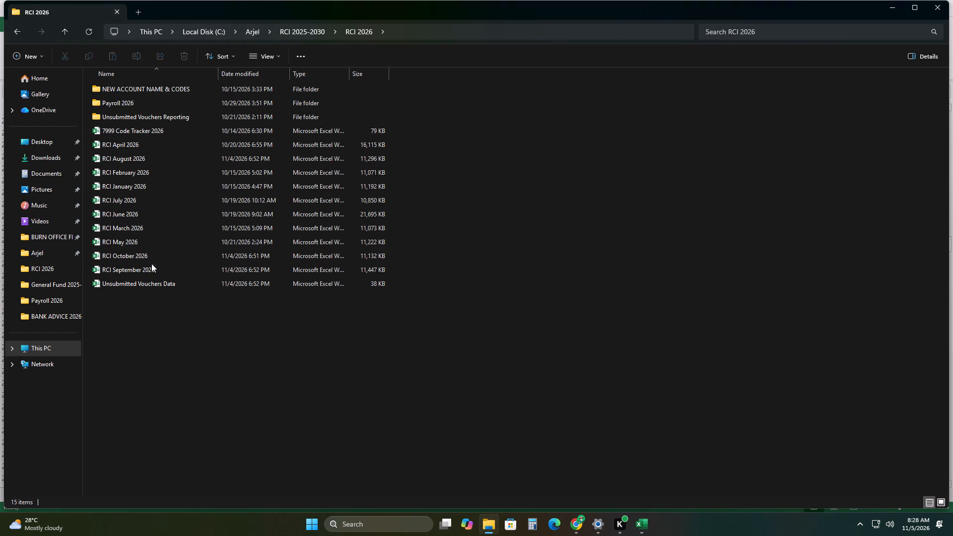
{"action": "double_click", "coordinate": [148, 267]}
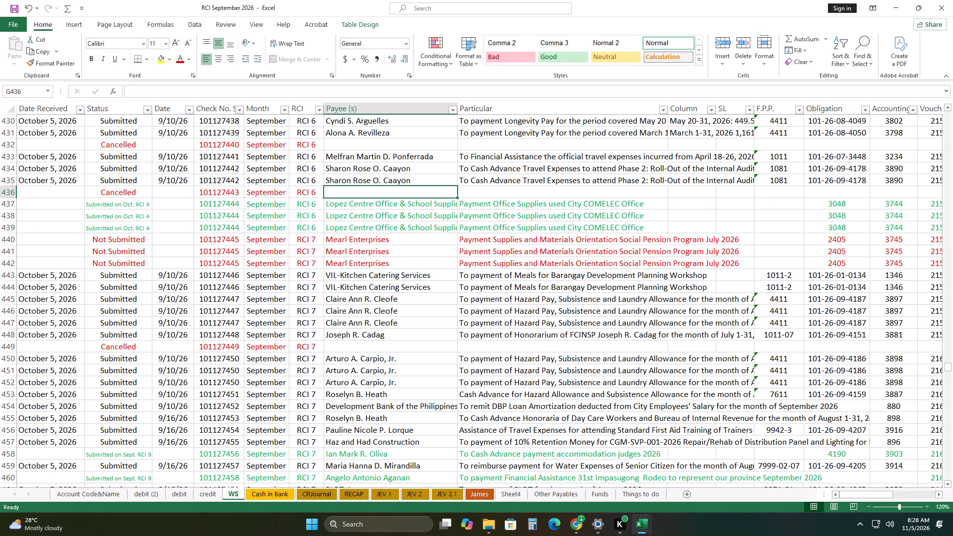
{"action": "left_click", "coordinate": [646, 524]}
{"action": "left_click", "coordinate": [821, 471]}
{"action": "left_click", "coordinate": [631, 522]}
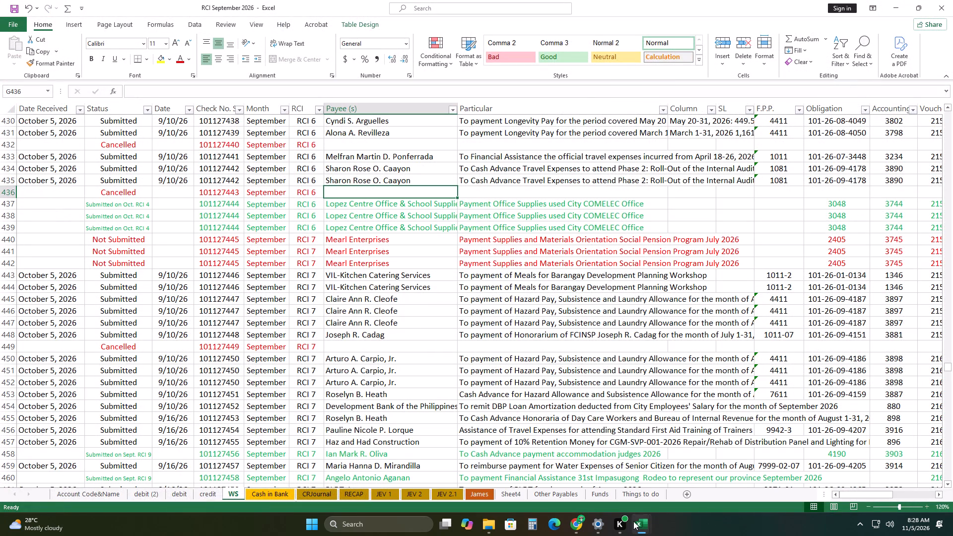
{"action": "left_click", "coordinate": [637, 520]}
{"action": "left_click", "coordinate": [877, 466]}
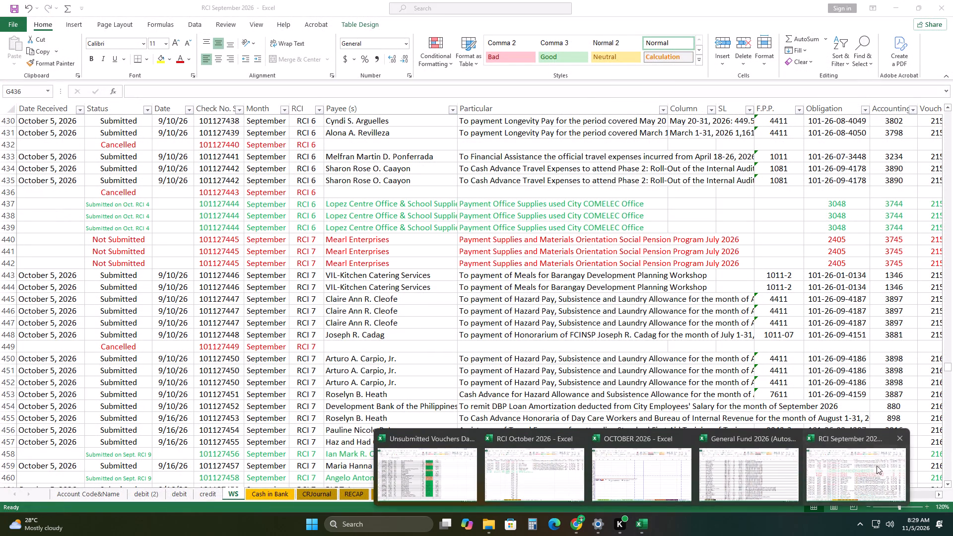
{"action": "scroll", "coordinate": [436, 377], "scroll_direction": "down", "scroll_amount": 2}
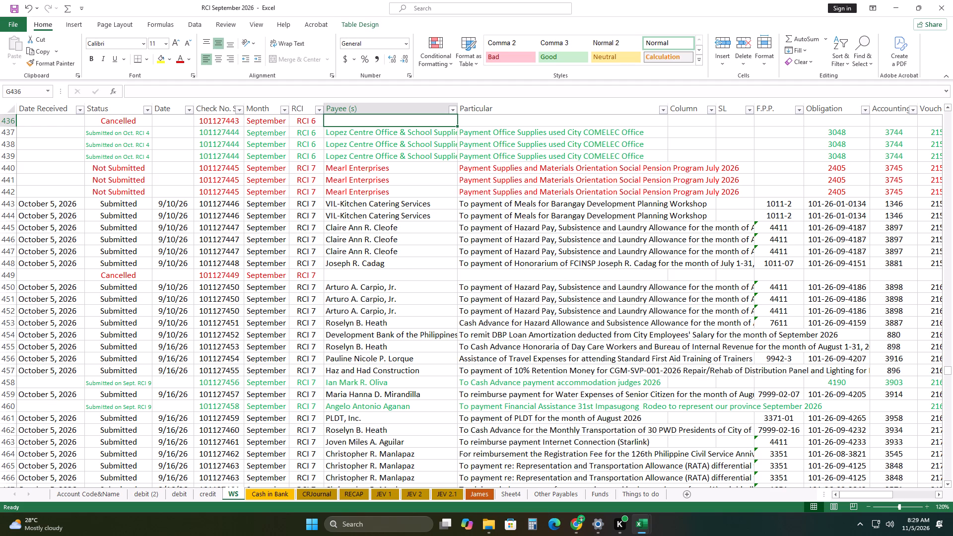
{"action": "scroll", "coordinate": [244, 246], "scroll_direction": "up", "scroll_amount": 1}
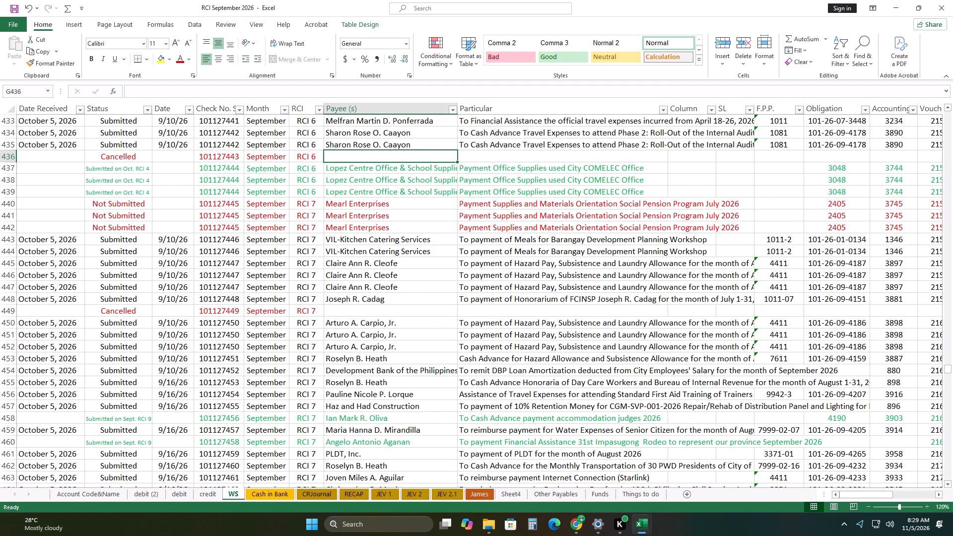
{"action": "left_click", "coordinate": [121, 204]}
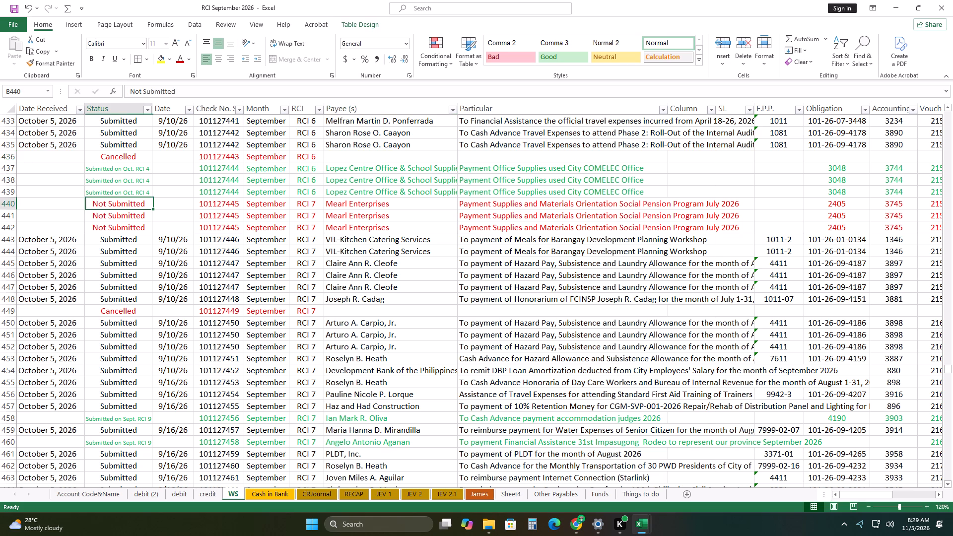
{"action": "left_click", "coordinate": [634, 522]}
{"action": "left_click", "coordinate": [438, 480]}
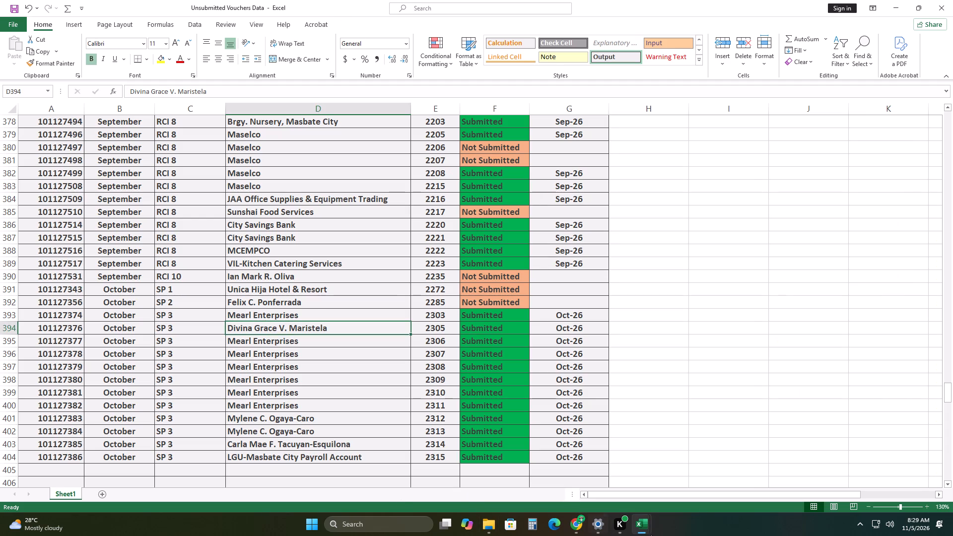
{"action": "left_click", "coordinate": [648, 528]}
{"action": "left_click", "coordinate": [535, 465]}
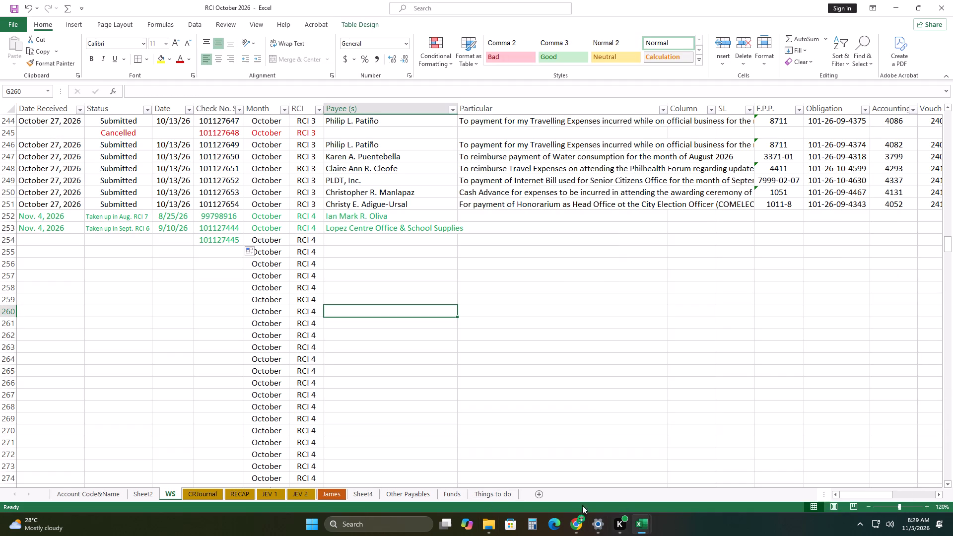
{"action": "left_click", "coordinate": [644, 526]}
{"action": "left_click", "coordinate": [834, 471]}
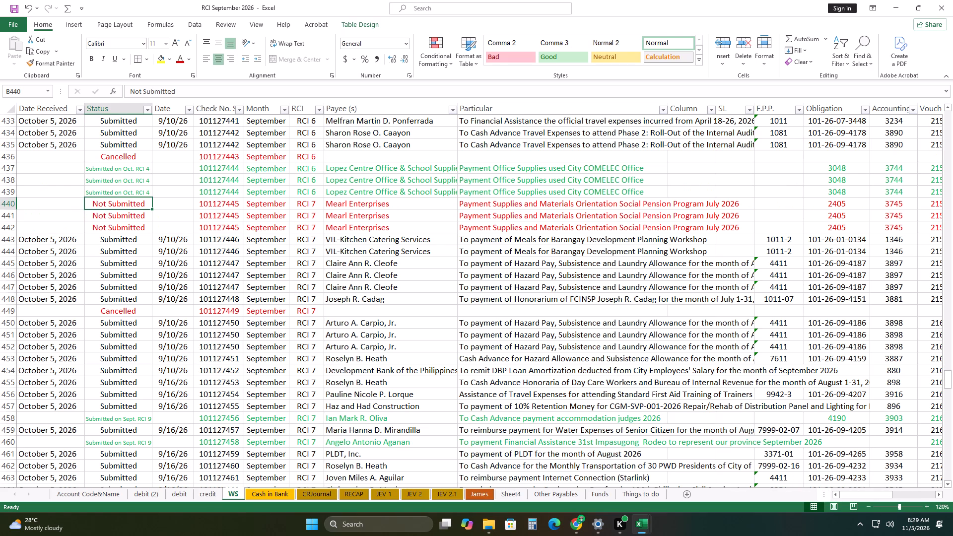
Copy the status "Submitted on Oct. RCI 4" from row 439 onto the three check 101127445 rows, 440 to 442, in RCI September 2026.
{"action": "left_click", "coordinate": [136, 194]}
{"action": "right_click", "coordinate": [136, 194]}
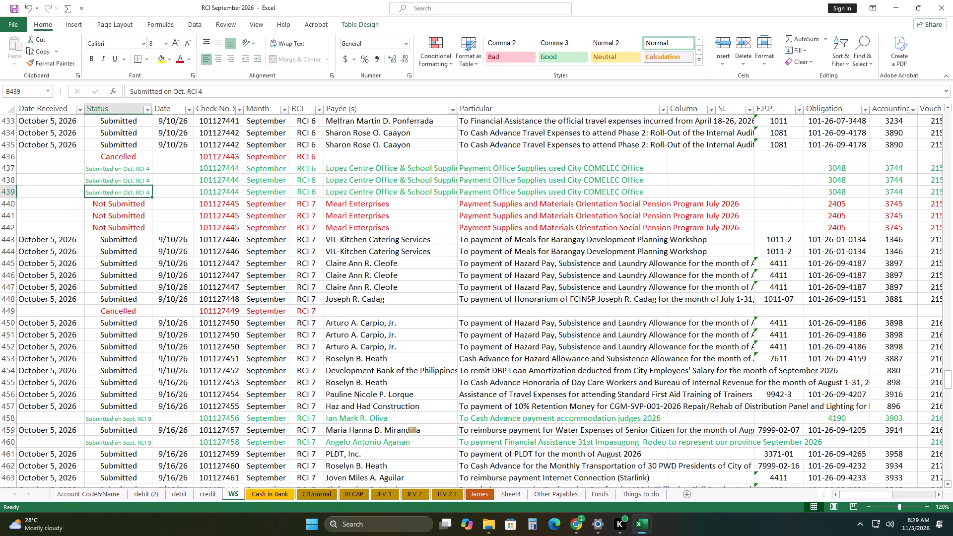
{"action": "left_click", "coordinate": [174, 217]}
{"action": "left_click_drag", "start_coordinate": [129, 204], "coordinate": [130, 218]}
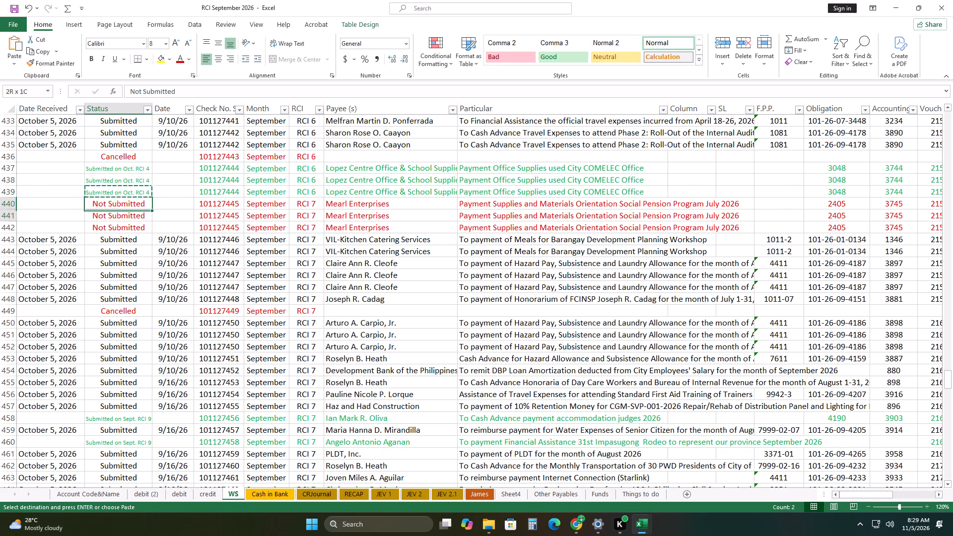
{"action": "left_click_drag", "start_coordinate": [130, 218], "coordinate": [130, 229]}
{"action": "right_click", "coordinate": [129, 221]}
{"action": "left_click", "coordinate": [157, 269]}
{"action": "left_click", "coordinate": [118, 281]}
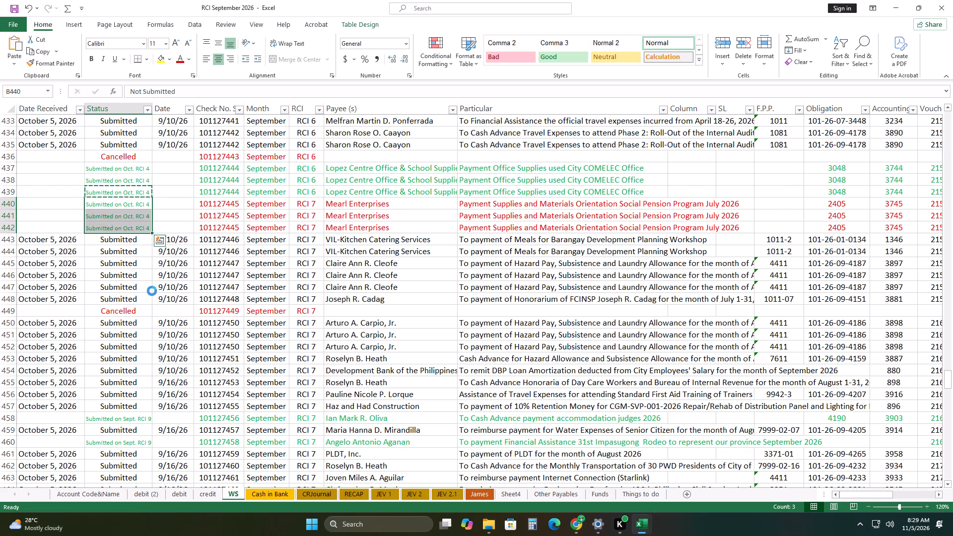
{"action": "left_click", "coordinate": [179, 211]}
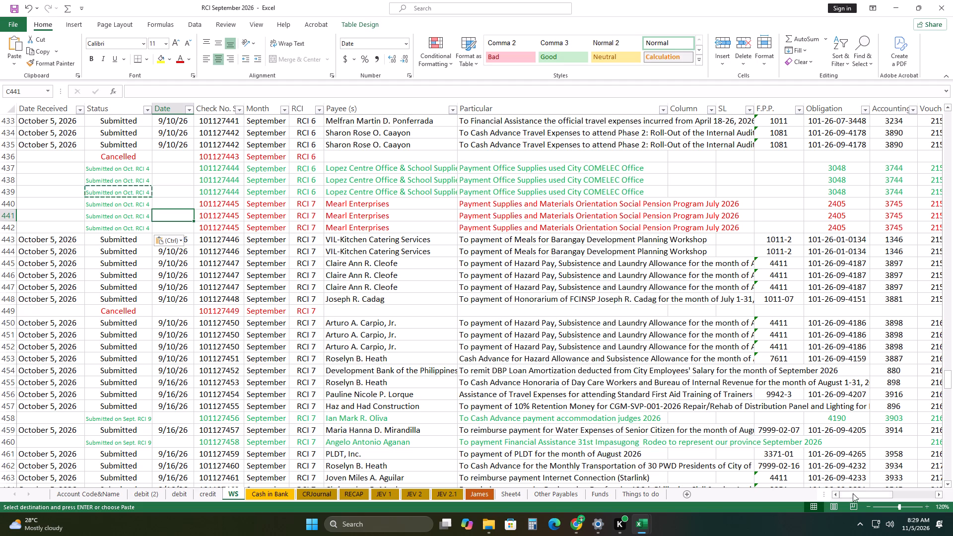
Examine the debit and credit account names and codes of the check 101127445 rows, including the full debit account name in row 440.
{"action": "left_click_drag", "start_coordinate": [856, 498], "coordinate": [883, 489]}
{"action": "left_click_drag", "start_coordinate": [869, 496], "coordinate": [904, 489]}
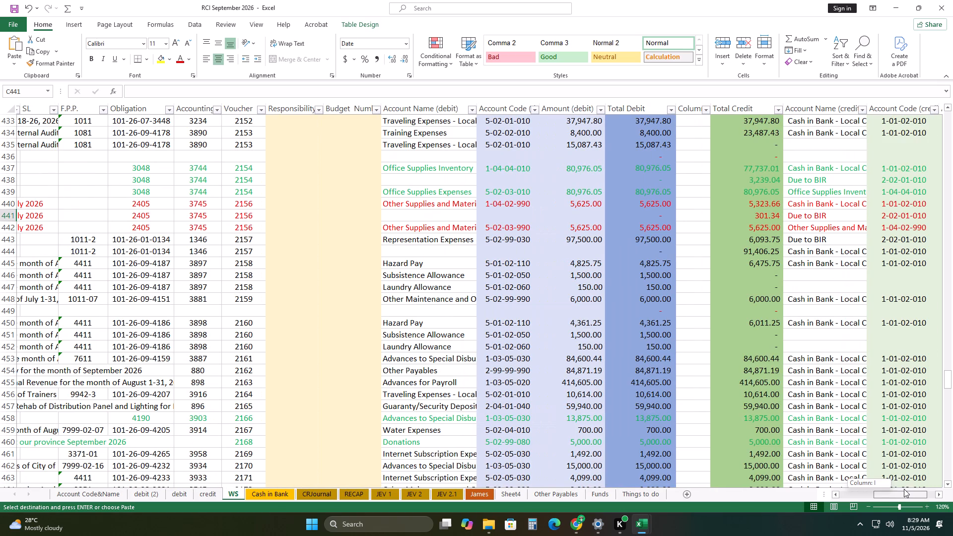
{"action": "left_click_drag", "start_coordinate": [904, 489], "coordinate": [905, 489]}
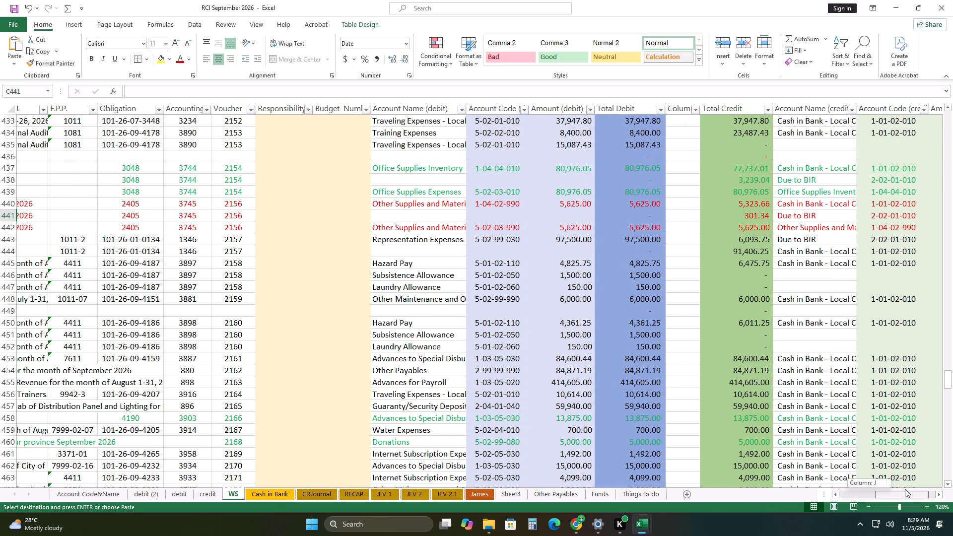
{"action": "left_click_drag", "start_coordinate": [905, 489], "coordinate": [892, 489]}
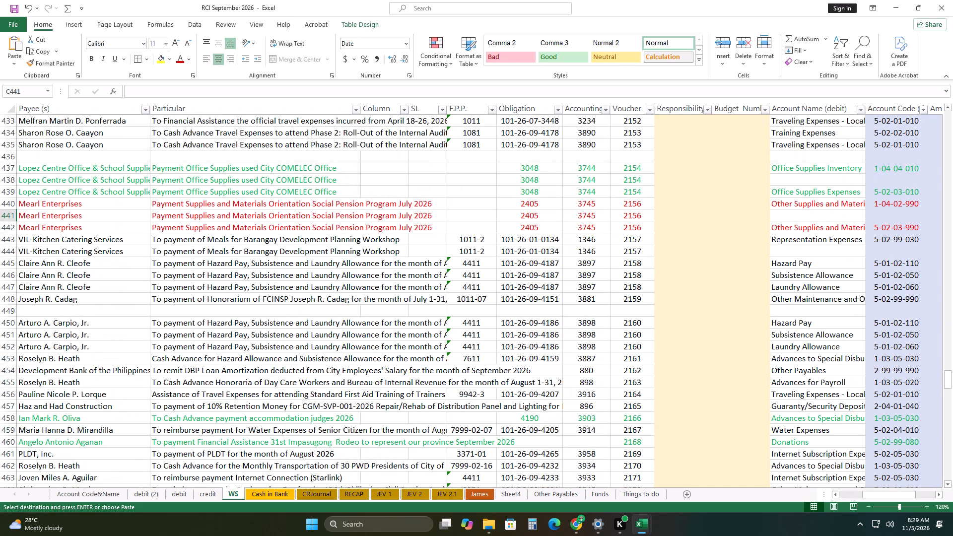
{"action": "double_click", "coordinate": [782, 205]}
{"action": "left_click", "coordinate": [760, 281]}
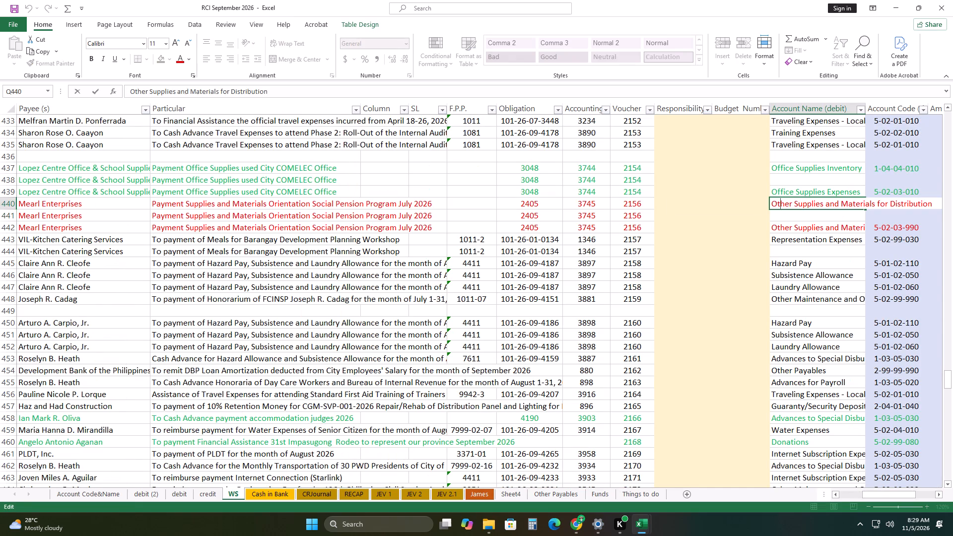
{"action": "left_click_drag", "start_coordinate": [882, 494], "coordinate": [886, 493]}
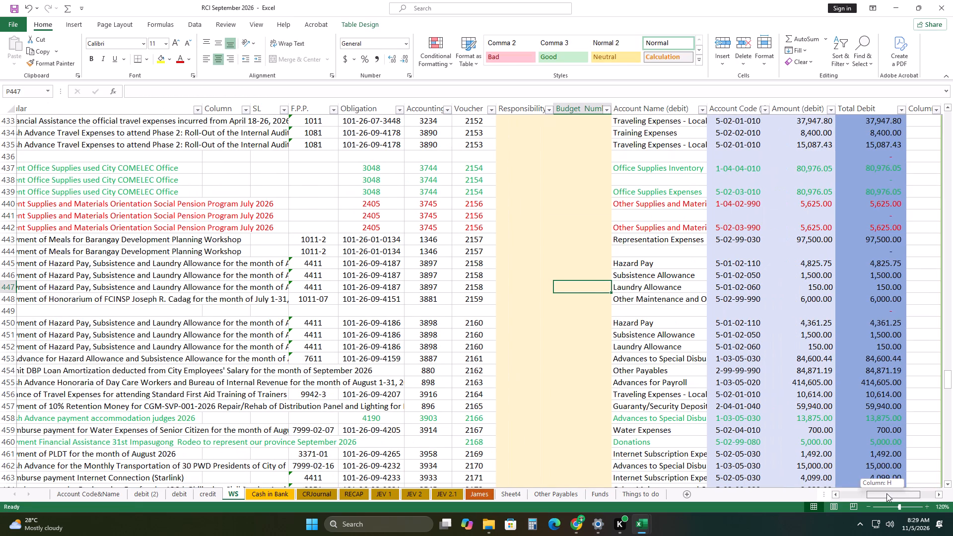
{"action": "left_click_drag", "start_coordinate": [886, 493], "coordinate": [881, 500]}
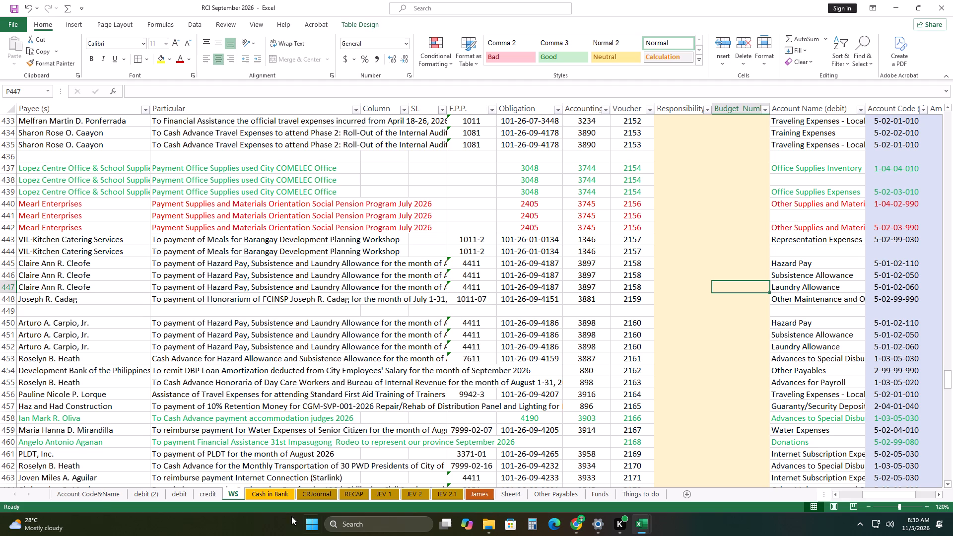
Replace row 440's debit account with Office Supplies Inventory, 1-04-04-010, copied from the Account Code&Name sheet and pasted as values on WS.
{"action": "left_click", "coordinate": [91, 494]}
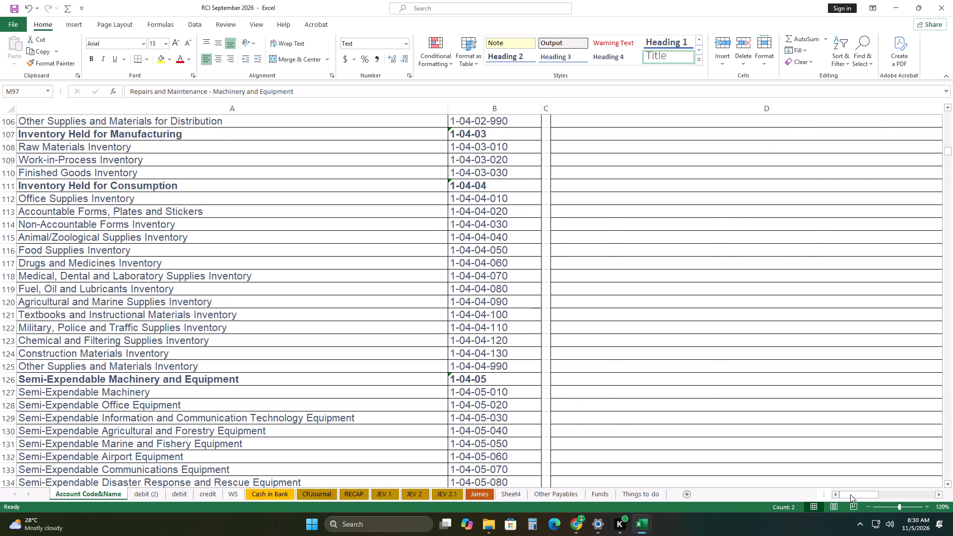
{"action": "left_click_drag", "start_coordinate": [850, 494], "coordinate": [691, 487]}
{"action": "scroll", "coordinate": [243, 379], "scroll_direction": "up", "scroll_amount": 6}
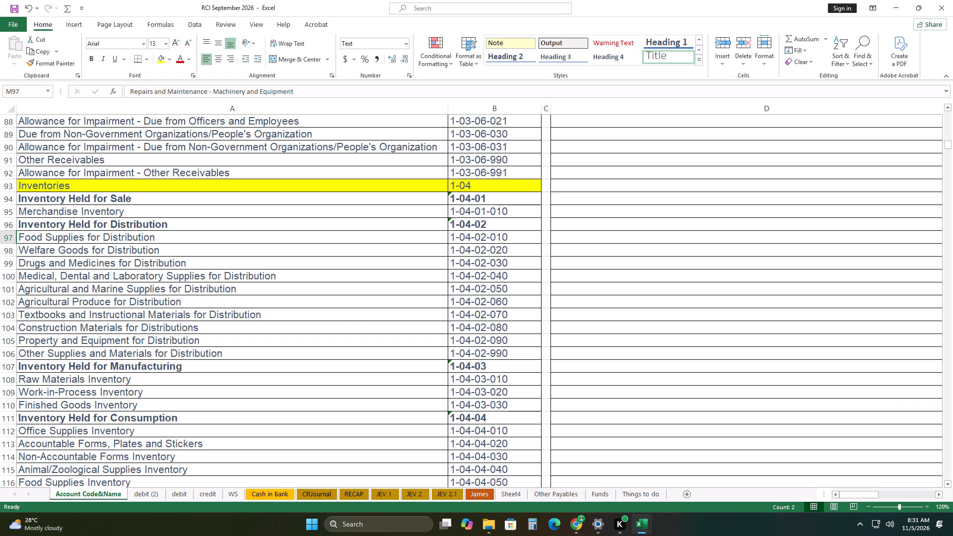
{"action": "scroll", "coordinate": [182, 339], "scroll_direction": "down", "scroll_amount": 1}
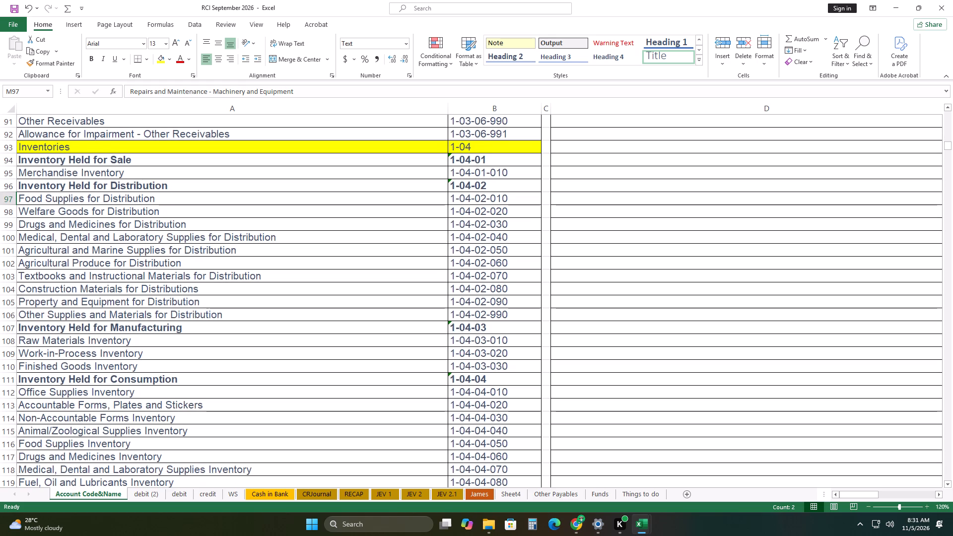
{"action": "scroll", "coordinate": [182, 339], "scroll_direction": "down", "scroll_amount": 2}
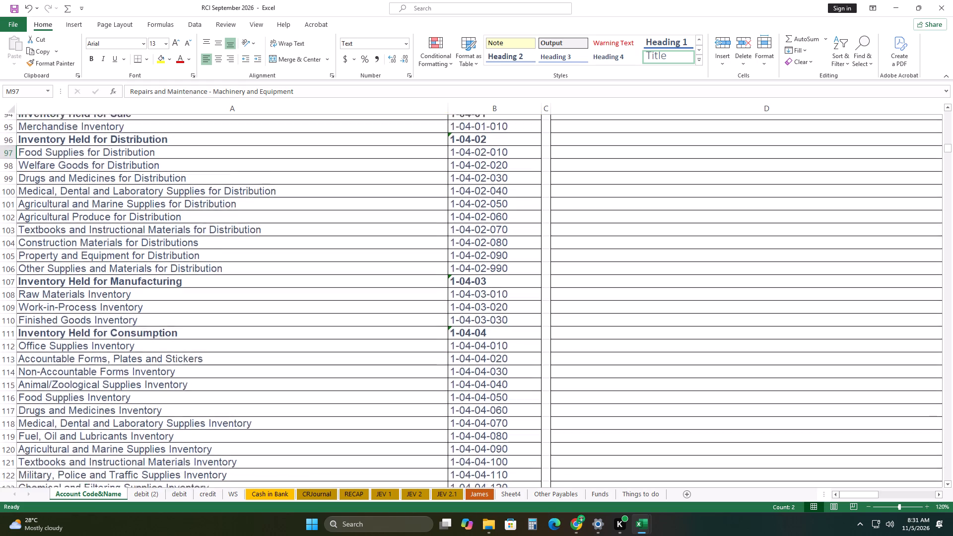
{"action": "scroll", "coordinate": [182, 338], "scroll_direction": "down", "scroll_amount": 1}
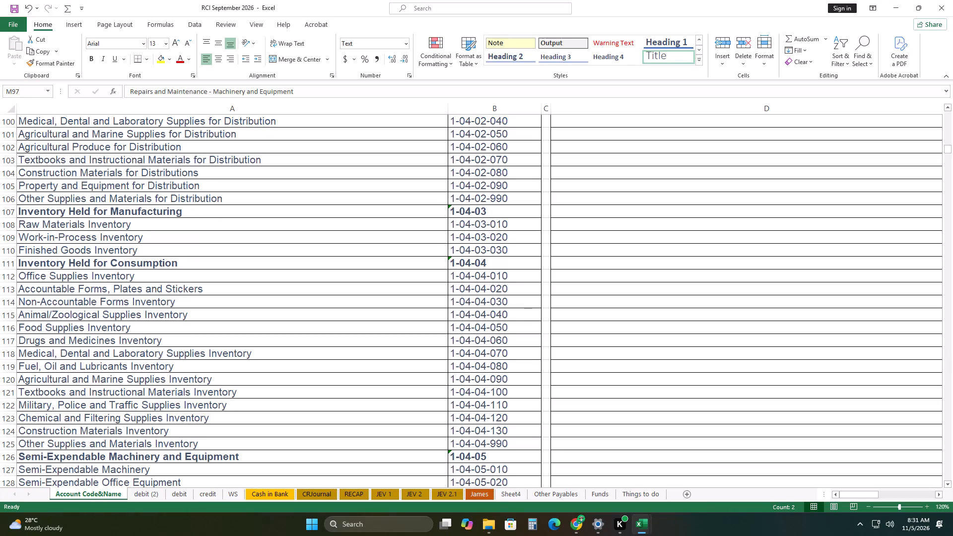
{"action": "left_click_drag", "start_coordinate": [421, 274], "coordinate": [476, 273]}
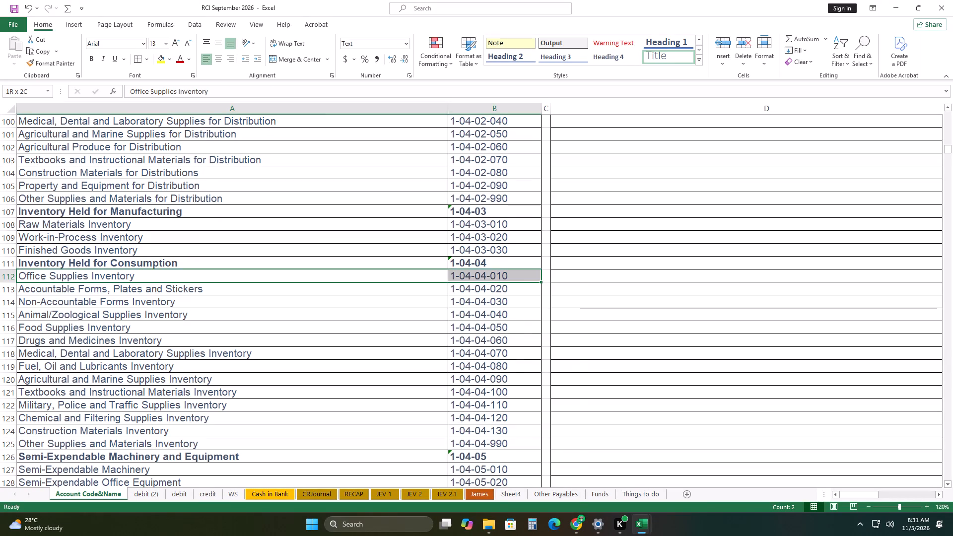
{"action": "right_click", "coordinate": [472, 276]}
{"action": "left_click", "coordinate": [510, 254]}
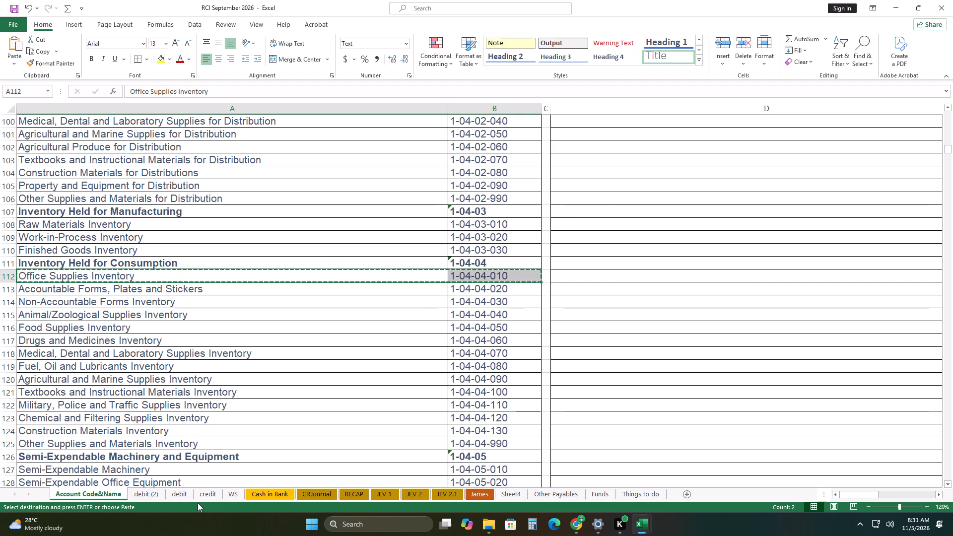
{"action": "left_click", "coordinate": [236, 496]}
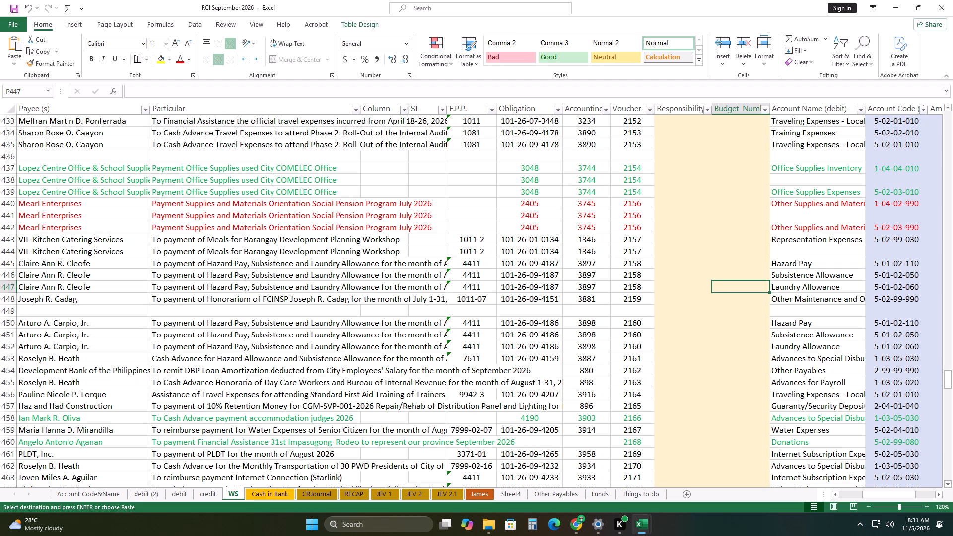
{"action": "left_click_drag", "start_coordinate": [883, 494], "coordinate": [939, 486]}
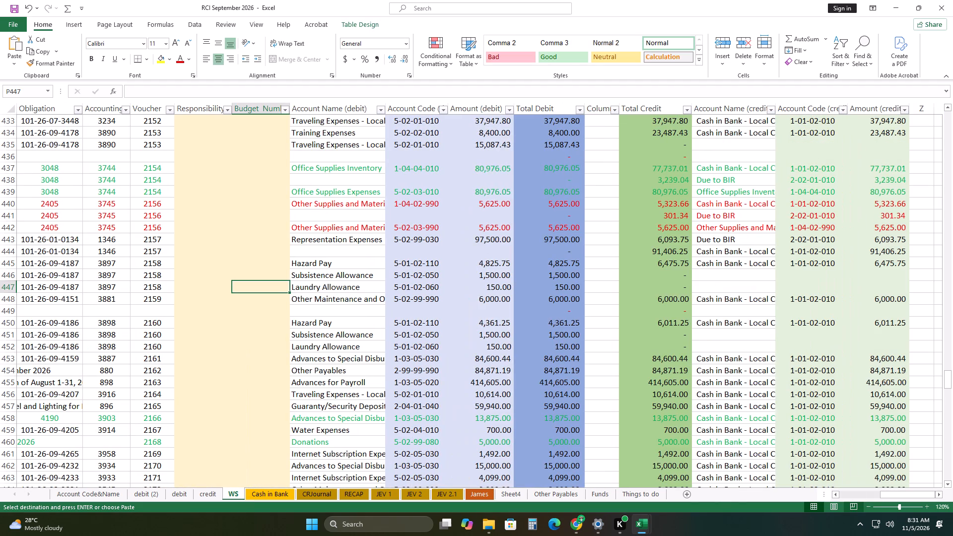
{"action": "left_click", "coordinate": [369, 205]}
{"action": "right_click", "coordinate": [369, 204]}
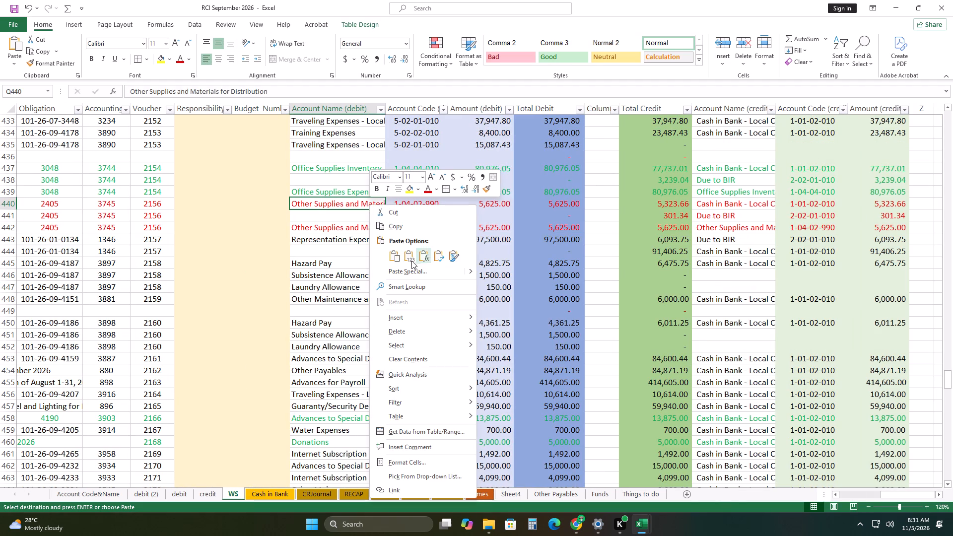
{"action": "left_click", "coordinate": [411, 260]}
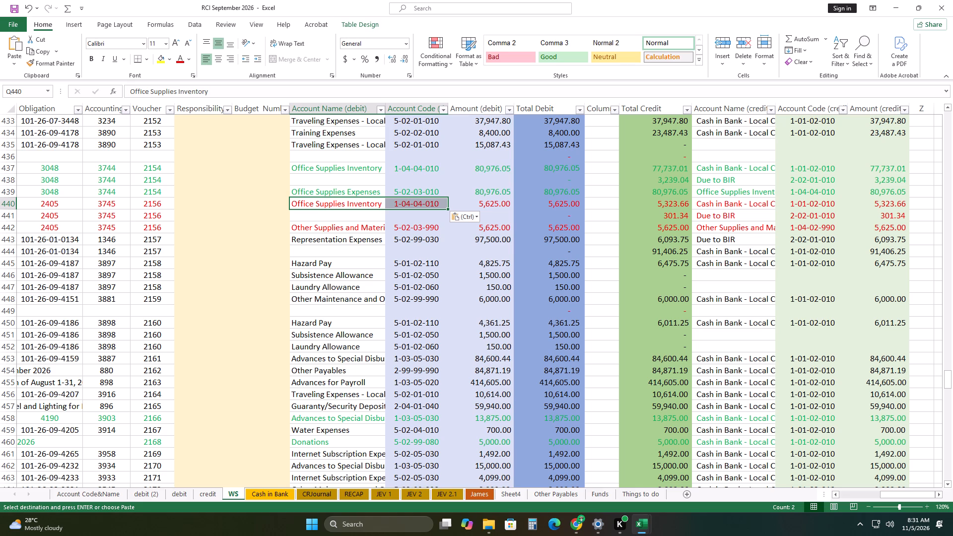
Paste the copied Office Supplies Inventory account and code 1-04-04-010 as values into the credit account columns of row 442.
{"action": "left_click", "coordinate": [736, 229]}
{"action": "right_click", "coordinate": [736, 229]}
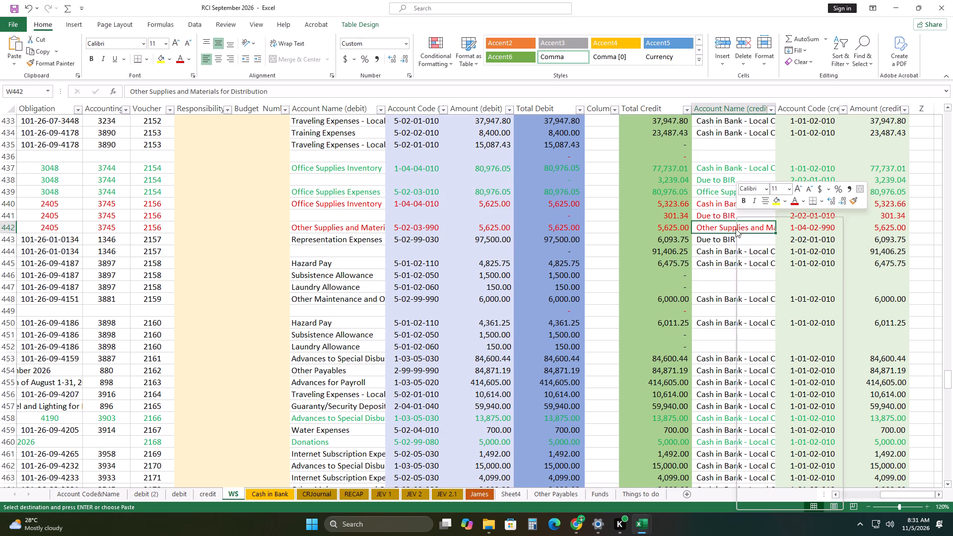
{"action": "left_click", "coordinate": [775, 270]}
{"action": "left_click", "coordinate": [737, 284]}
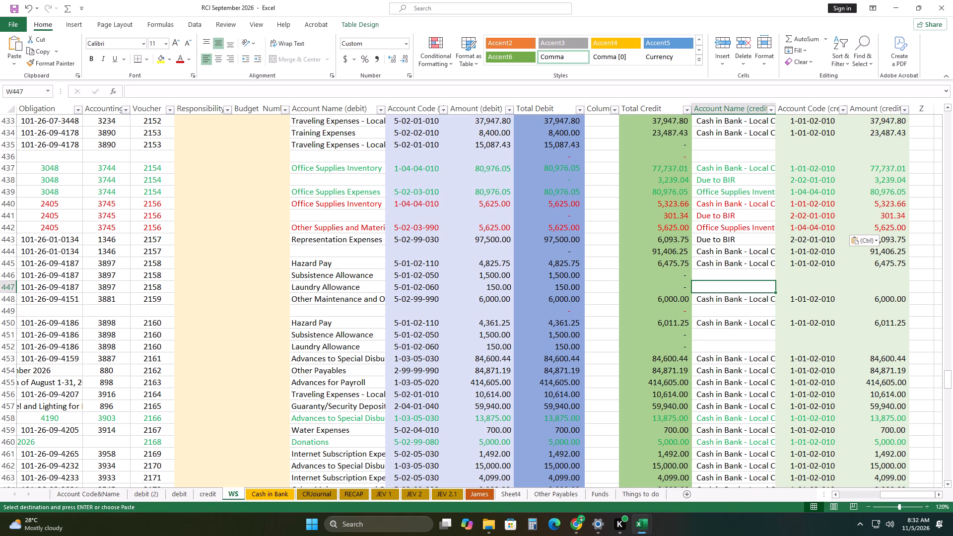
Copy Office Supplies Expenses, 5-02-03-010, from the Account Code&Name sheet and paste it as values over row 442's debit account on WS.
{"action": "left_click", "coordinate": [114, 498]}
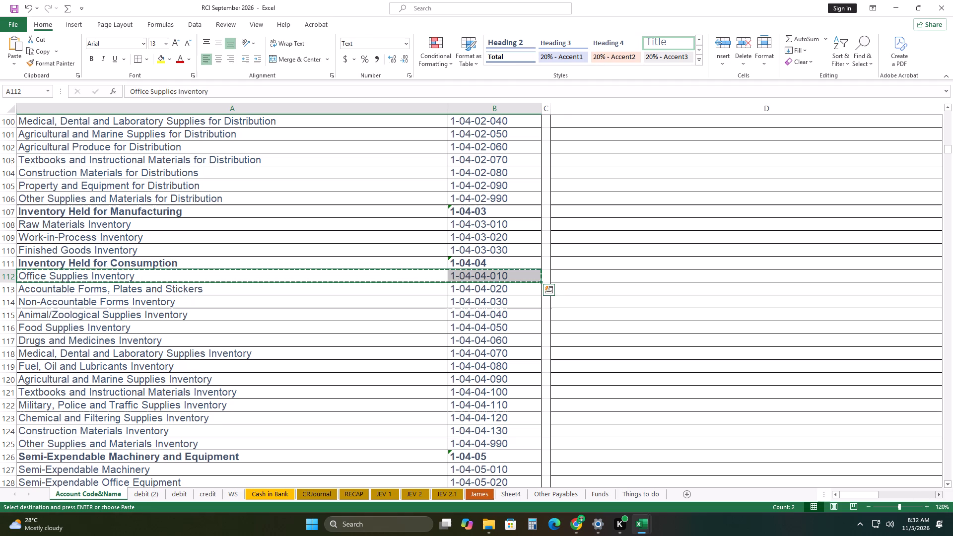
{"action": "left_click_drag", "start_coordinate": [857, 495], "coordinate": [952, 466]}
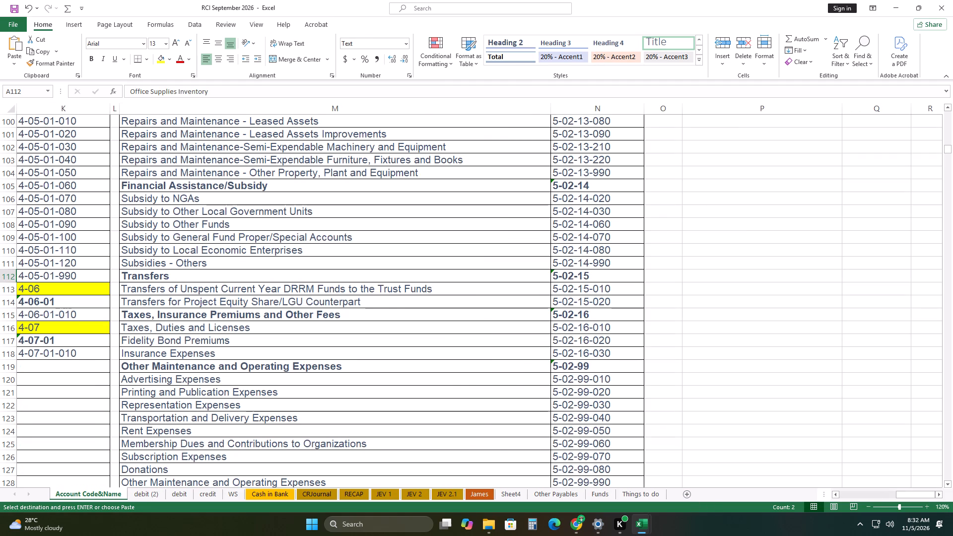
{"action": "scroll", "coordinate": [592, 426], "scroll_direction": "up", "scroll_amount": 12}
{"action": "scroll", "coordinate": [594, 426], "scroll_direction": "up", "scroll_amount": 10}
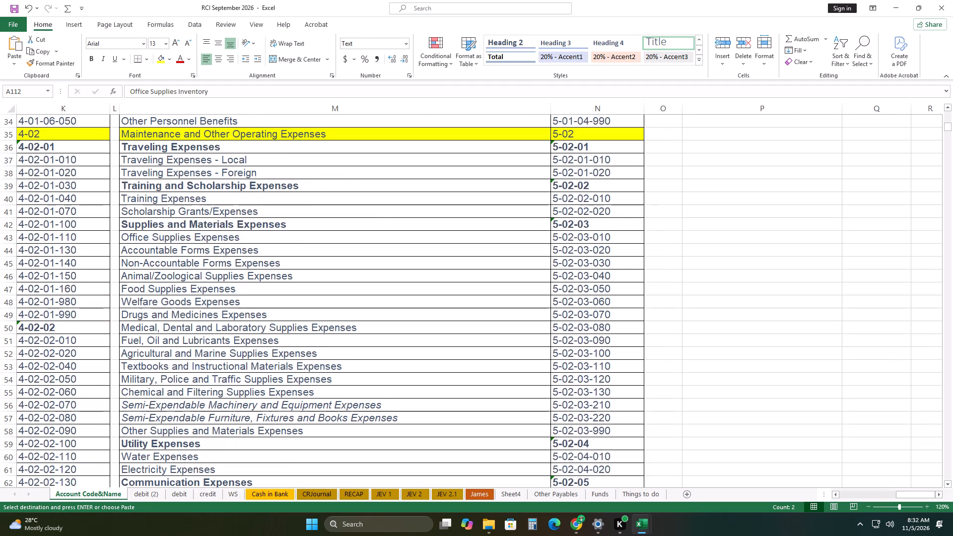
{"action": "left_click_drag", "start_coordinate": [511, 239], "coordinate": [562, 235]}
{"action": "right_click", "coordinate": [561, 237]}
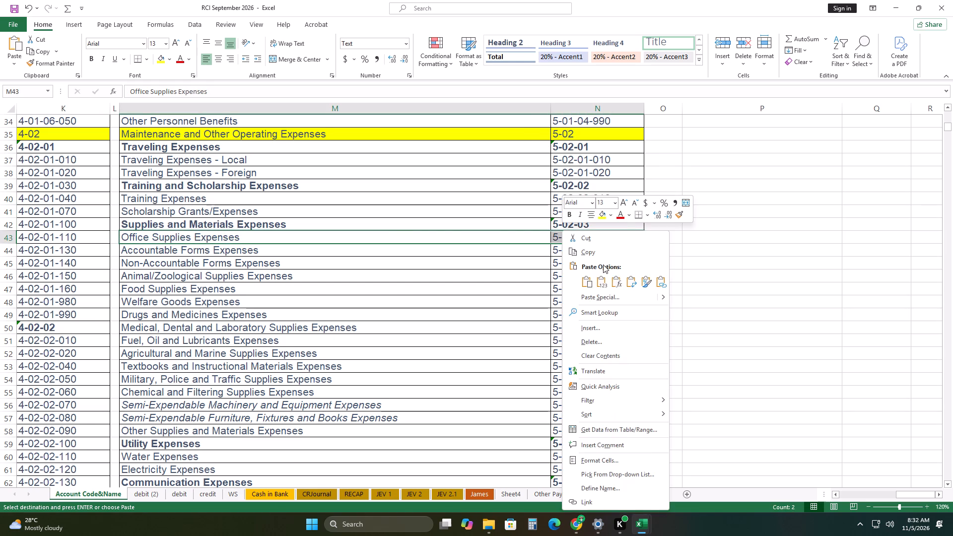
{"action": "left_click", "coordinate": [601, 255]}
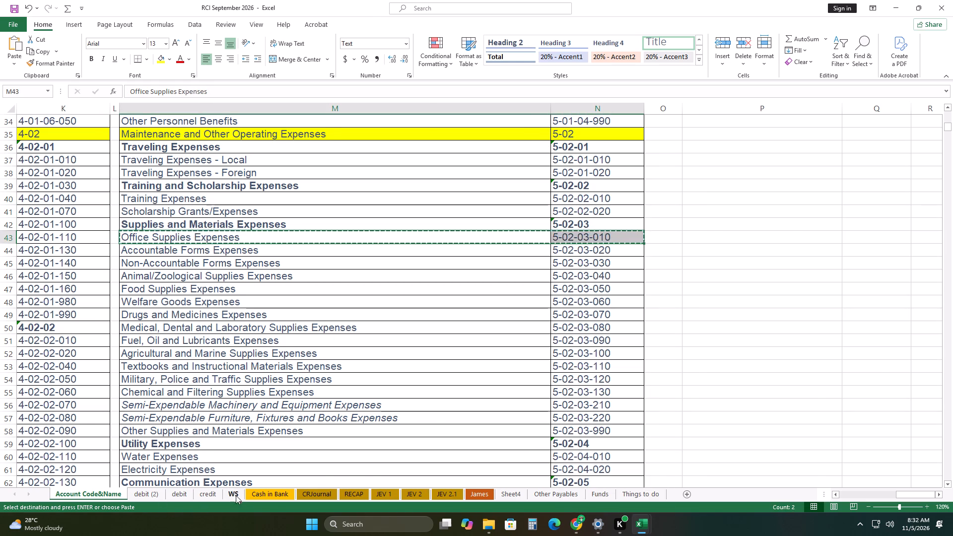
{"action": "left_click", "coordinate": [239, 494]}
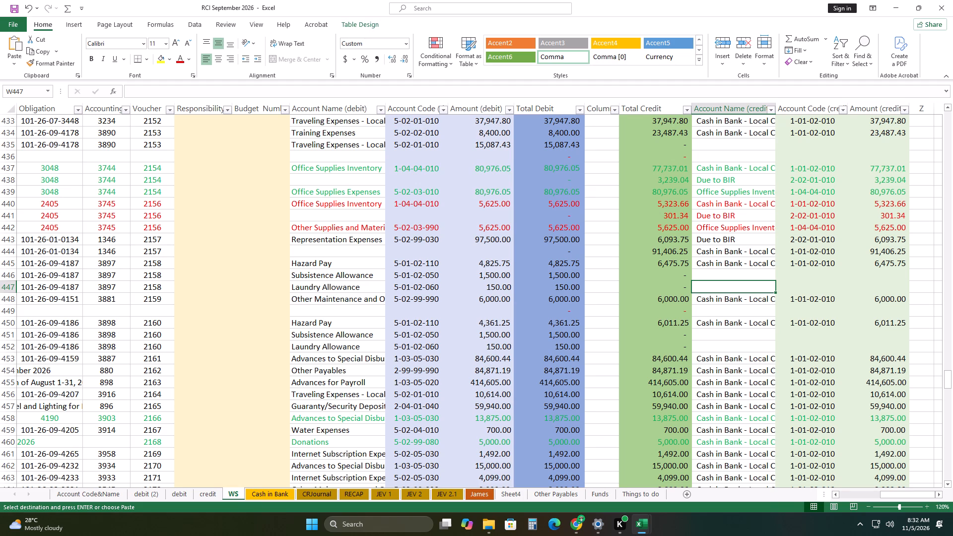
{"action": "left_click", "coordinate": [342, 230]}
{"action": "right_click", "coordinate": [342, 230]}
{"action": "left_click", "coordinate": [384, 268]}
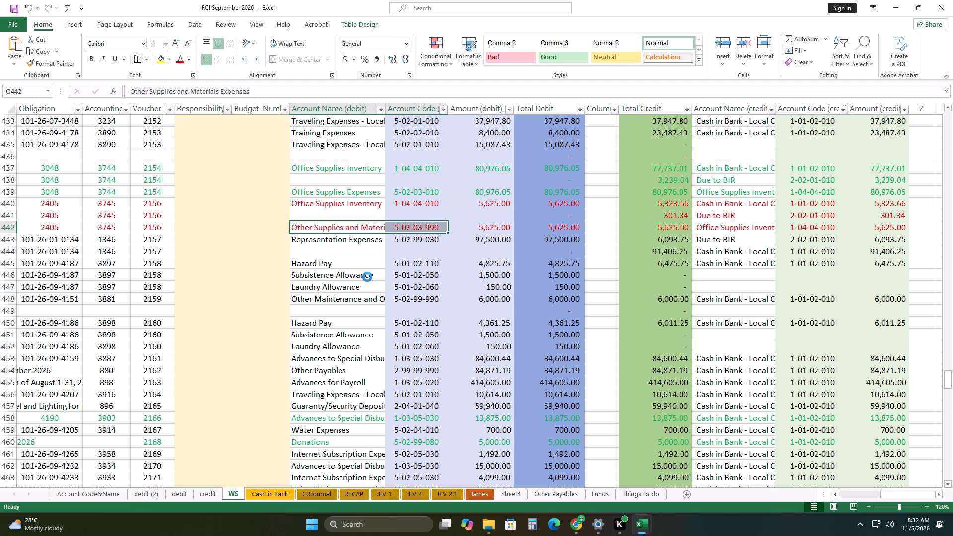
{"action": "left_click", "coordinate": [367, 277]}
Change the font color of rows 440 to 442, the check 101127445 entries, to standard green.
{"action": "left_click_drag", "start_coordinate": [921, 496], "coordinate": [785, 507]}
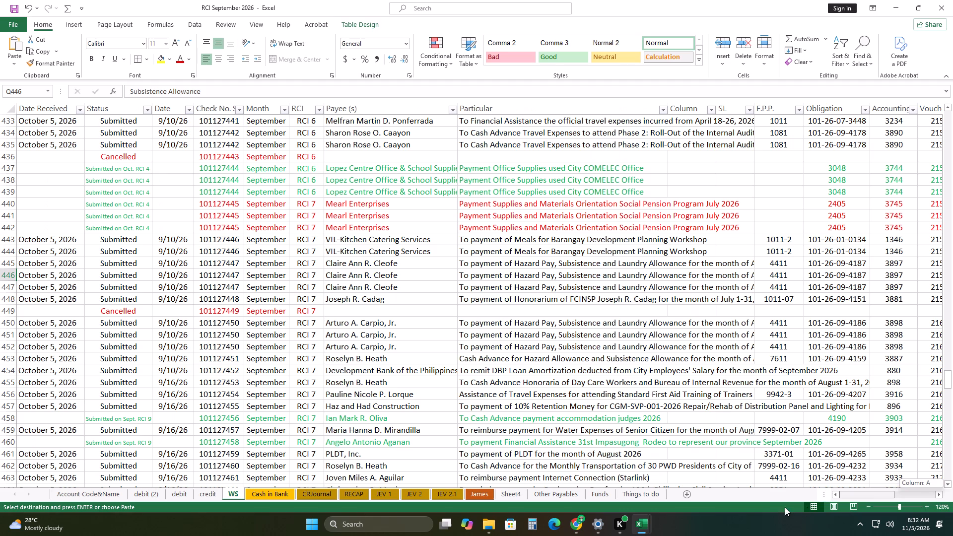
{"action": "left_click_drag", "start_coordinate": [785, 507], "coordinate": [745, 507]}
{"action": "left_click_drag", "start_coordinate": [10, 203], "coordinate": [11, 207]}
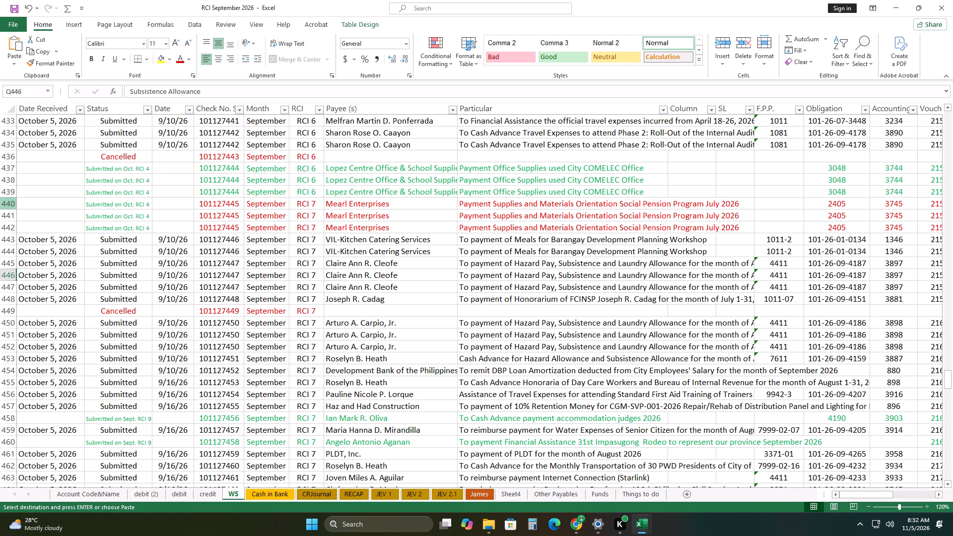
{"action": "left_click_drag", "start_coordinate": [11, 207], "coordinate": [11, 227]}
{"action": "right_click", "coordinate": [9, 223]}
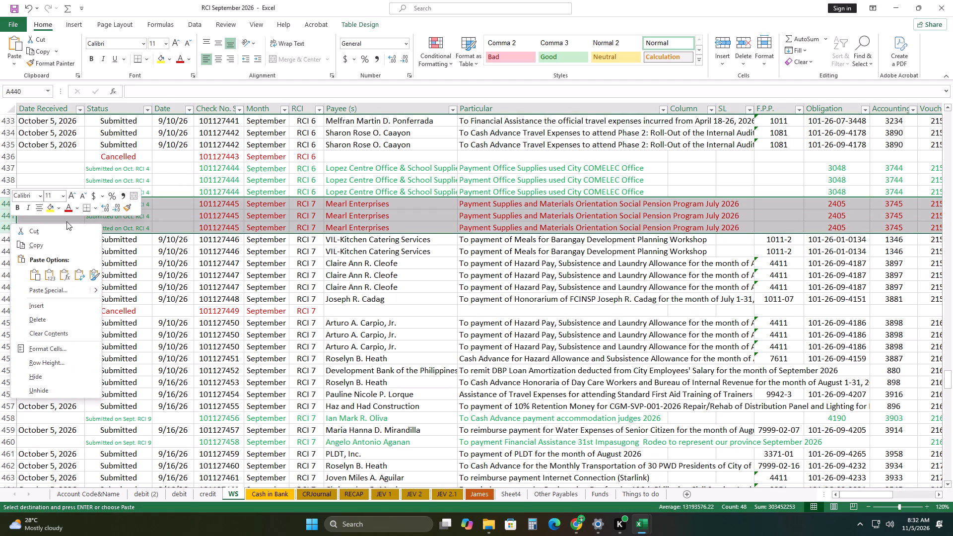
{"action": "left_click", "coordinate": [76, 208]}
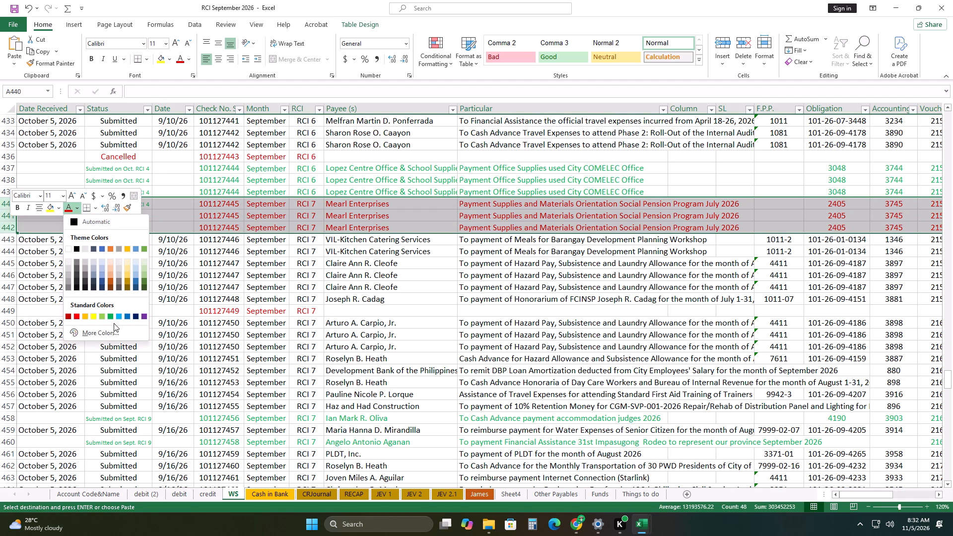
{"action": "left_click", "coordinate": [108, 317]}
{"action": "left_click_drag", "start_coordinate": [291, 259], "coordinate": [299, 261]}
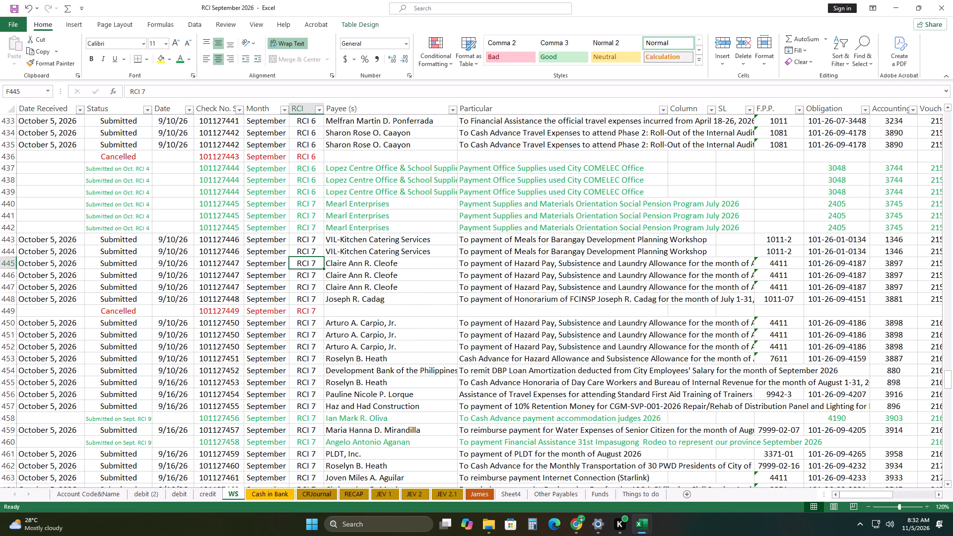
Review the remaining September entries on WS, from RCI 7 down to the end of RCI 10, for their submission status.
{"action": "scroll", "coordinate": [281, 345], "scroll_direction": "down", "scroll_amount": 16}
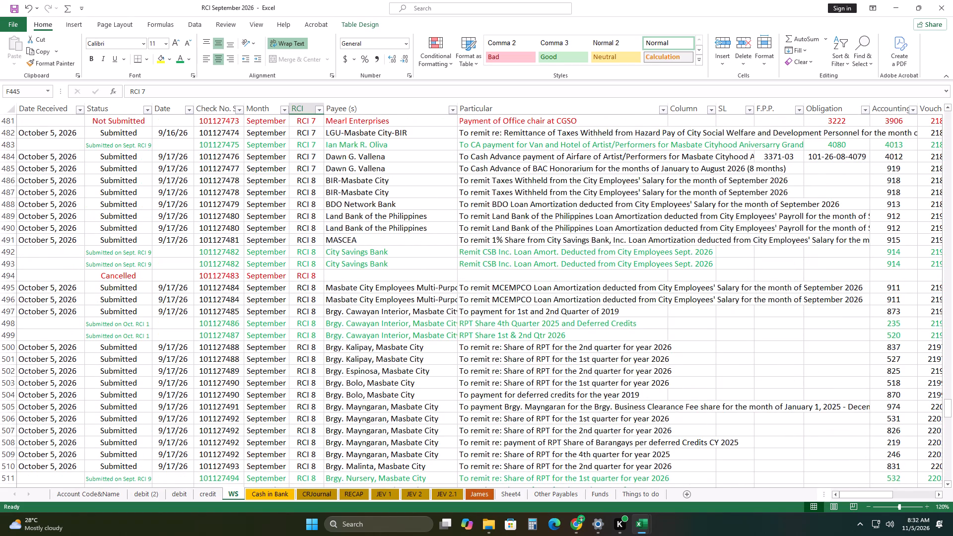
{"action": "scroll", "coordinate": [276, 343], "scroll_direction": "up", "scroll_amount": 15}
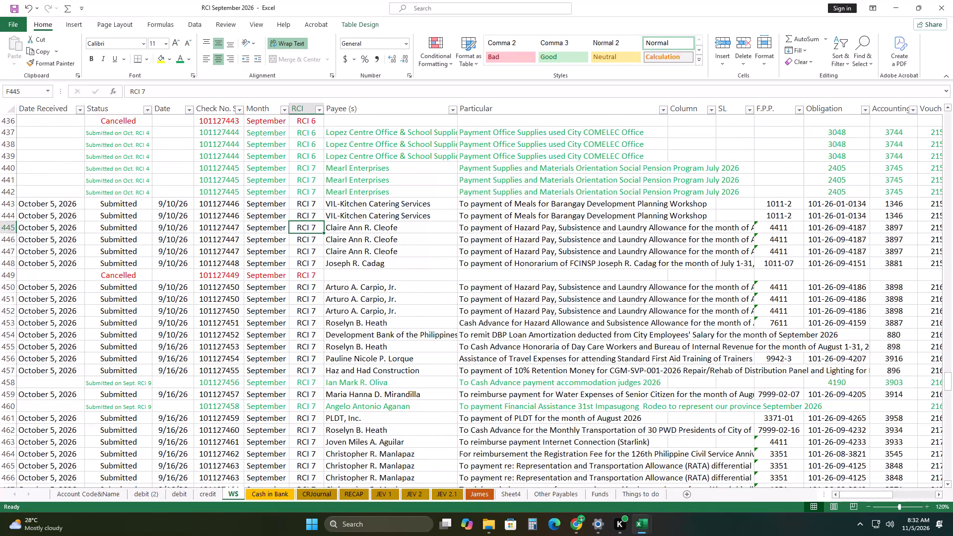
{"action": "scroll", "coordinate": [274, 339], "scroll_direction": "down", "scroll_amount": 20}
{"action": "scroll", "coordinate": [274, 339], "scroll_direction": "down", "scroll_amount": 17}
{"action": "scroll", "coordinate": [276, 336], "scroll_direction": "down", "scroll_amount": 4}
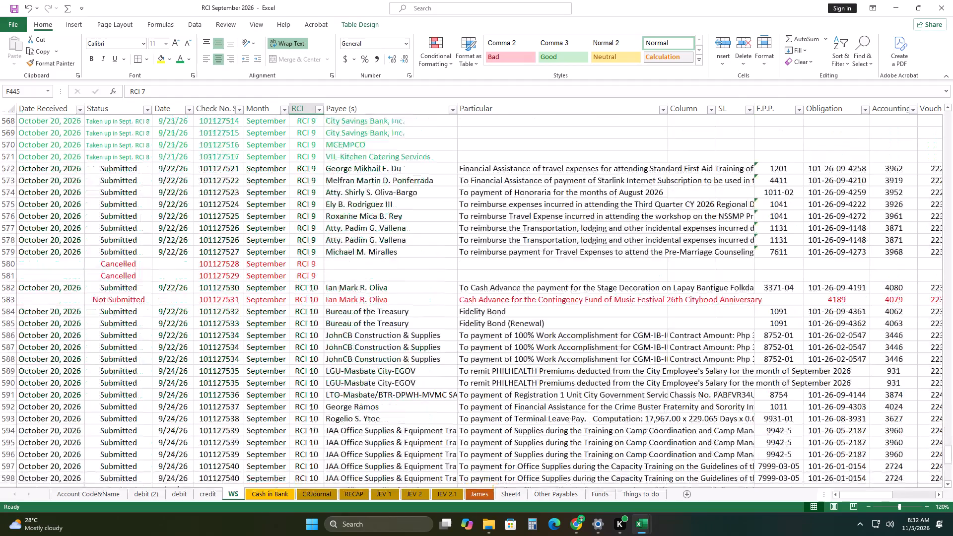
{"action": "scroll", "coordinate": [276, 337], "scroll_direction": "down", "scroll_amount": 17}
{"action": "scroll", "coordinate": [280, 332], "scroll_direction": "up", "scroll_amount": 1}
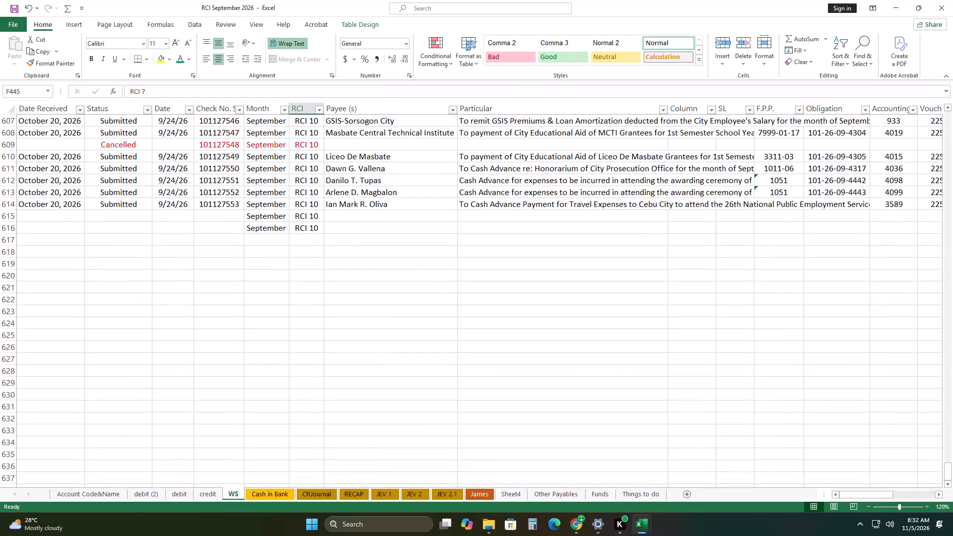
{"action": "scroll", "coordinate": [280, 329], "scroll_direction": "down", "scroll_amount": 7}
{"action": "scroll", "coordinate": [279, 328], "scroll_direction": "up", "scroll_amount": 5}
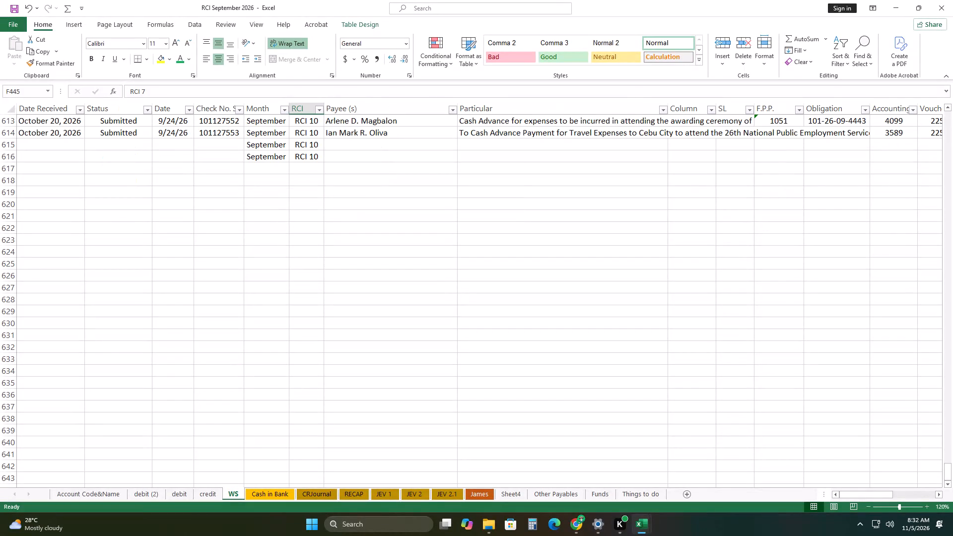
{"action": "scroll", "coordinate": [280, 328], "scroll_direction": "up", "scroll_amount": 5}
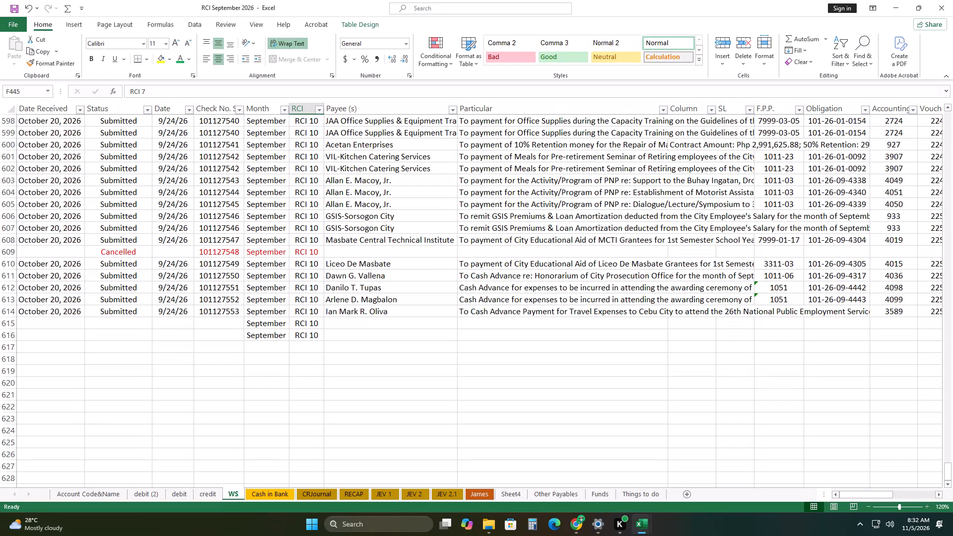
{"action": "scroll", "coordinate": [294, 306], "scroll_direction": "up", "scroll_amount": 8}
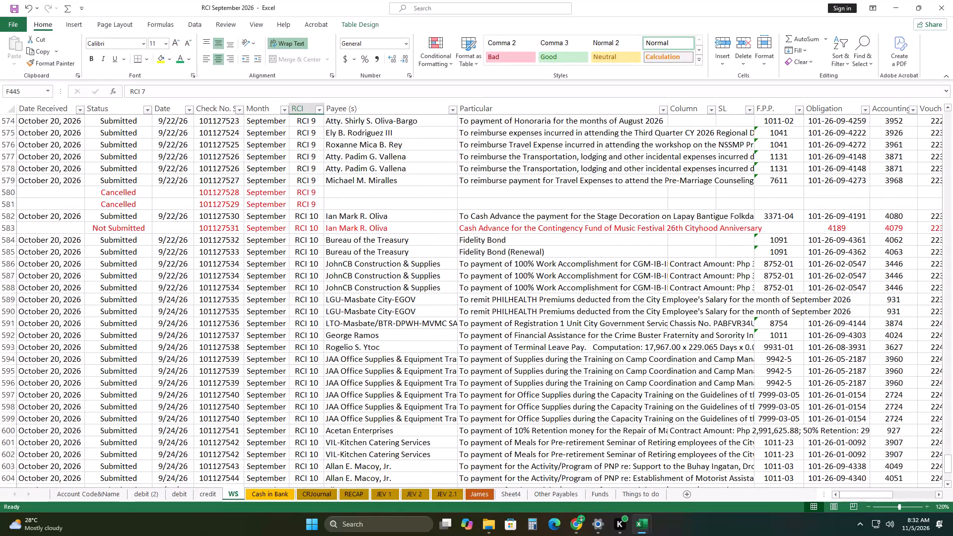
Switch to the RCI October 2026 workbook and copy row 252's date received, status and date (Nov. 4, 2026, Taken up in Aug. RCI 7, 8/25/26) into row 254.
{"action": "left_click", "coordinate": [639, 522]}
{"action": "left_click", "coordinate": [534, 483]}
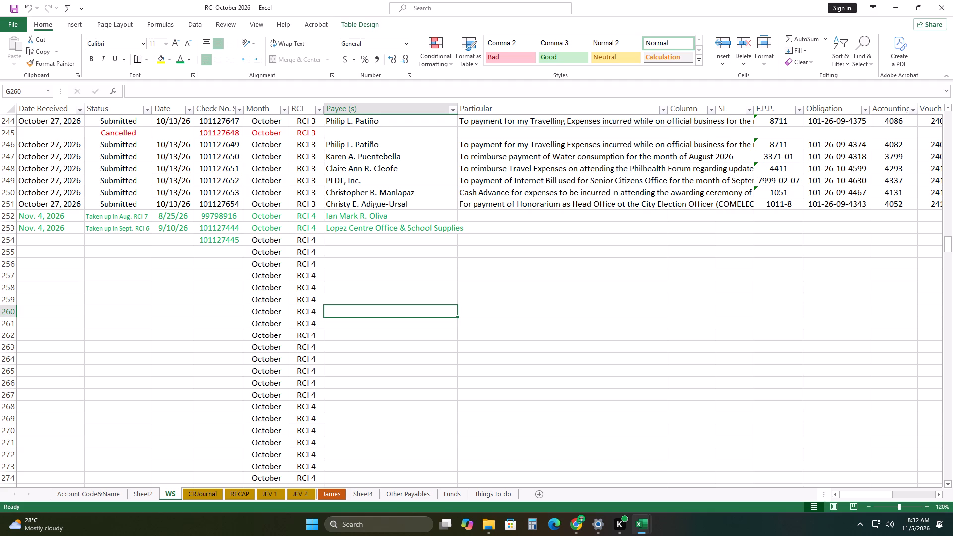
{"action": "left_click_drag", "start_coordinate": [65, 215], "coordinate": [109, 215]}
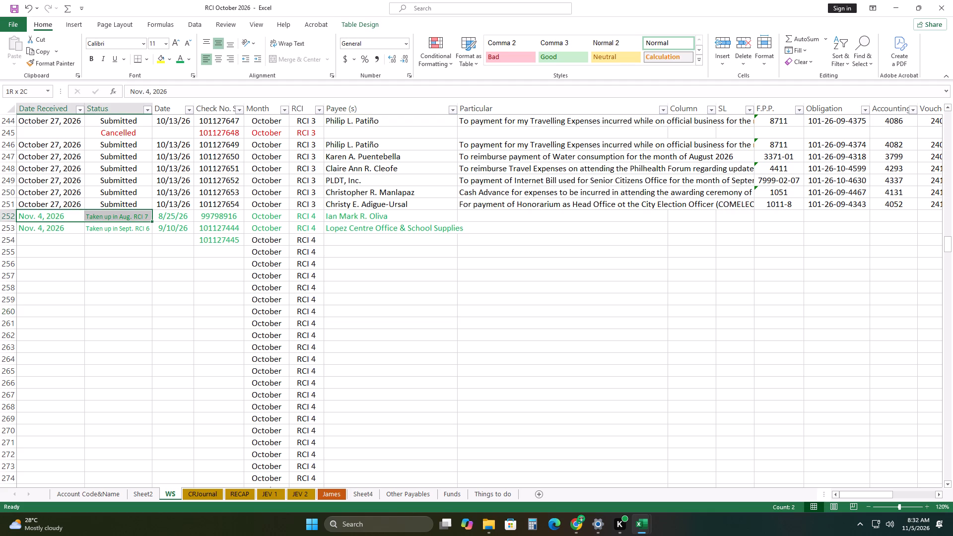
{"action": "left_click_drag", "start_coordinate": [109, 215], "coordinate": [111, 215]}
{"action": "left_click_drag", "start_coordinate": [111, 215], "coordinate": [150, 218]}
{"action": "left_click_drag", "start_coordinate": [150, 218], "coordinate": [168, 217]}
{"action": "right_click", "coordinate": [166, 214]}
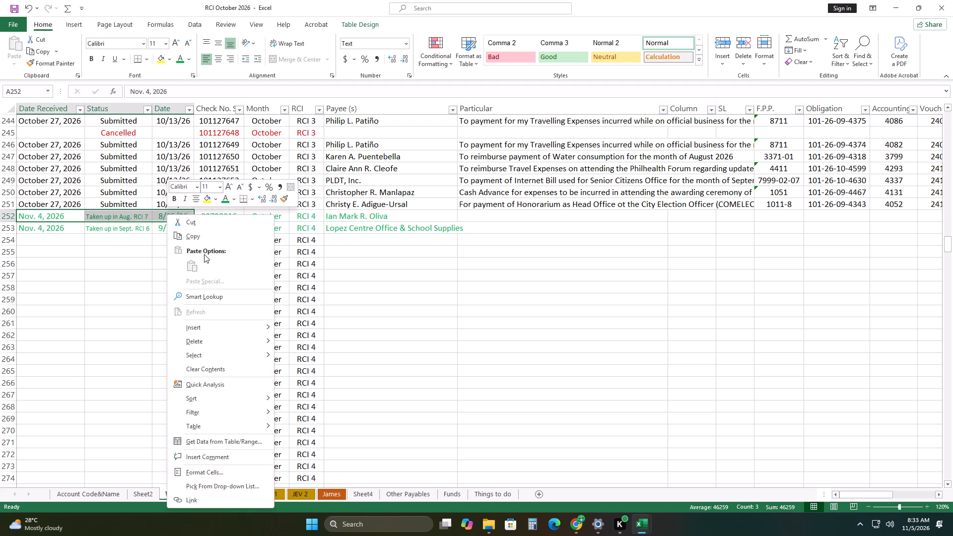
{"action": "left_click", "coordinate": [204, 239]}
{"action": "left_click", "coordinate": [68, 240]}
{"action": "right_click", "coordinate": [69, 238]}
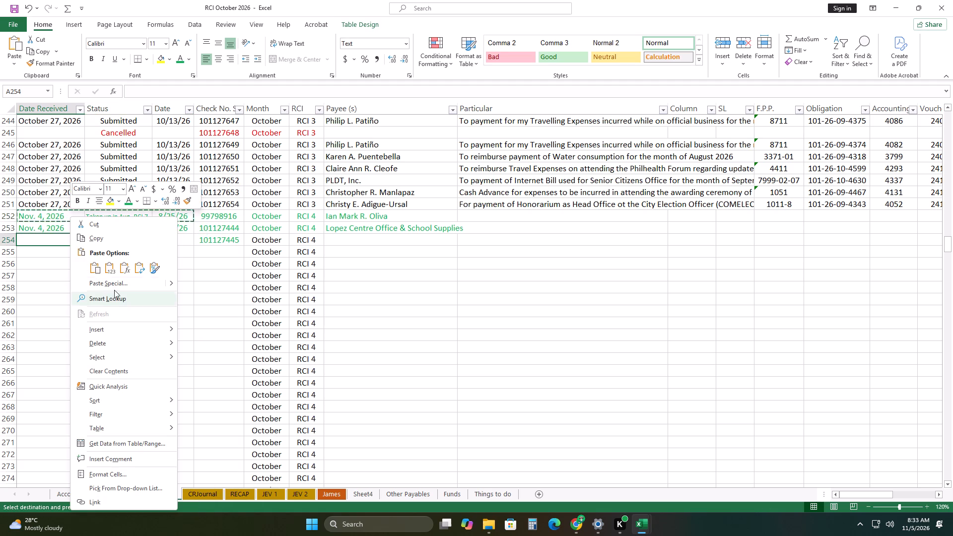
{"action": "left_click", "coordinate": [97, 267]}
{"action": "left_click_drag", "start_coordinate": [79, 287], "coordinate": [87, 287]}
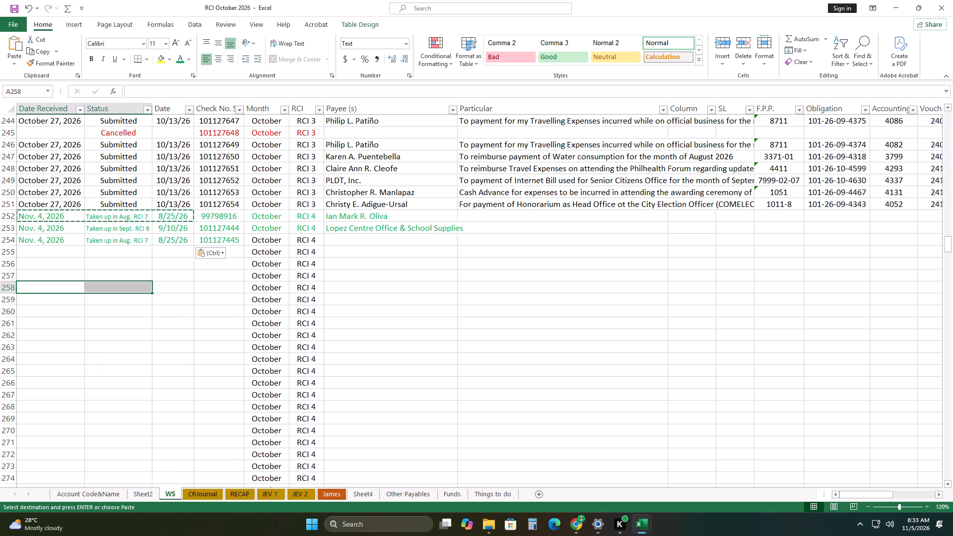
Change the date in row 254 to 9/10/2026.
{"action": "double_click", "coordinate": [178, 242]}
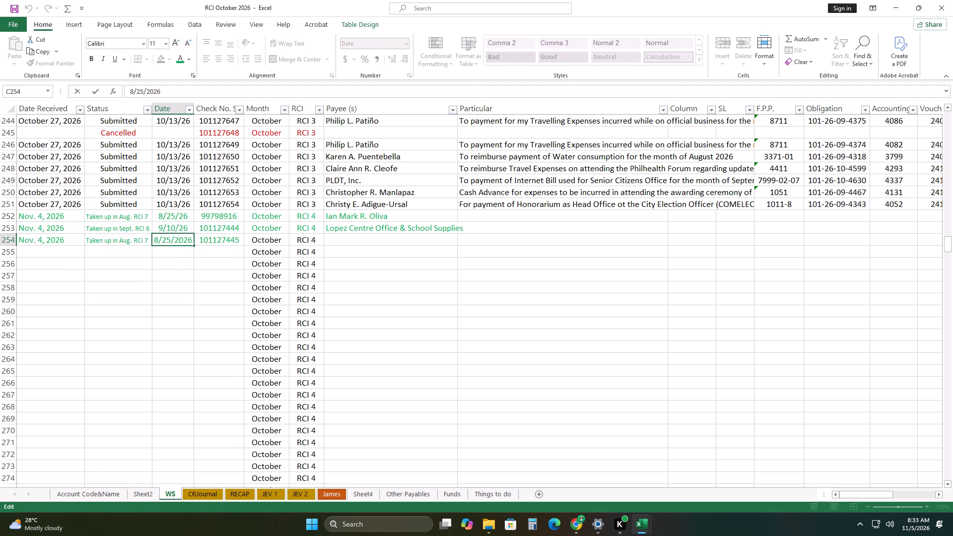
{"action": "left_click", "coordinate": [160, 241]}
{"action": "key", "text": "BackSpace"}
{"action": "key", "text": "9"}
{"action": "key", "text": "Right"}
{"action": "key", "text": "Right"}
{"action": "key", "text": "Right"}
{"action": "key", "text": "BackSpace"}
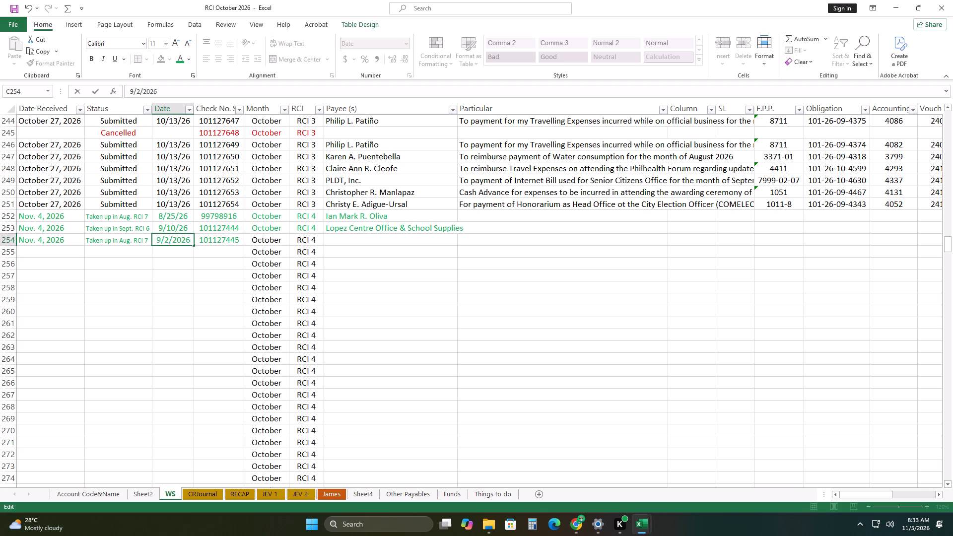
{"action": "key", "text": "BackSpace"}
{"action": "type", "text": "10"}
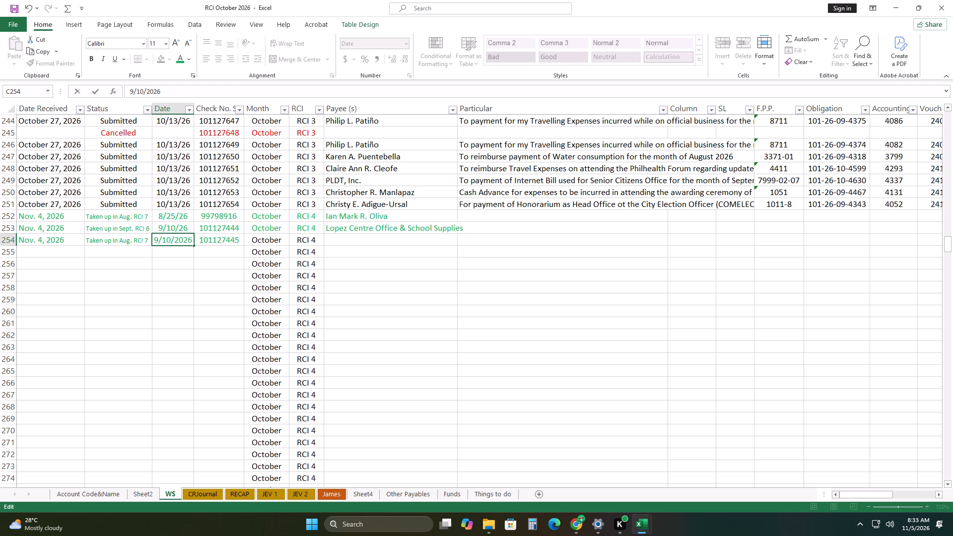
{"action": "left_click", "coordinate": [431, 280]}
Enter Mearl Enterprises as the payee in row 254.
{"action": "left_click", "coordinate": [380, 240]}
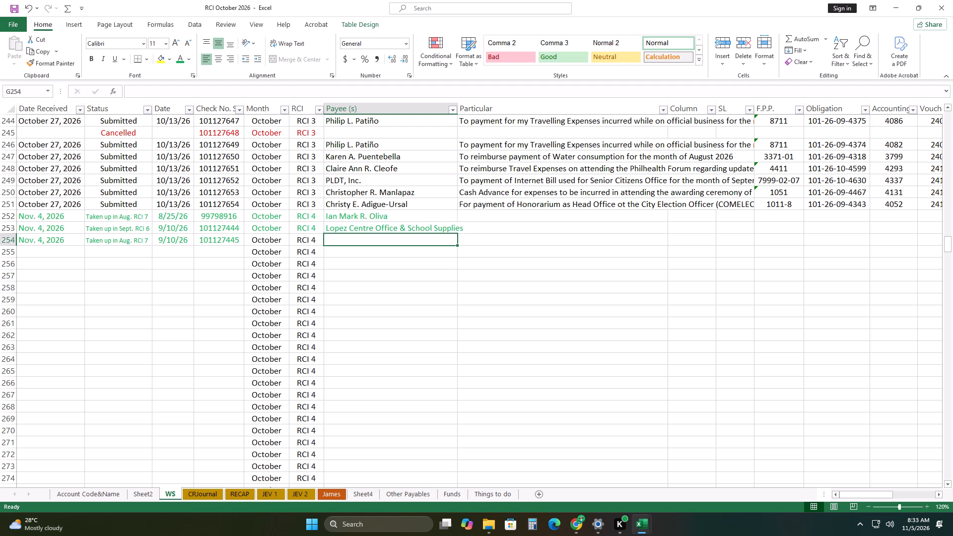
{"action": "type", "text": "fM"}
{"action": "key", "text": "BackSpace"}
{"action": "key", "text": "BackSpace"}
{"action": "key", "text": "BackSpace"}
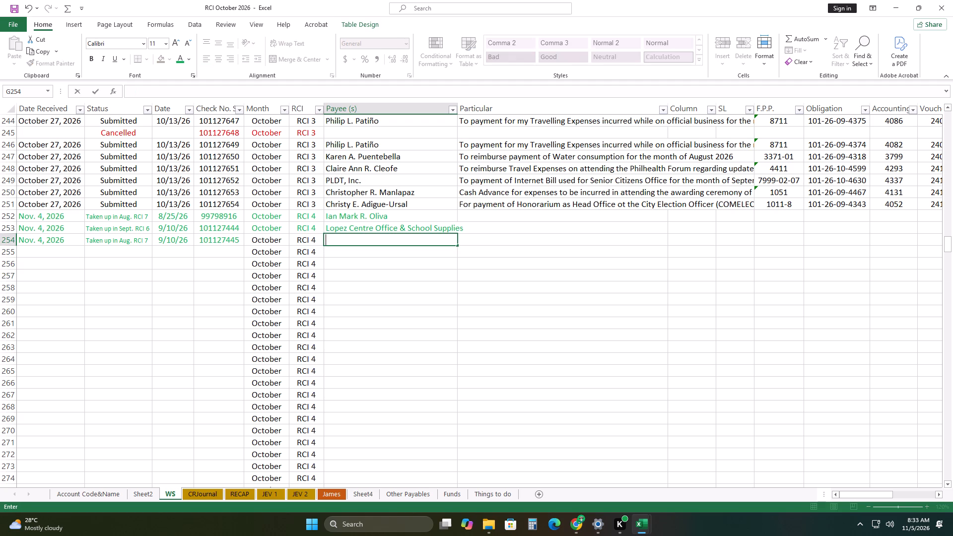
{"action": "type", "text": "Mear"}
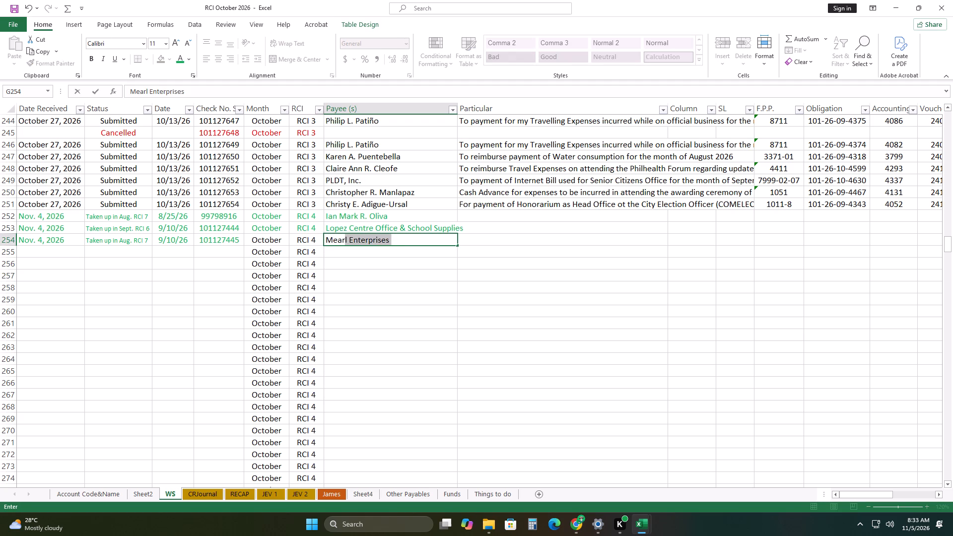
{"action": "key", "text": "Right"}
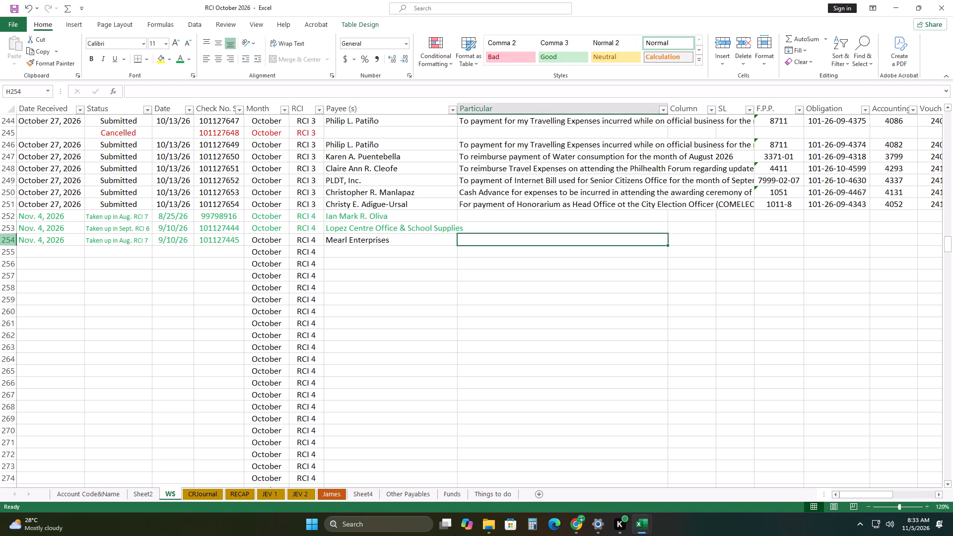
Change the font color of the whole row 254 to green.
{"action": "right_click", "coordinate": [8, 239]}
{"action": "left_click", "coordinate": [64, 223]}
{"action": "left_click_drag", "start_coordinate": [134, 357], "coordinate": [146, 361]}
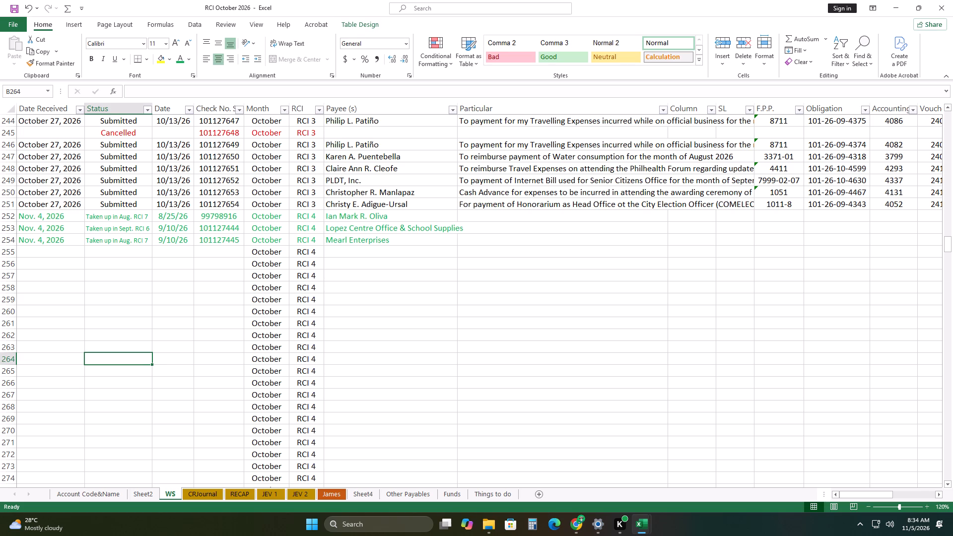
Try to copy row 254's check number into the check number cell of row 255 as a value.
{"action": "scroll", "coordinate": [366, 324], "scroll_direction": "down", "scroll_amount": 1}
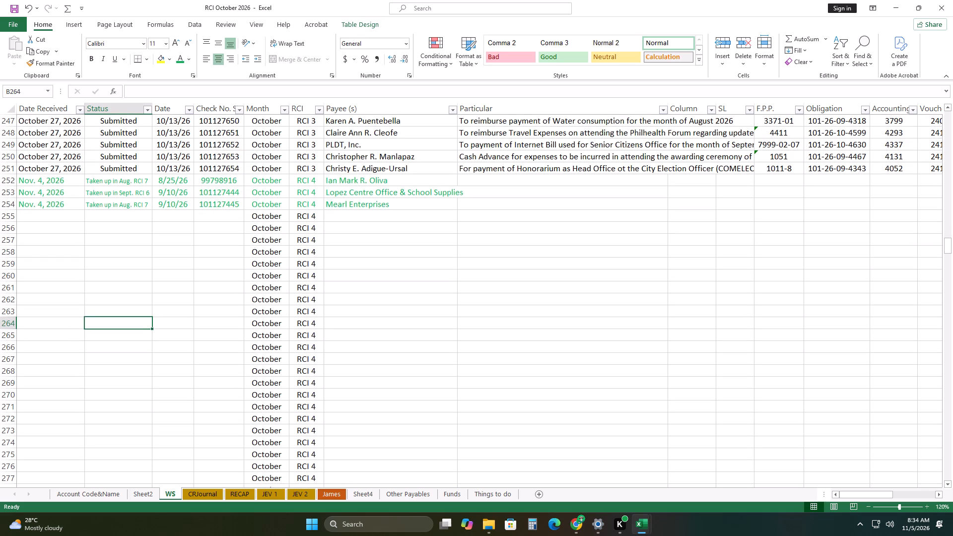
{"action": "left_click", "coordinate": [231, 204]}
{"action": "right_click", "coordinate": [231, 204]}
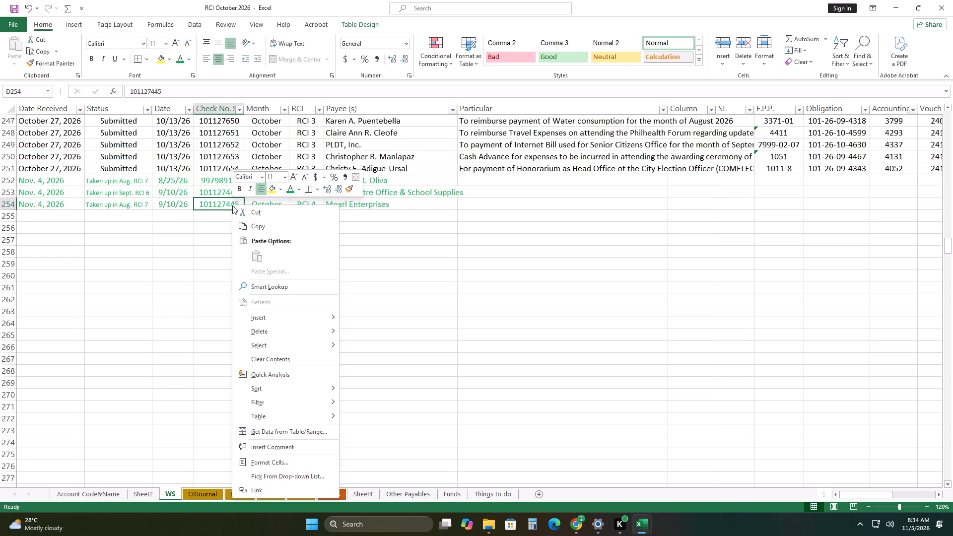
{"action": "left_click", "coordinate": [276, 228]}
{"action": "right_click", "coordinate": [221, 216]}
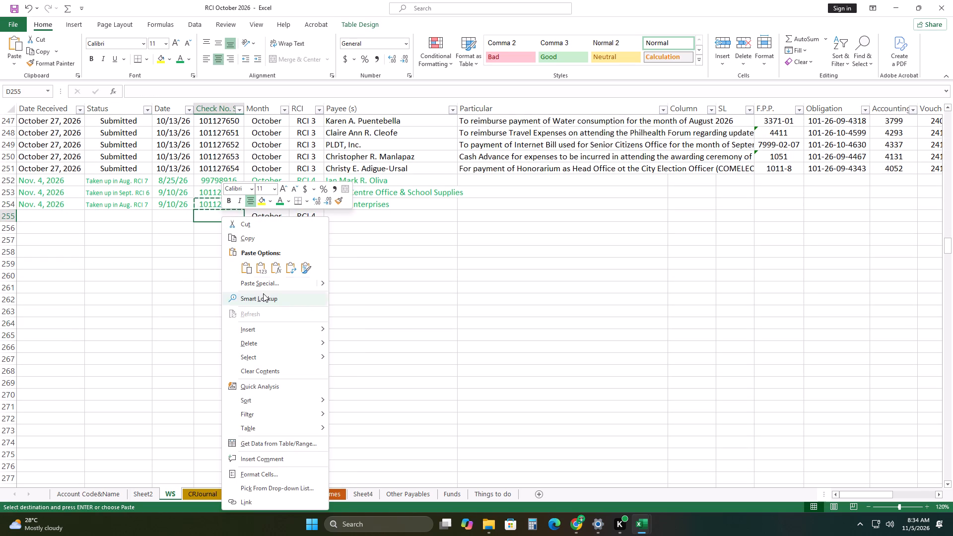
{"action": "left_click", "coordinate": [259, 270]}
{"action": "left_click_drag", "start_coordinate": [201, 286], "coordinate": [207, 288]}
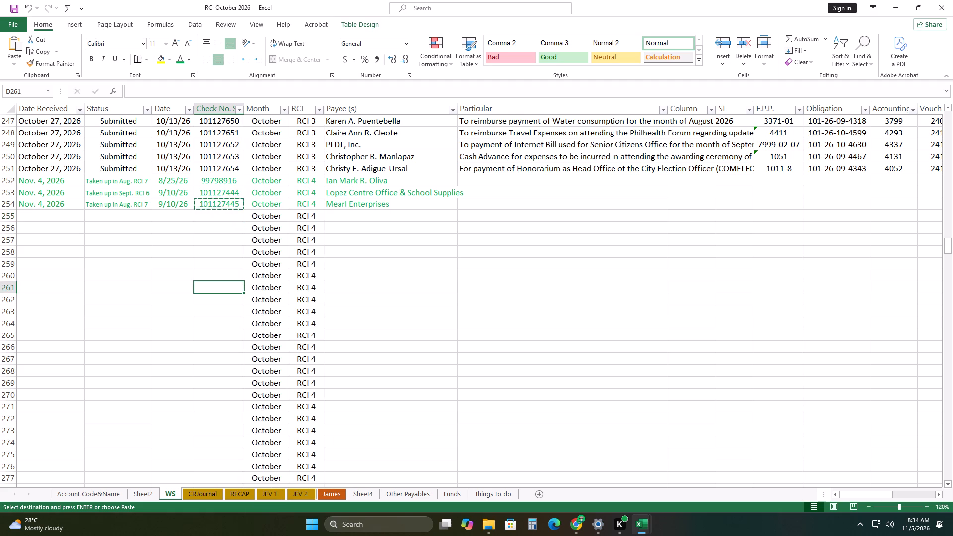
{"action": "double_click", "coordinate": [239, 204]}
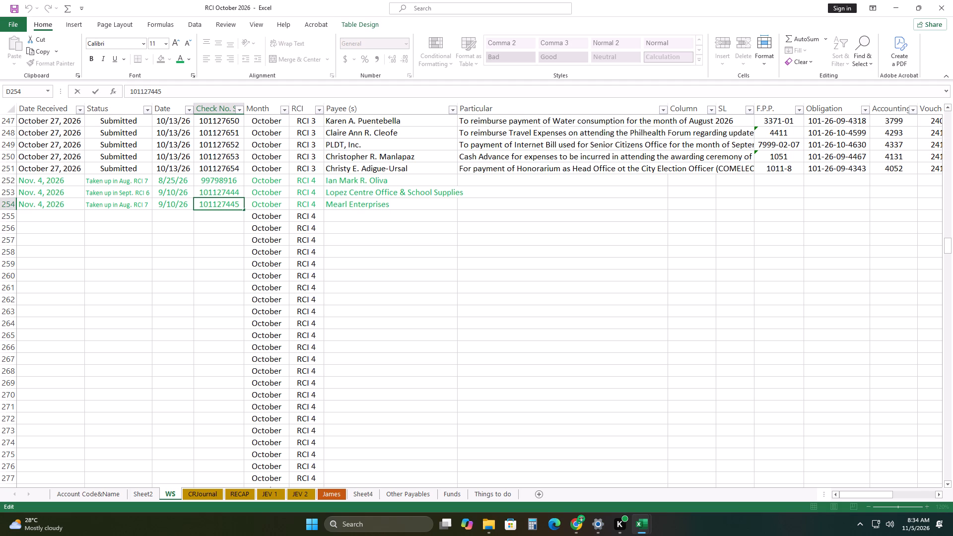
{"action": "key", "text": "BackSpace"}
{"action": "key", "text": "BackSpace"}
{"action": "type", "text": "73"}
{"action": "scroll", "coordinate": [375, 374], "scroll_direction": "up", "scroll_amount": 2}
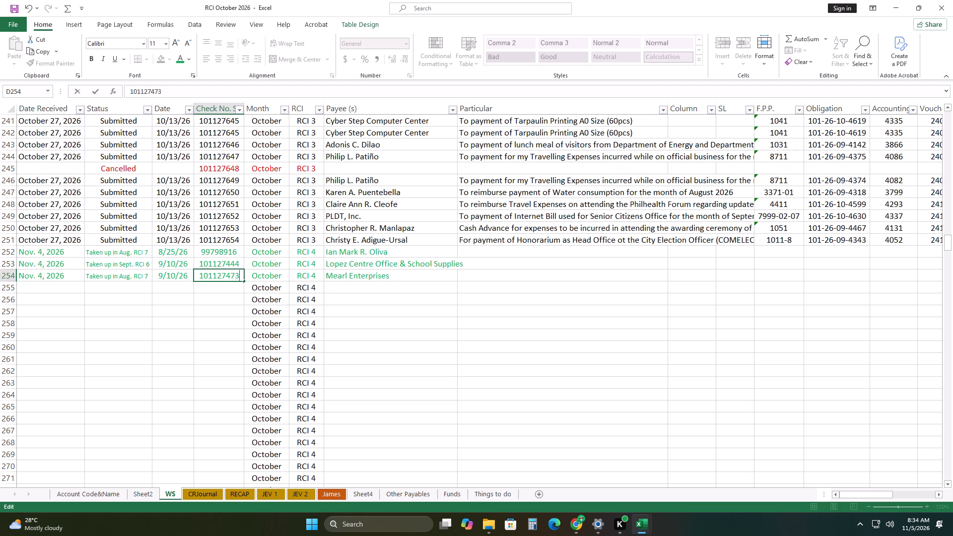
{"action": "left_click_drag", "start_coordinate": [292, 355], "coordinate": [309, 359]}
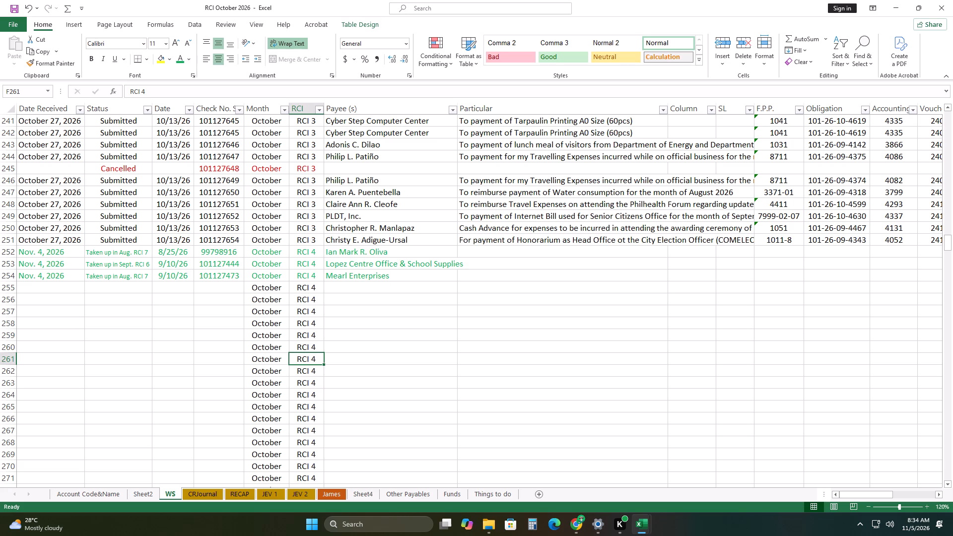
{"action": "left_click", "coordinate": [641, 525]}
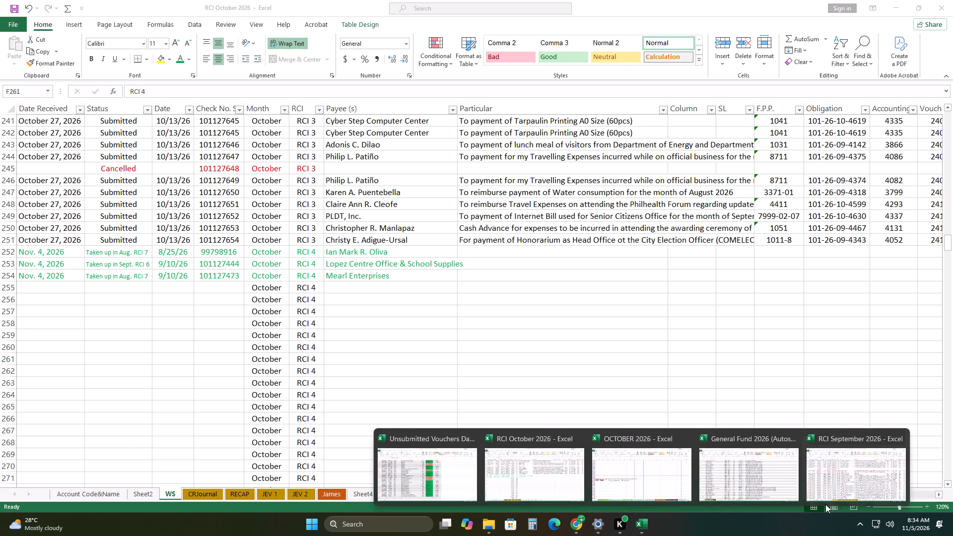
{"action": "left_click", "coordinate": [845, 481]}
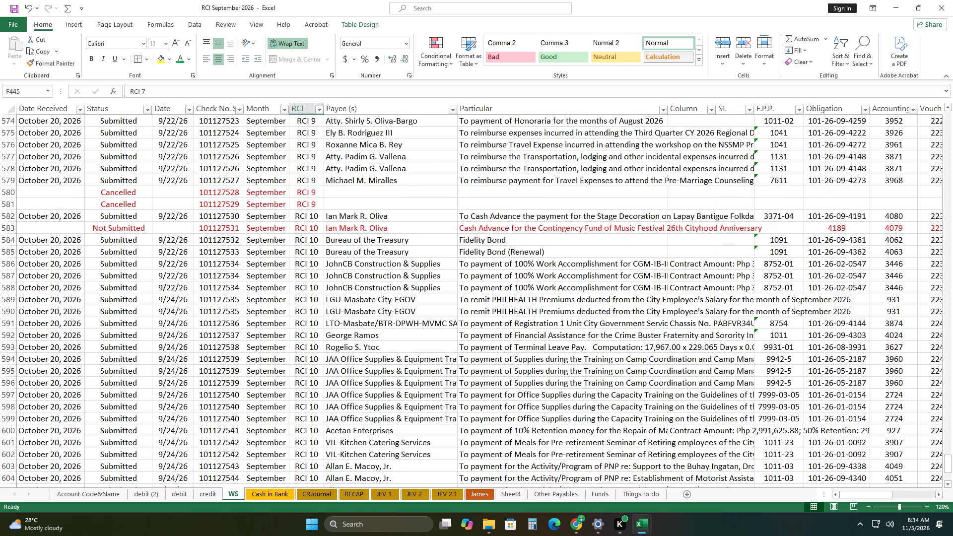
{"action": "scroll", "coordinate": [314, 351], "scroll_direction": "up", "scroll_amount": 10}
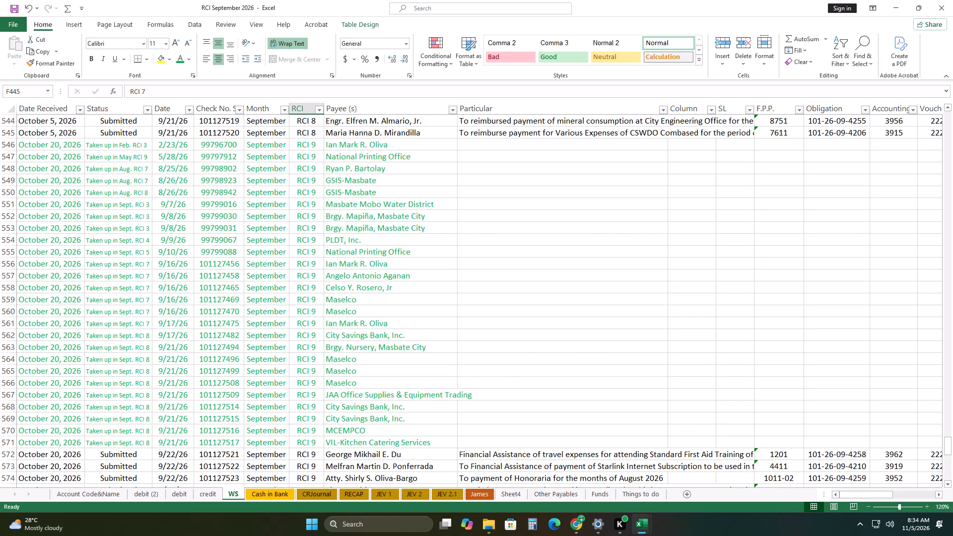
{"action": "scroll", "coordinate": [310, 365], "scroll_direction": "down", "scroll_amount": 6}
{"action": "scroll", "coordinate": [309, 364], "scroll_direction": "up", "scroll_amount": 11}
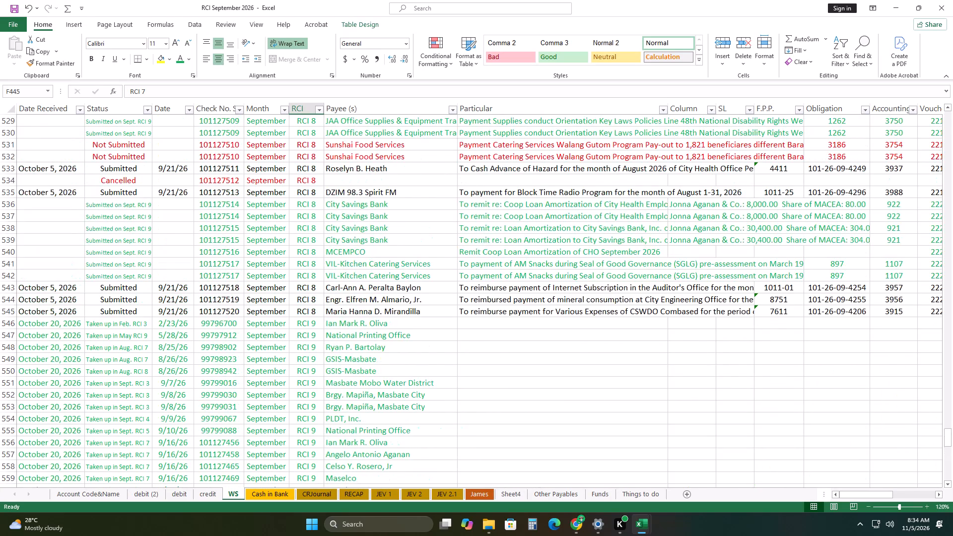
{"action": "scroll", "coordinate": [309, 360], "scroll_direction": "up", "scroll_amount": 16}
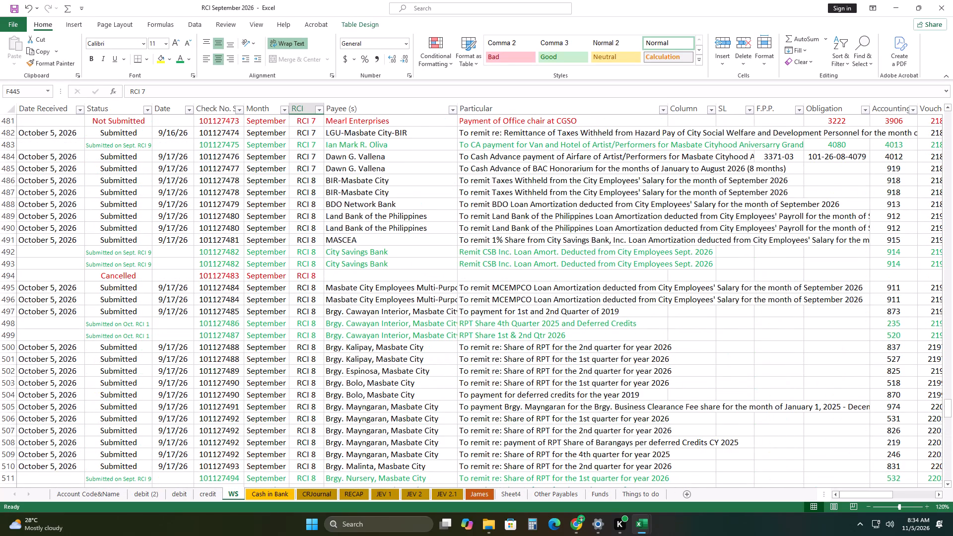
{"action": "scroll", "coordinate": [309, 360], "scroll_direction": "up", "scroll_amount": 4}
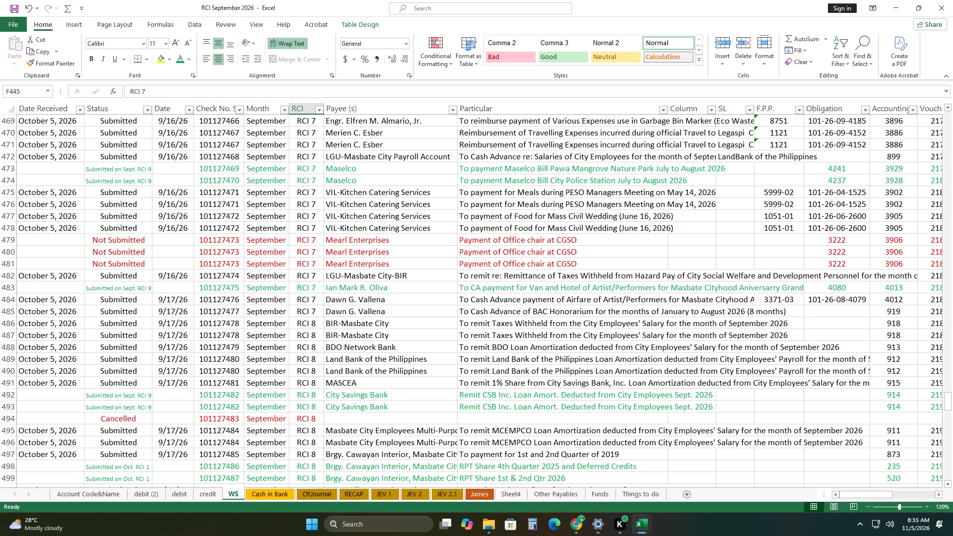
{"action": "scroll", "coordinate": [204, 356], "scroll_direction": "down", "scroll_amount": 13}
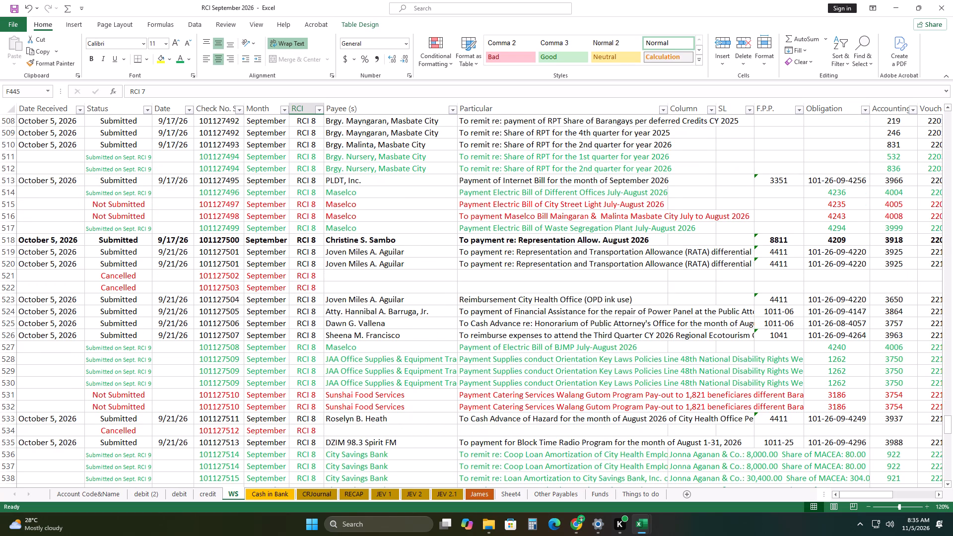
{"action": "scroll", "coordinate": [229, 351], "scroll_direction": "up", "scroll_amount": 6}
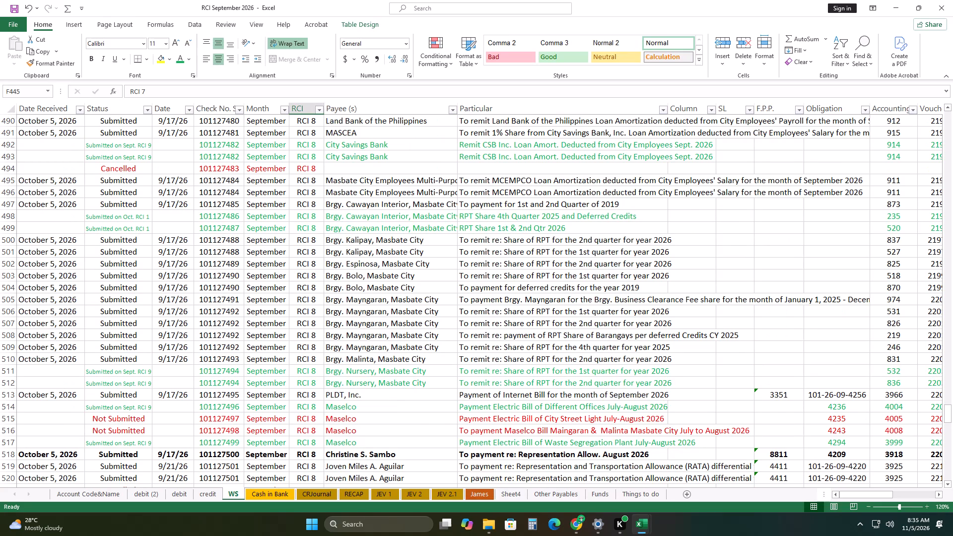
{"action": "scroll", "coordinate": [230, 293], "scroll_direction": "up", "scroll_amount": 13}
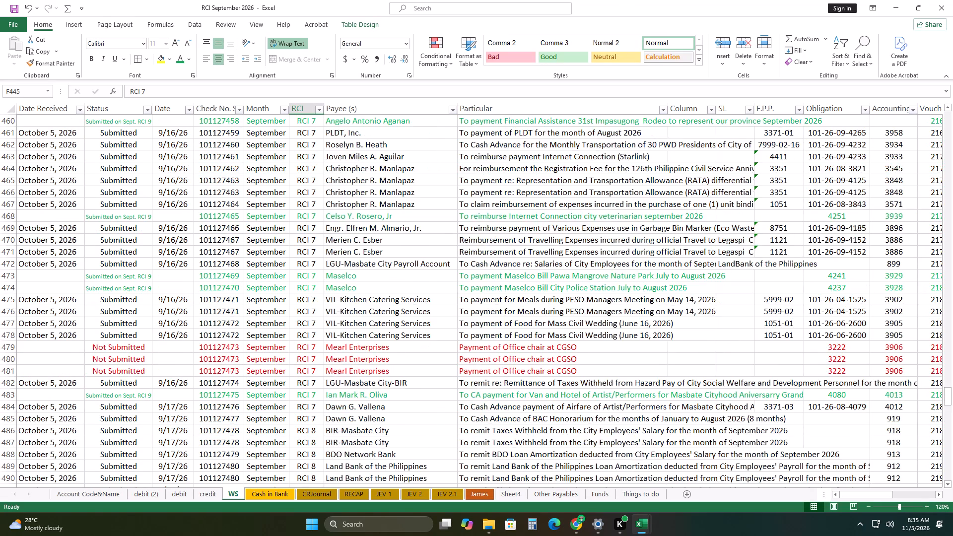
{"action": "scroll", "coordinate": [230, 303], "scroll_direction": "up", "scroll_amount": 15}
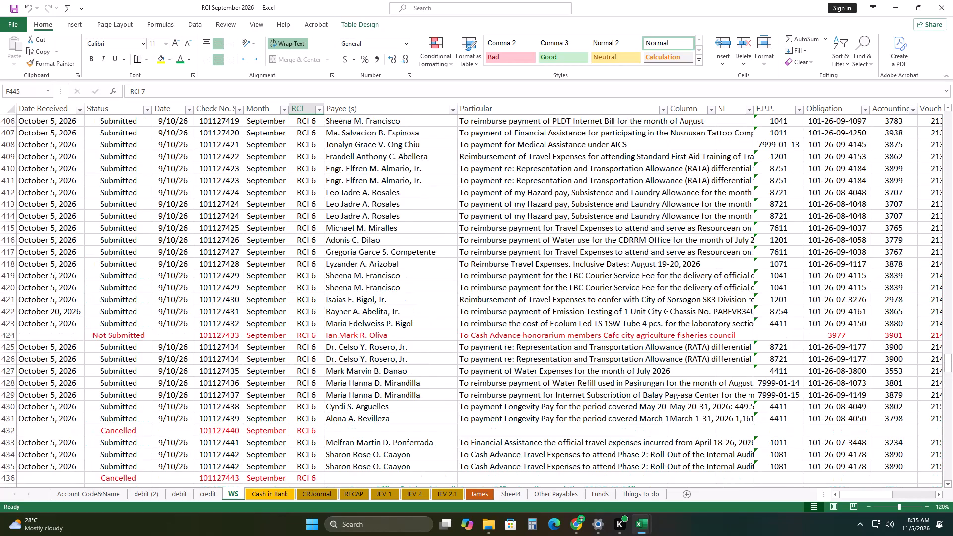
{"action": "scroll", "coordinate": [227, 318], "scroll_direction": "down", "scroll_amount": 7}
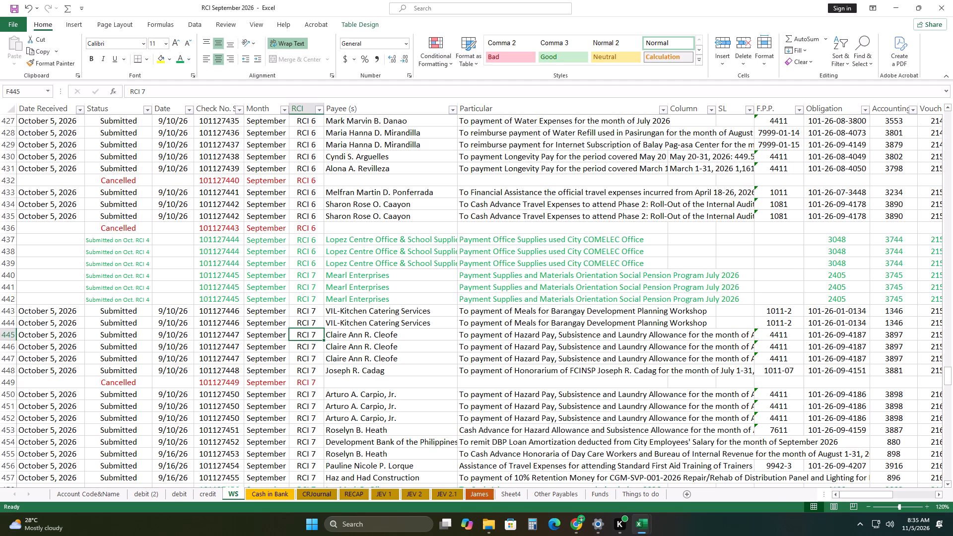
Copy the status Submitted on Oct. RCI 4 from row 442 to the Mearl Enterprises rows 479 to 481.
{"action": "left_click", "coordinate": [130, 298]}
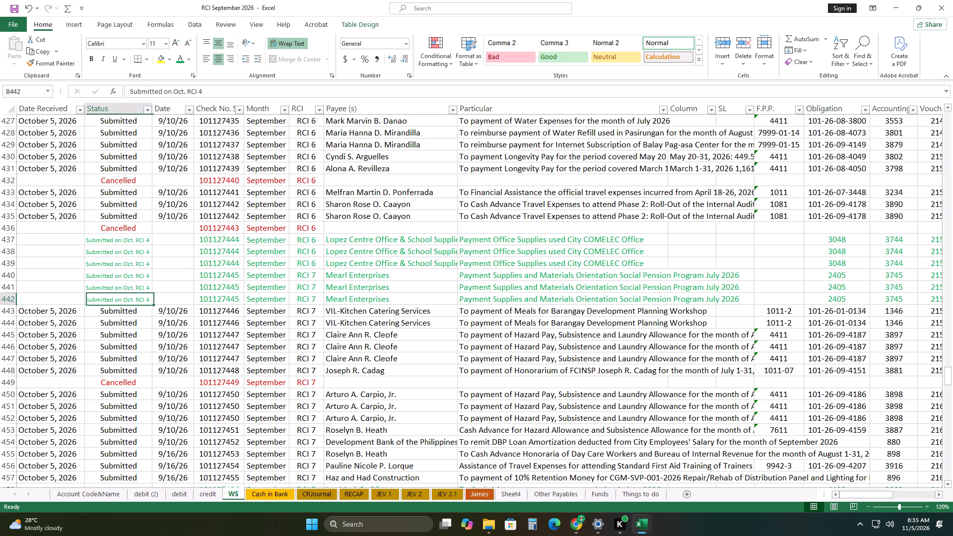
{"action": "right_click", "coordinate": [130, 297]}
{"action": "left_click", "coordinate": [179, 29]}
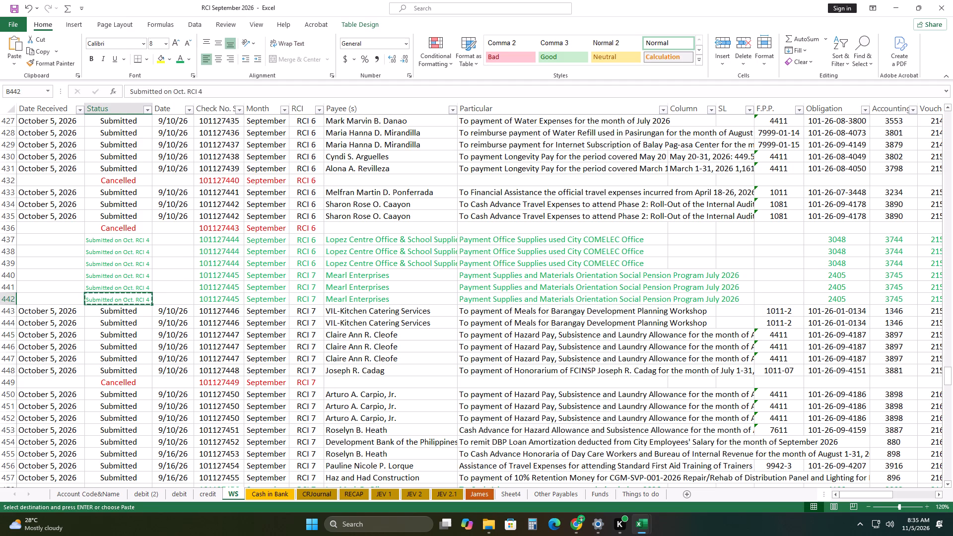
{"action": "scroll", "coordinate": [296, 291], "scroll_direction": "down", "scroll_amount": 13}
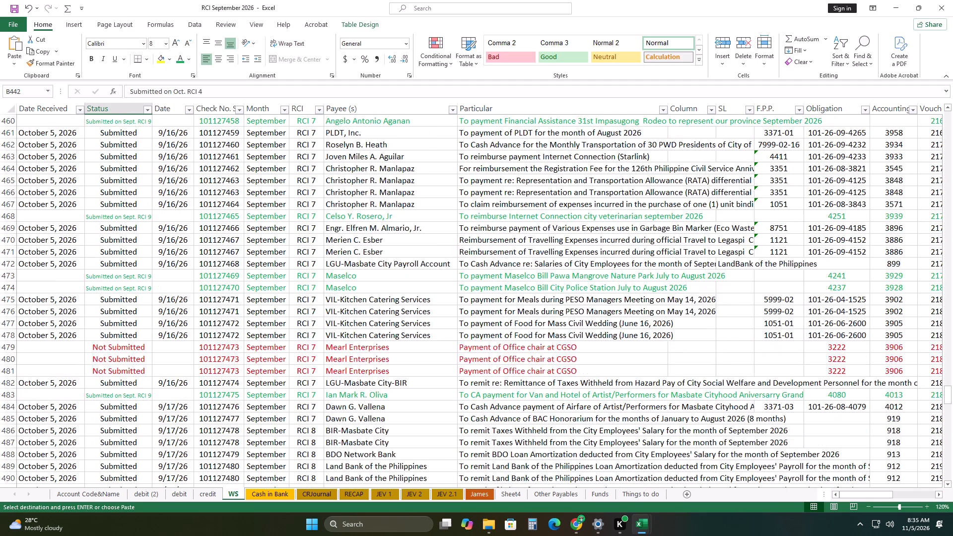
{"action": "scroll", "coordinate": [286, 294], "scroll_direction": "down", "scroll_amount": 3}
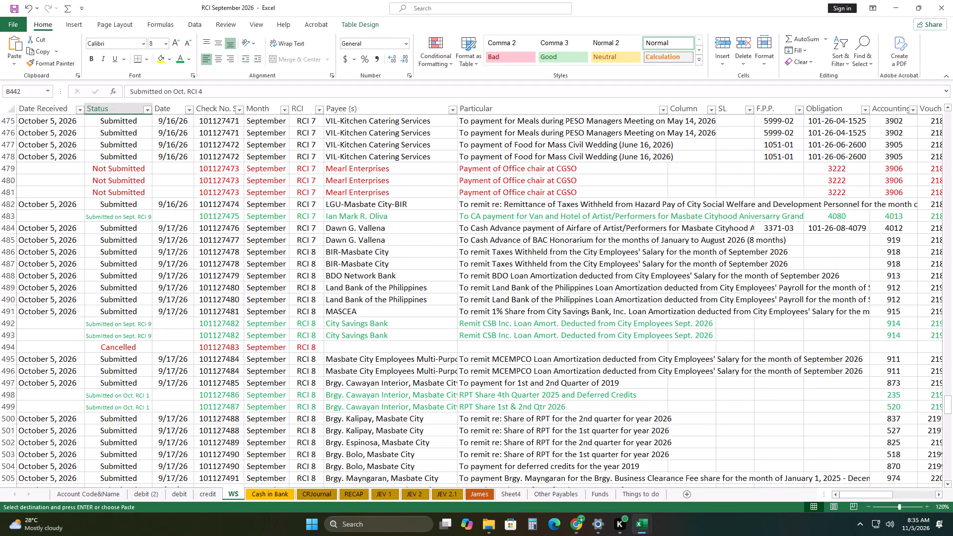
{"action": "left_click", "coordinate": [131, 168]}
{"action": "right_click", "coordinate": [130, 167]}
{"action": "left_click", "coordinate": [95, 225]}
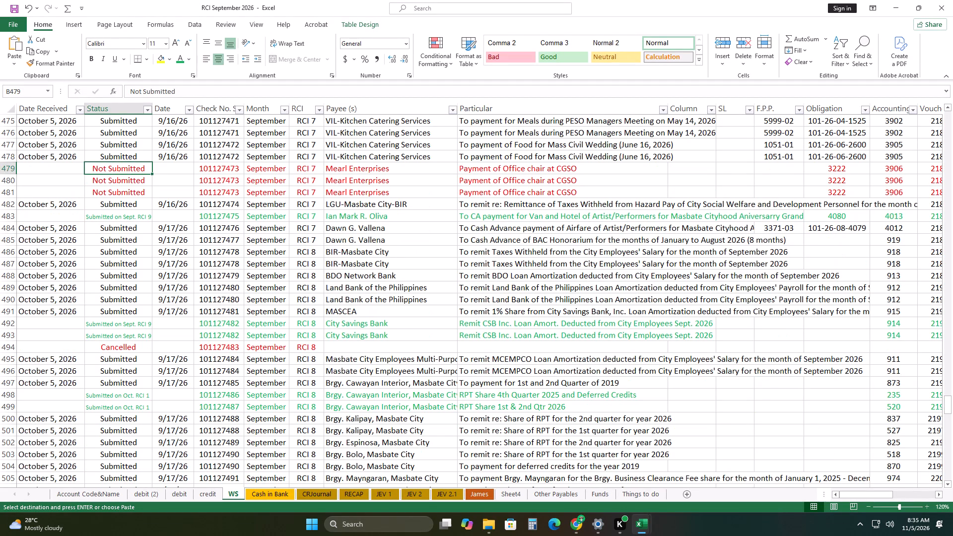
{"action": "left_click_drag", "start_coordinate": [125, 168], "coordinate": [128, 193]}
{"action": "right_click", "coordinate": [128, 189]}
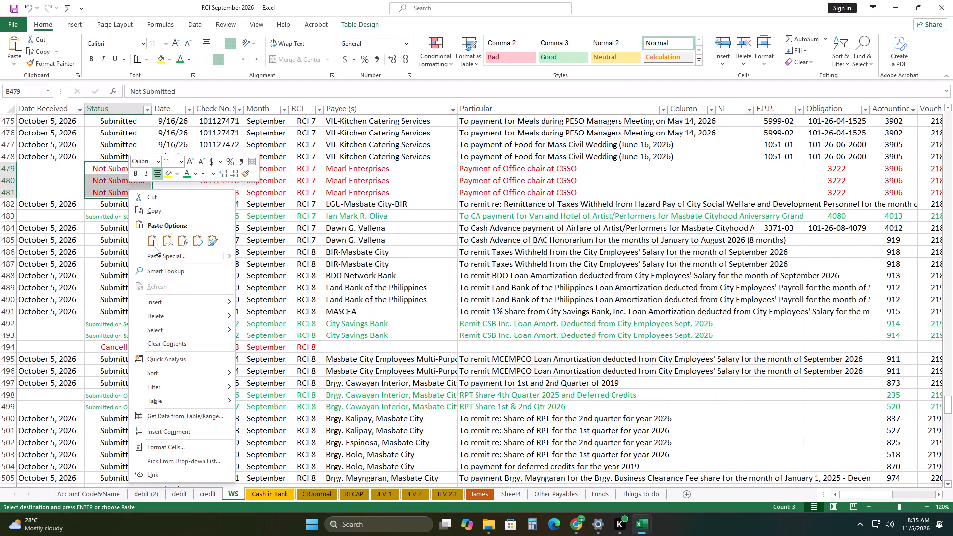
{"action": "left_click", "coordinate": [155, 247]}
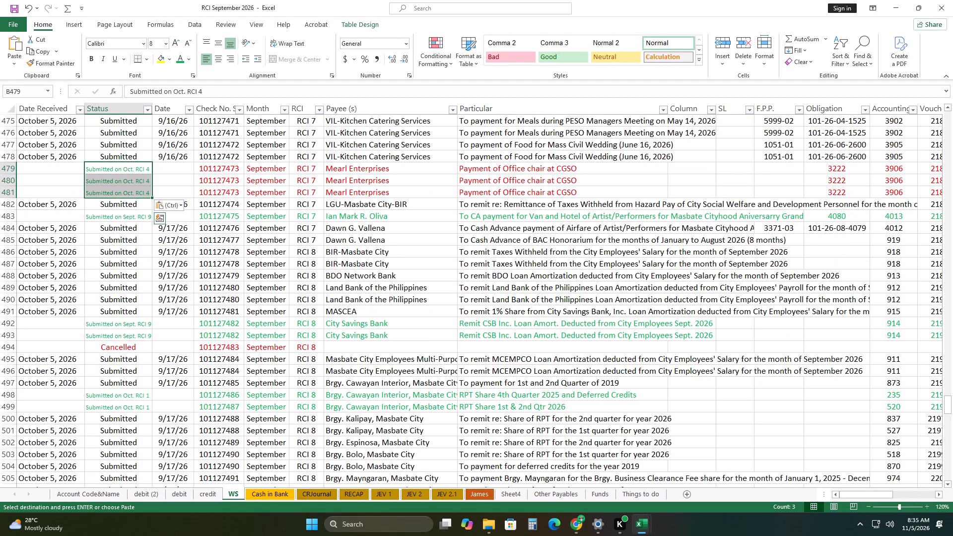
Examine the full debit account names of the Mearl Enterprises office chair entries in rows 479 and 481.
{"action": "left_click", "coordinate": [197, 179]}
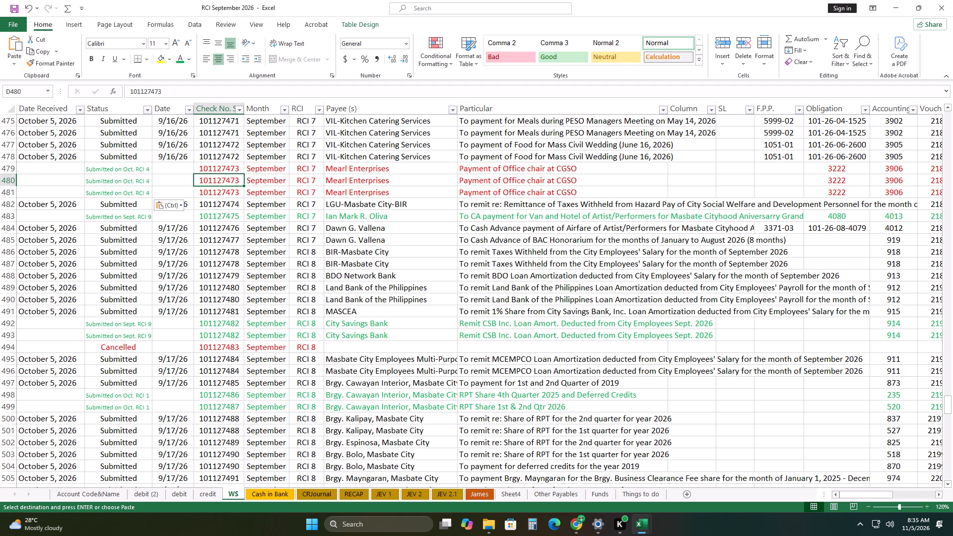
{"action": "left_click_drag", "start_coordinate": [851, 493], "coordinate": [883, 487]}
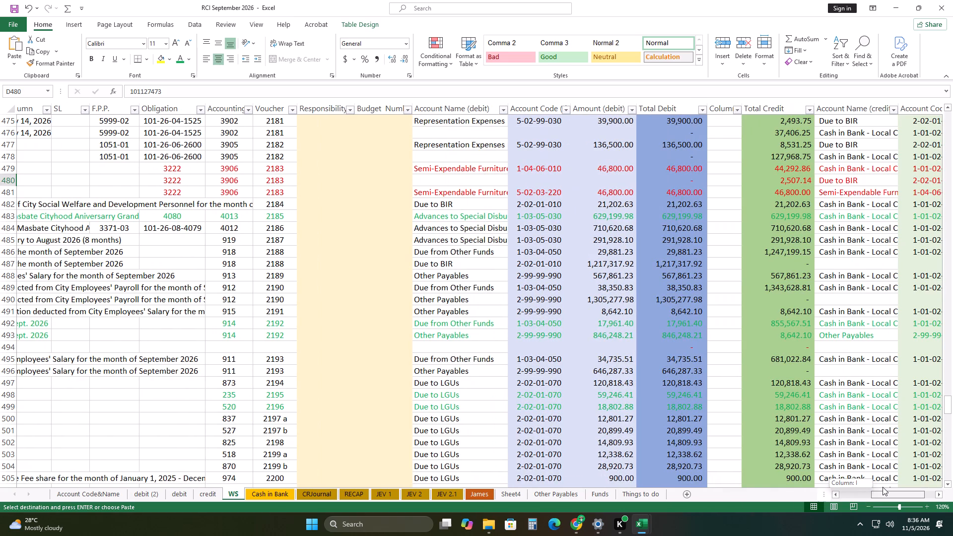
{"action": "left_click_drag", "start_coordinate": [883, 487], "coordinate": [851, 488]}
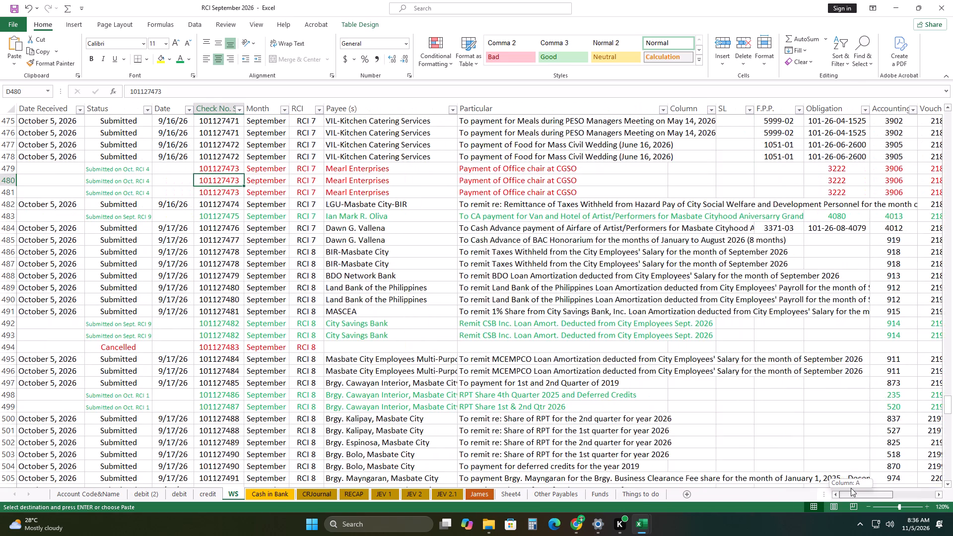
{"action": "left_click_drag", "start_coordinate": [851, 488], "coordinate": [883, 475]}
{"action": "left_click", "coordinate": [450, 170]}
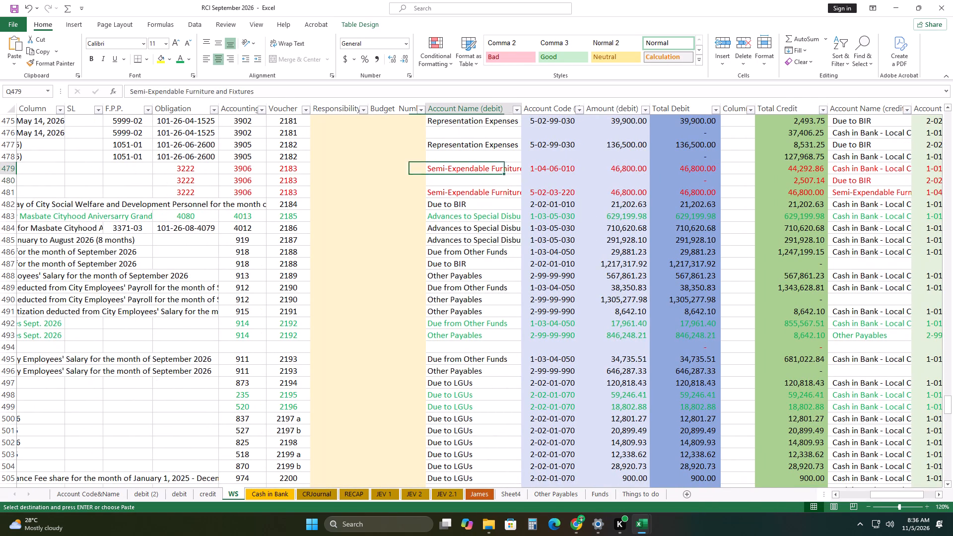
{"action": "double_click", "coordinate": [450, 170]}
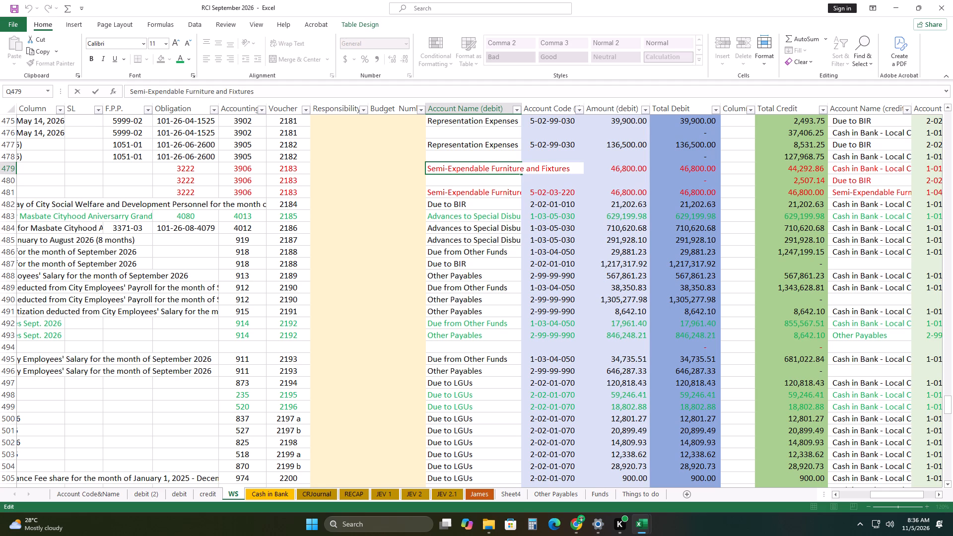
{"action": "double_click", "coordinate": [446, 194]}
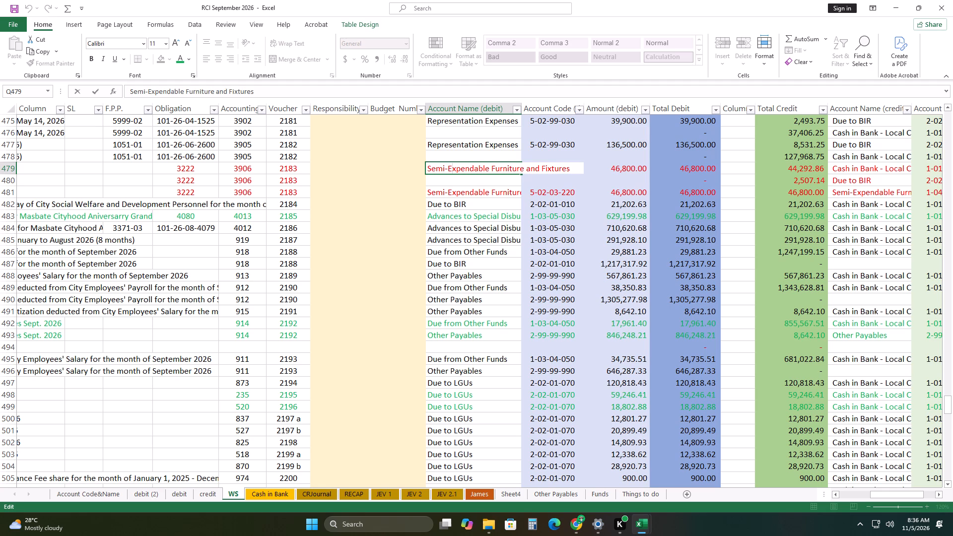
{"action": "double_click", "coordinate": [448, 194]}
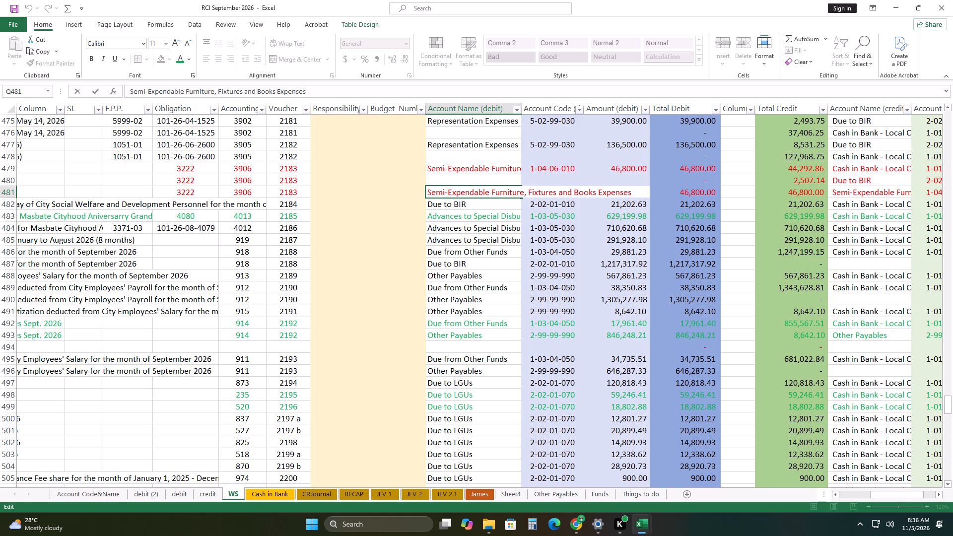
{"action": "left_click", "coordinate": [584, 287]}
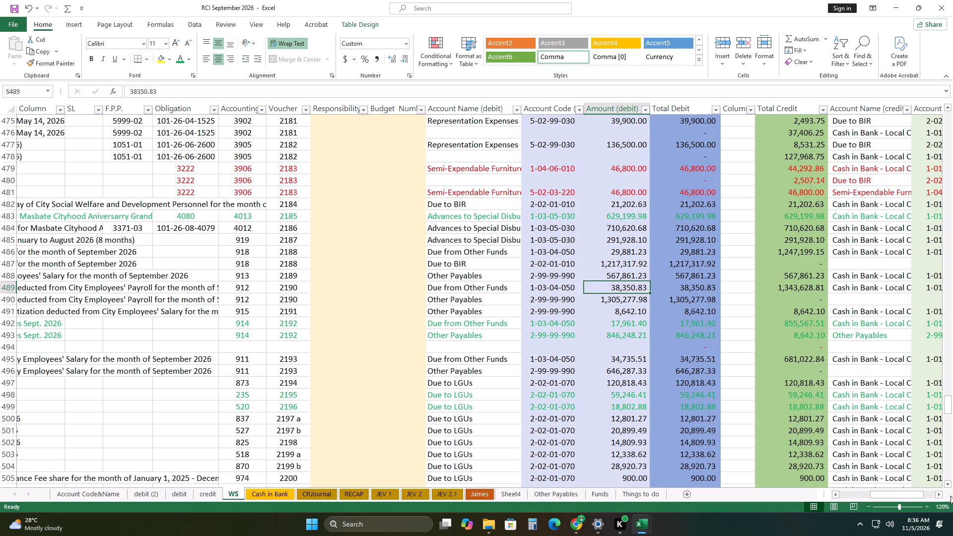
Change the font color of the whole rows 479 to 481 to green and save the September workbook.
{"action": "left_click_drag", "start_coordinate": [907, 495], "coordinate": [744, 473]}
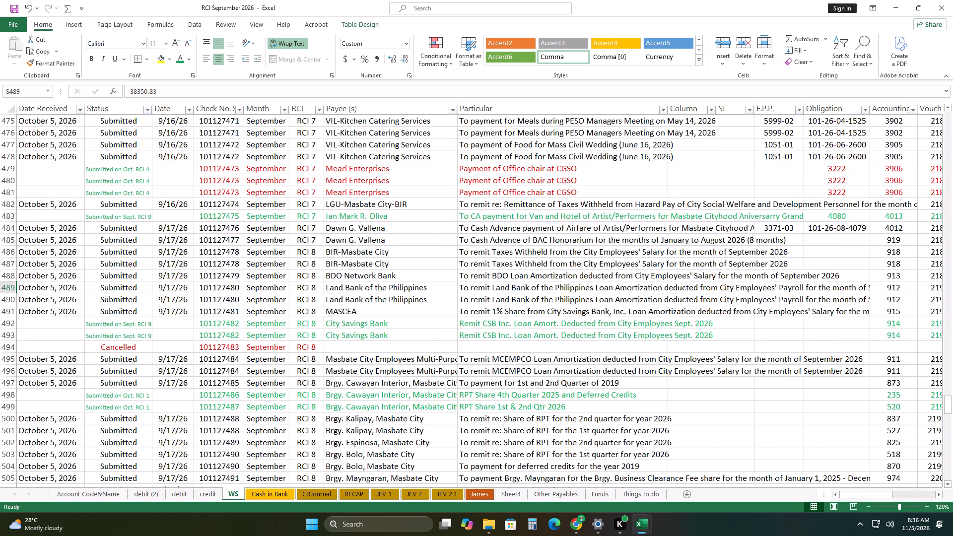
{"action": "left_click_drag", "start_coordinate": [11, 168], "coordinate": [4, 197]}
{"action": "right_click", "coordinate": [7, 191]}
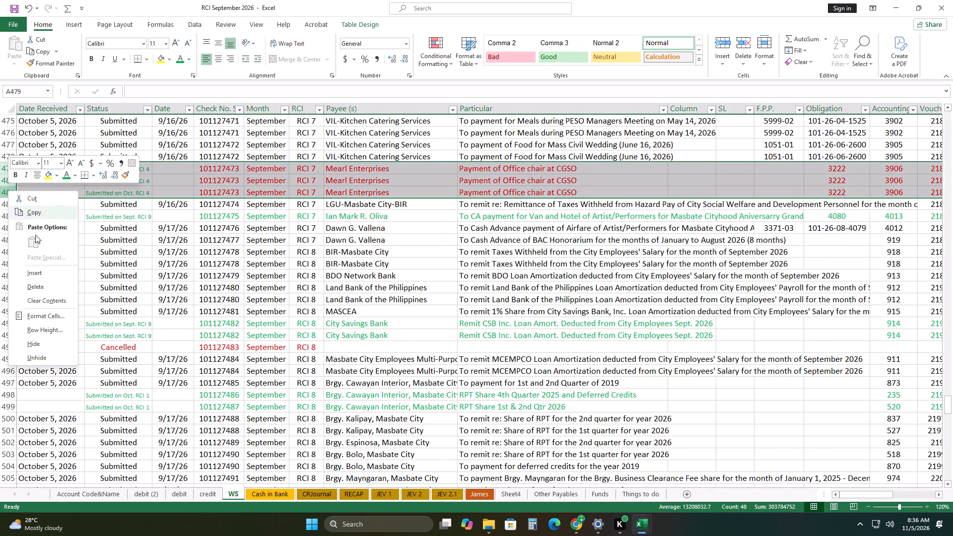
{"action": "left_click", "coordinate": [66, 175]}
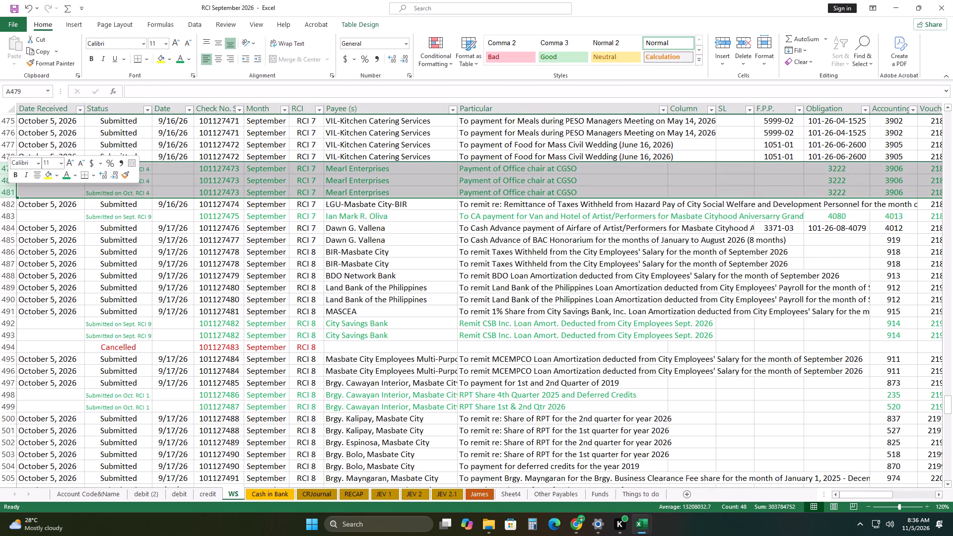
{"action": "key", "text": "ctrl+s"}
In the RCI October 2026 workbook, copy row 254's date received, status, date and check number into row 255.
{"action": "left_click", "coordinate": [639, 526]}
{"action": "left_click", "coordinate": [518, 465]}
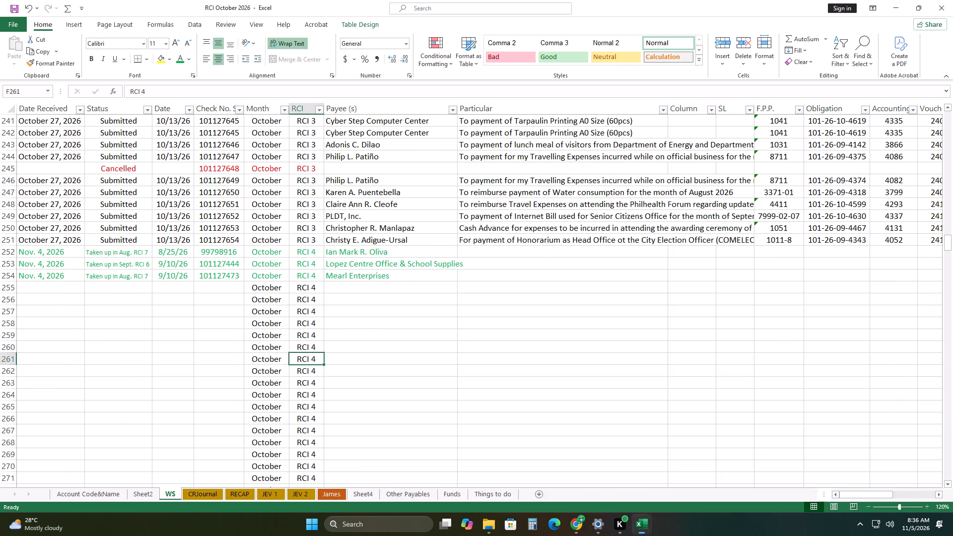
{"action": "scroll", "coordinate": [264, 358], "scroll_direction": "down", "scroll_amount": 1}
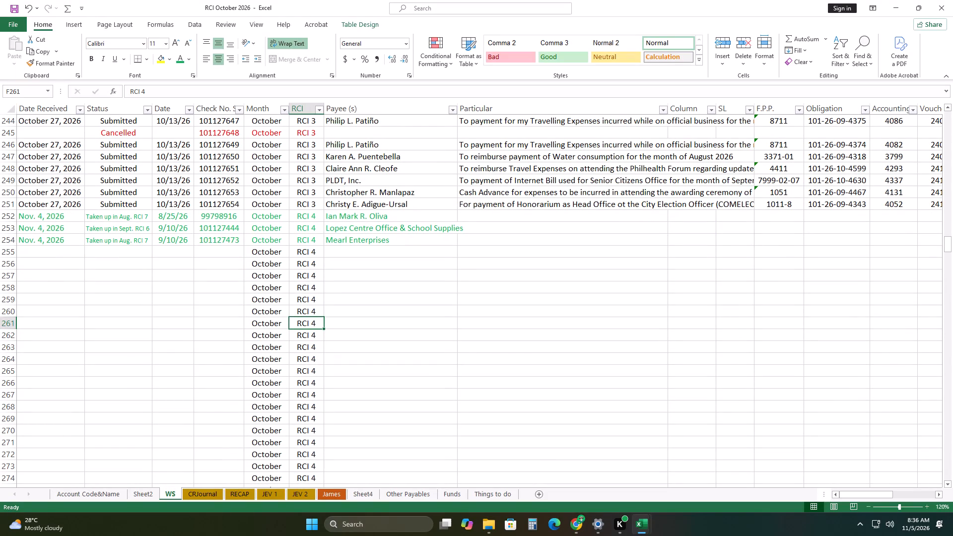
{"action": "left_click_drag", "start_coordinate": [65, 242], "coordinate": [214, 244]}
{"action": "right_click", "coordinate": [218, 241]}
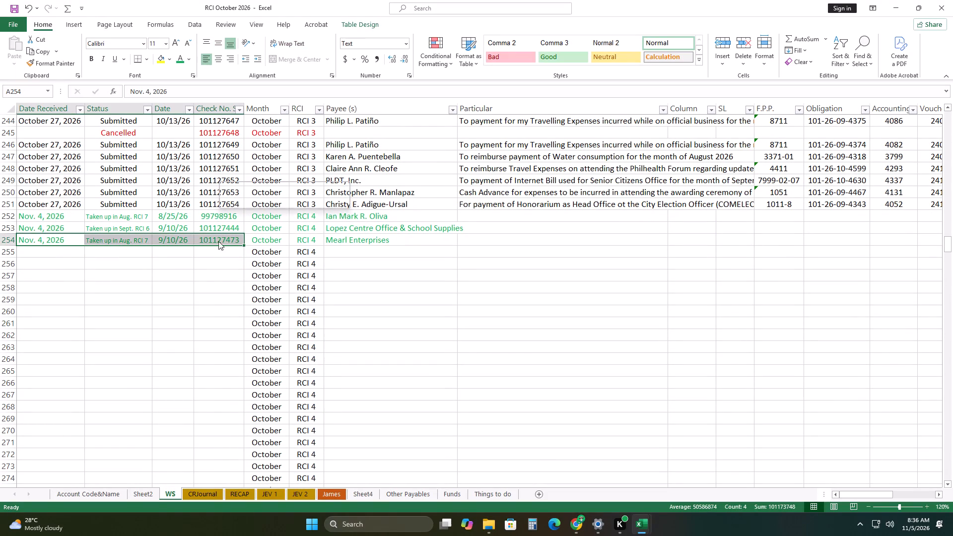
{"action": "left_click", "coordinate": [266, 240]}
{"action": "left_click", "coordinate": [73, 256]}
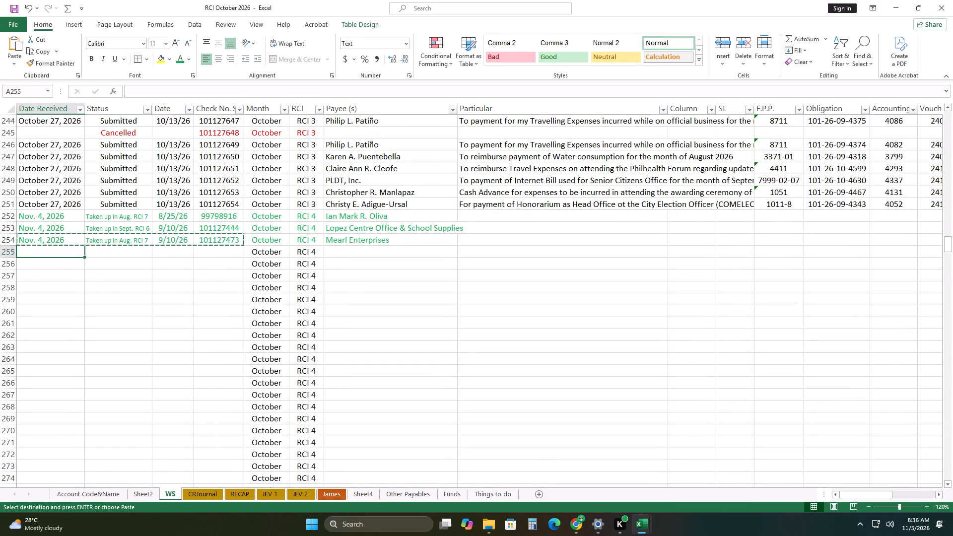
{"action": "right_click", "coordinate": [72, 255]}
{"action": "left_click", "coordinate": [100, 271]}
{"action": "left_click_drag", "start_coordinate": [73, 283], "coordinate": [81, 288]}
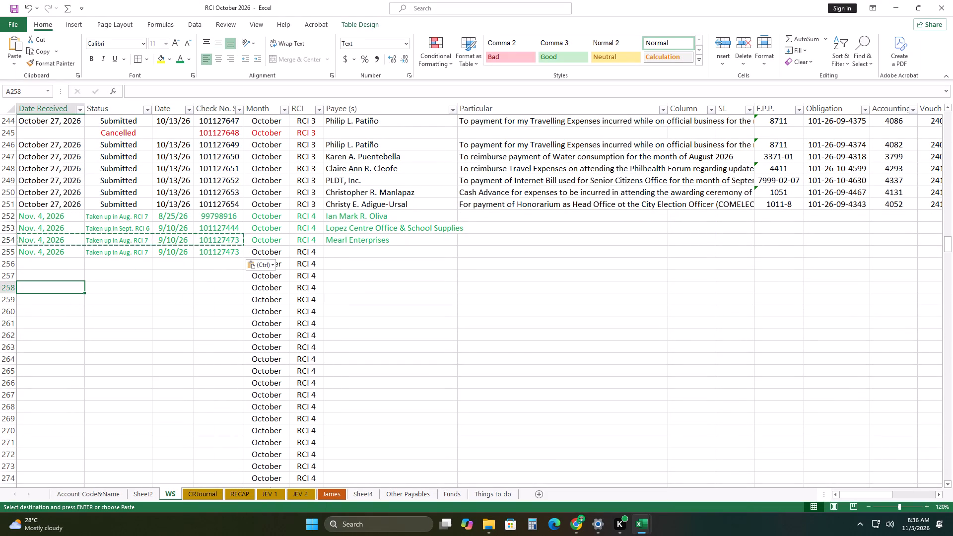
Change the date in row 255 to 9/16/2026.
{"action": "double_click", "coordinate": [179, 253]}
{"action": "double_click", "coordinate": [175, 251]}
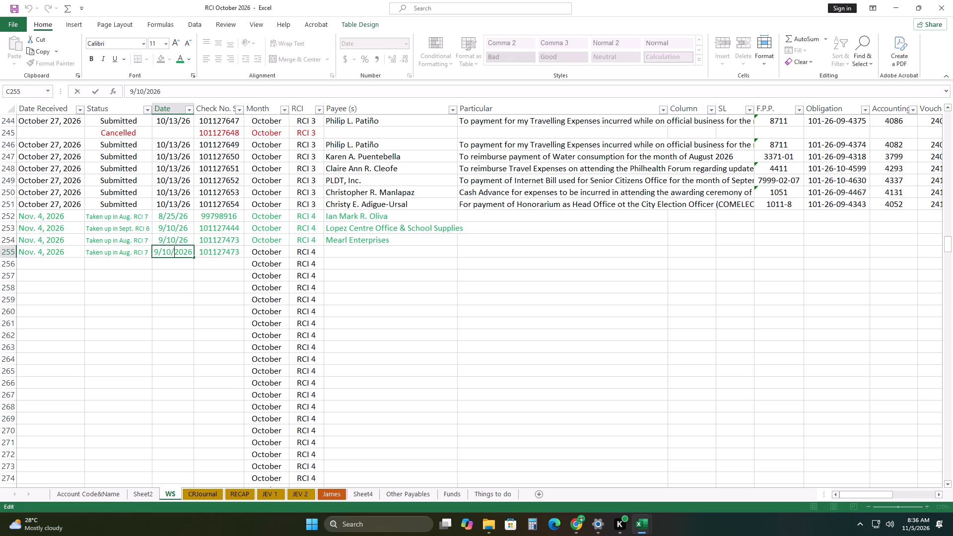
{"action": "left_click", "coordinate": [172, 253]}
{"action": "key", "text": "BackSpace"}
{"action": "key", "text": "6"}
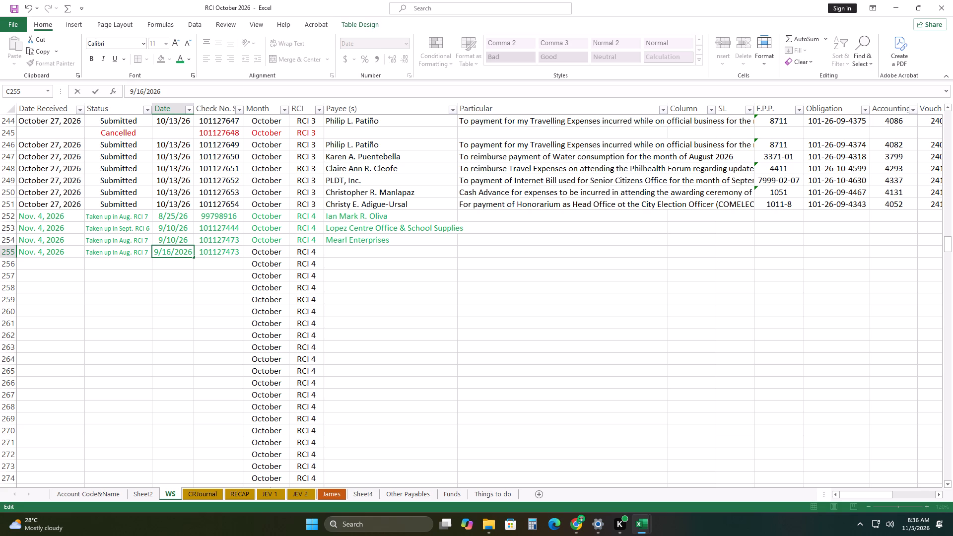
{"action": "left_click", "coordinate": [209, 277]}
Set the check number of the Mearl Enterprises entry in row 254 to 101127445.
{"action": "double_click", "coordinate": [241, 250]}
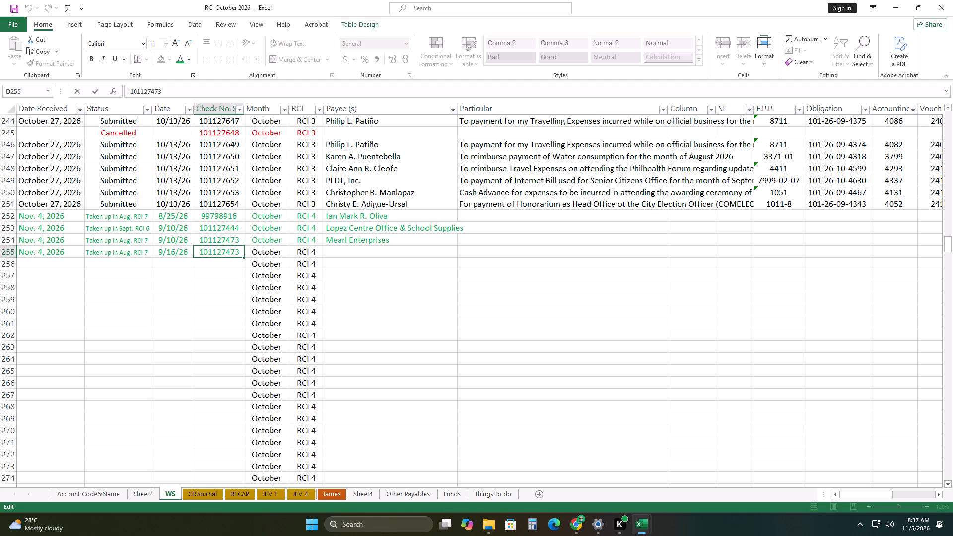
{"action": "double_click", "coordinate": [241, 239]}
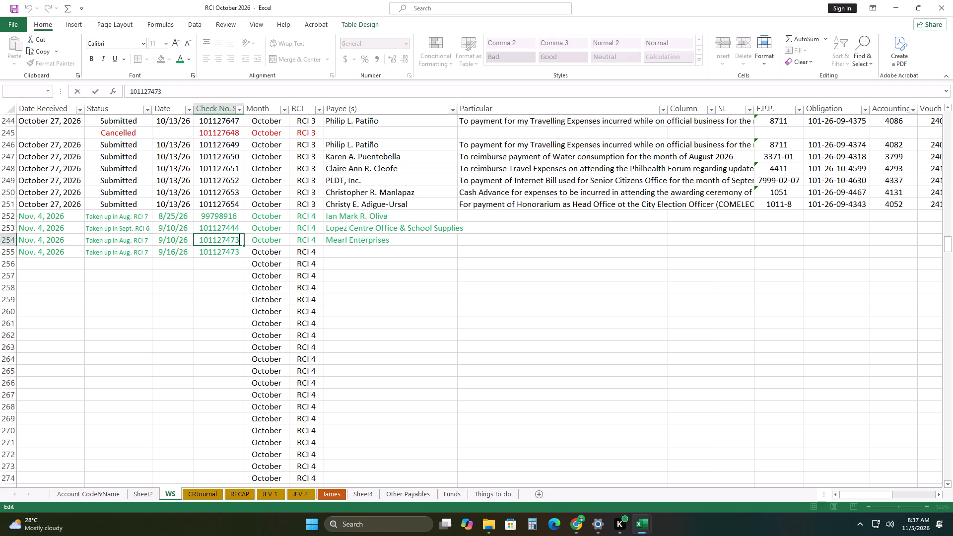
{"action": "key", "text": "BackSpace"}
{"action": "key", "text": "BackSpace"}
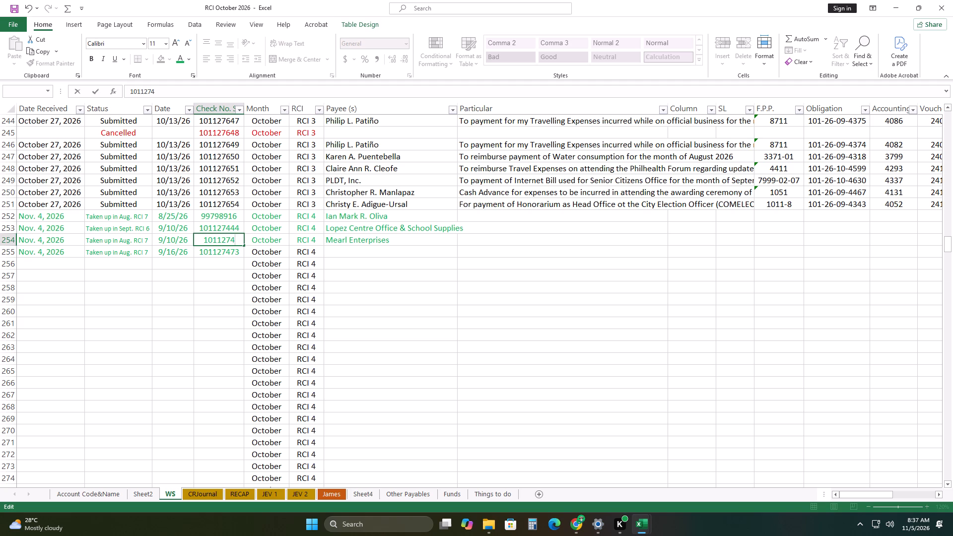
{"action": "type", "text": "45"}
{"action": "left_click", "coordinate": [212, 309]}
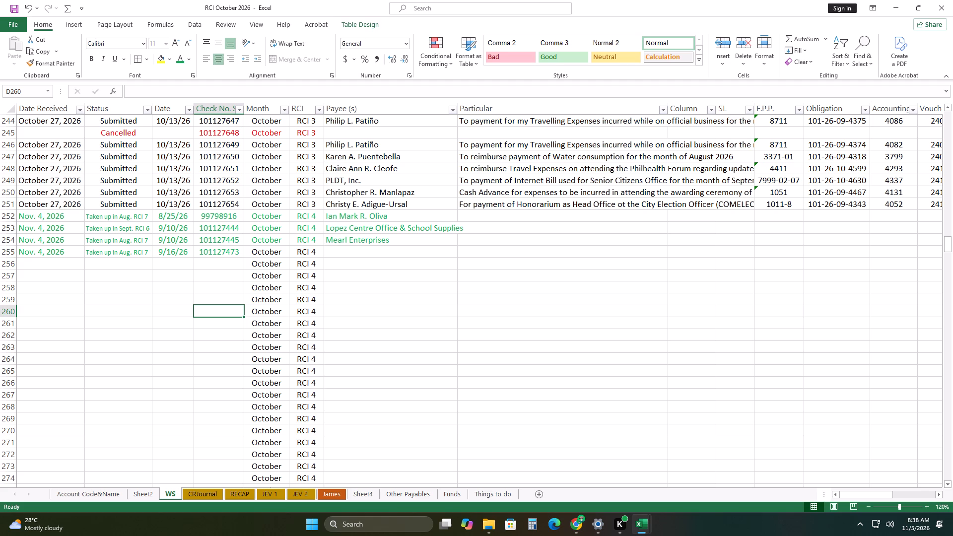
Copy the payee Mearl Enterprises from row 254 into row 255.
{"action": "left_click", "coordinate": [405, 240]}
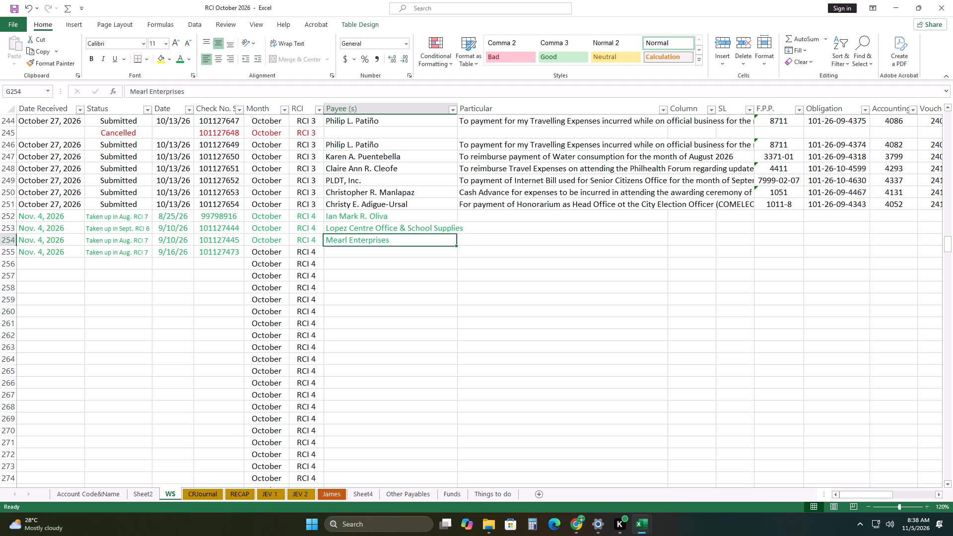
{"action": "left_click_drag", "start_coordinate": [458, 246], "coordinate": [458, 253]}
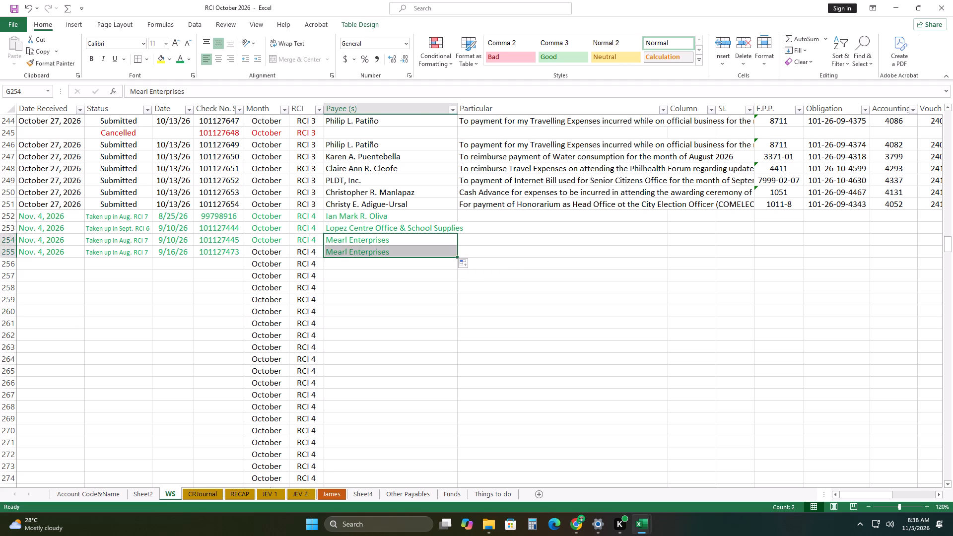
{"action": "left_click_drag", "start_coordinate": [411, 313], "coordinate": [417, 313]}
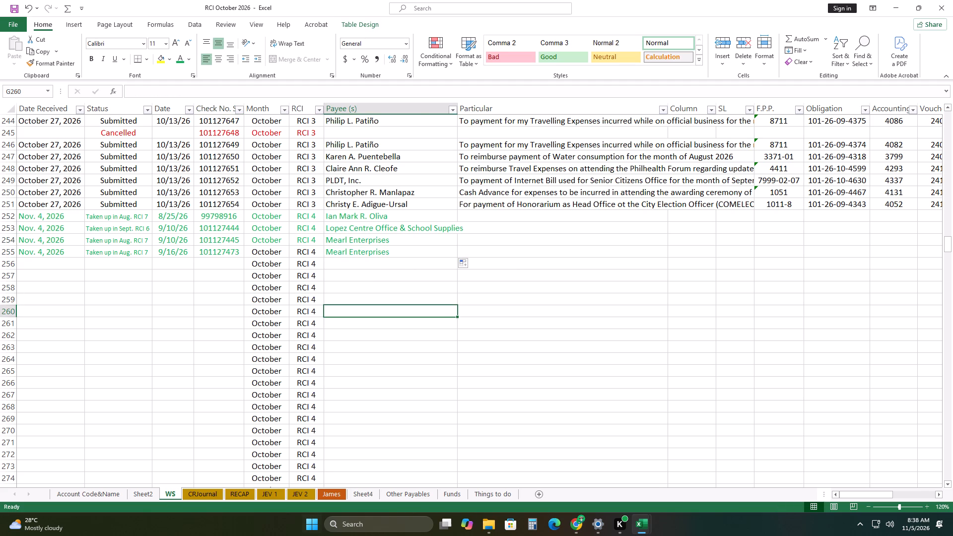
Change the font color of the whole row 255 to green.
{"action": "right_click", "coordinate": [7, 252]}
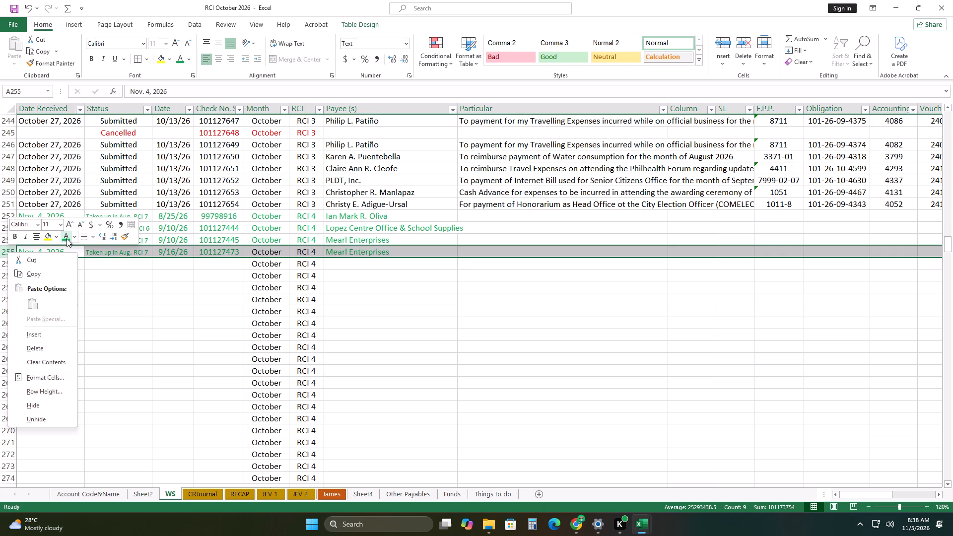
{"action": "left_click", "coordinate": [67, 238]}
{"action": "left_click_drag", "start_coordinate": [121, 346], "coordinate": [126, 348]}
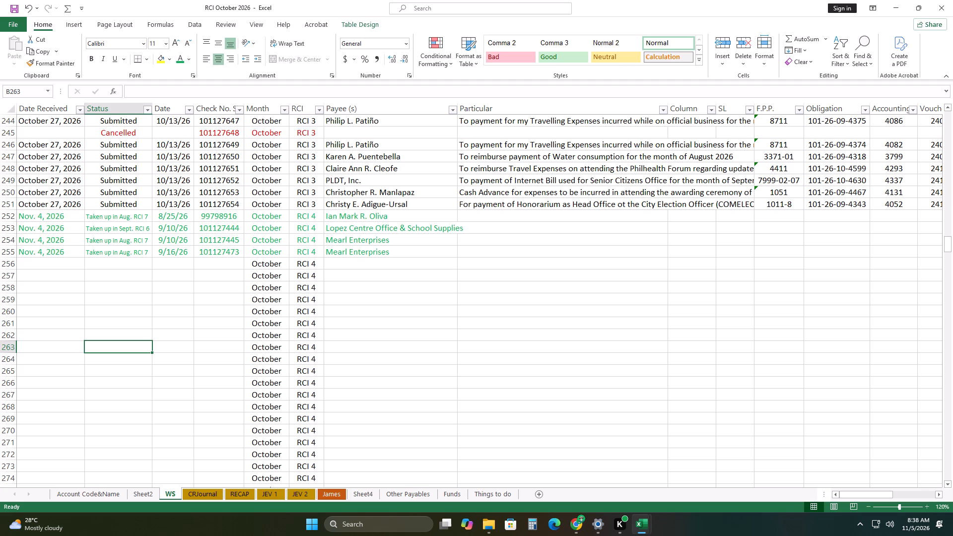
Set the status of both Mearl Enterprises rows, 254 and 255, to Taken up in Sept. RCI 7.
{"action": "double_click", "coordinate": [128, 237]}
{"action": "left_click", "coordinate": [129, 240]}
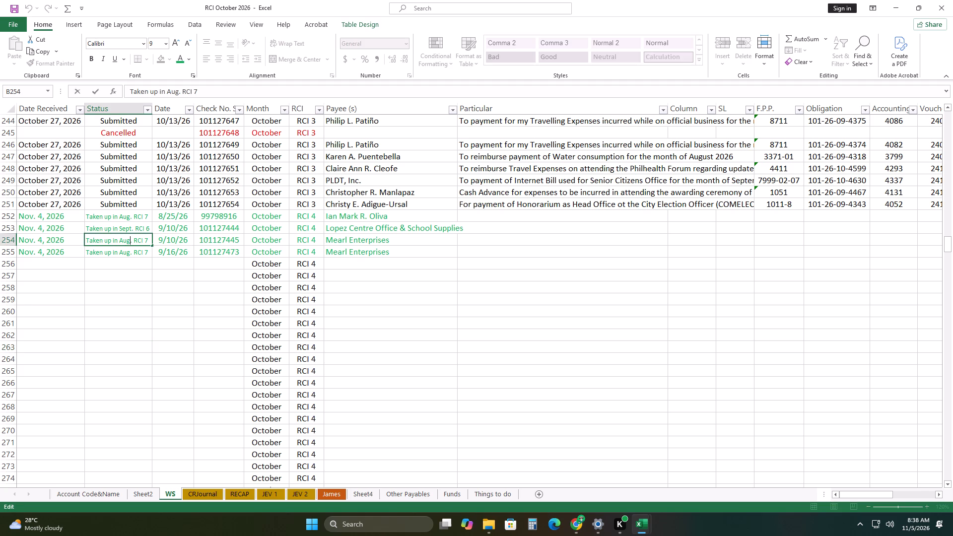
{"action": "key", "text": "BackSpace"}
{"action": "key", "text": "BackSpace"}
{"action": "key", "text": "BackSpace"}
{"action": "type", "text": "Sept"}
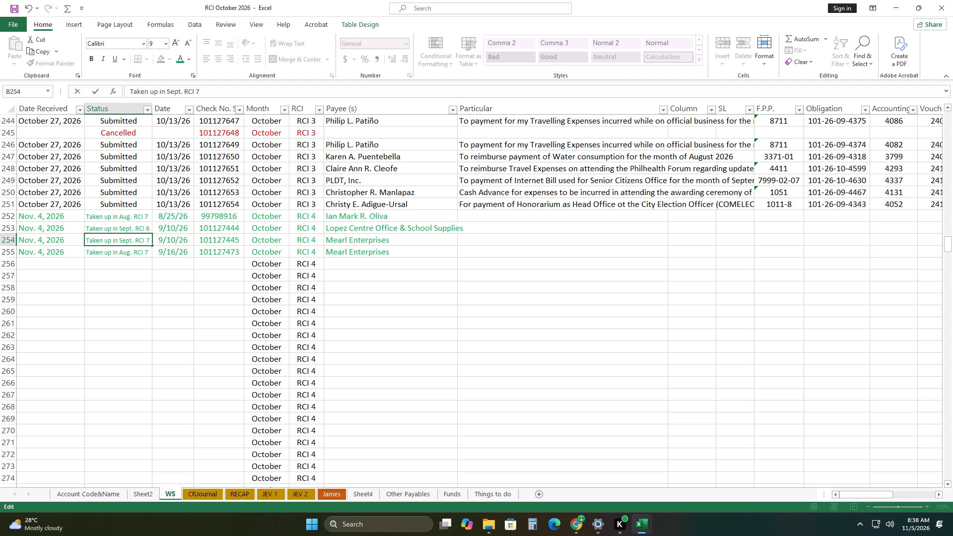
{"action": "left_click_drag", "start_coordinate": [152, 244], "coordinate": [153, 254]}
{"action": "left_click", "coordinate": [158, 263]}
{"action": "left_click", "coordinate": [177, 273]}
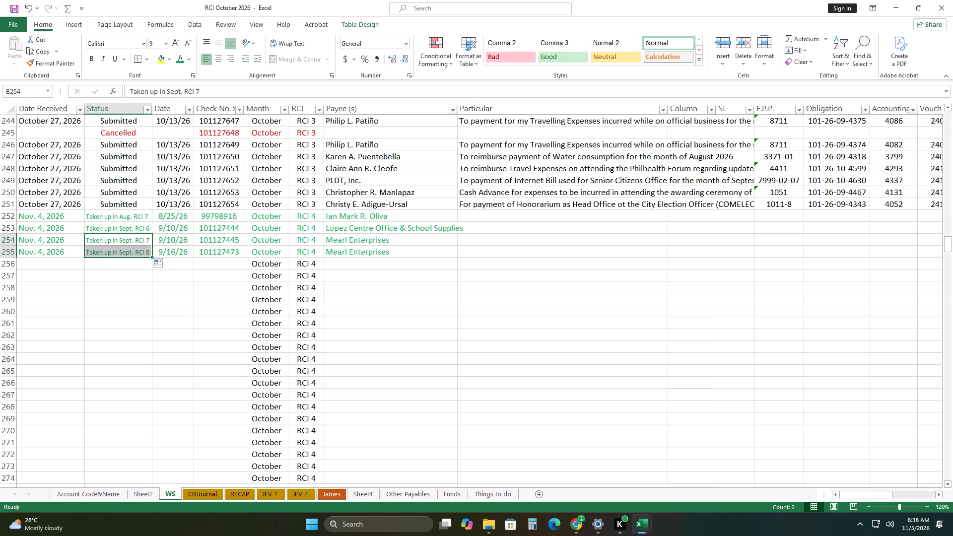
{"action": "left_click", "coordinate": [127, 298]}
{"action": "left_click_drag", "start_coordinate": [199, 291], "coordinate": [207, 293]}
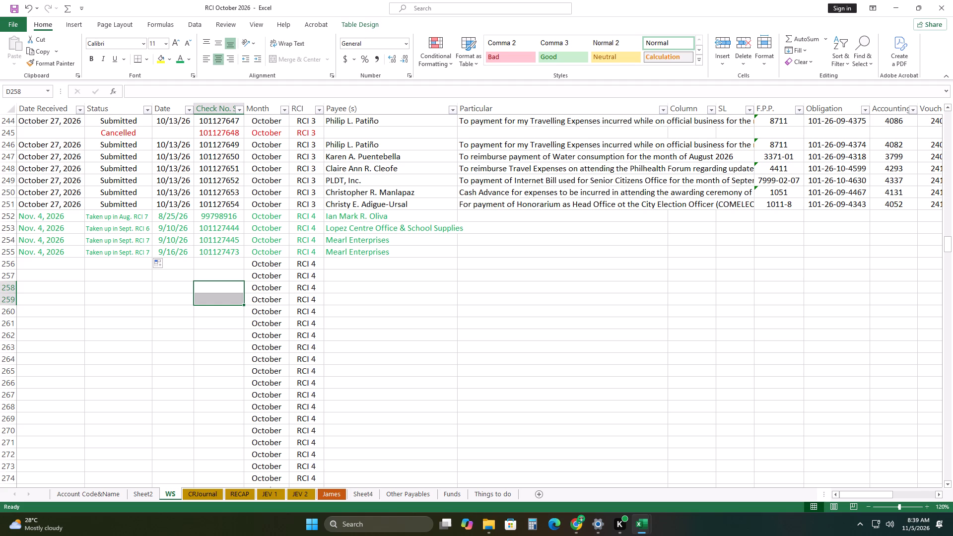
{"action": "scroll", "coordinate": [423, 341], "scroll_direction": "up", "scroll_amount": 5}
{"action": "scroll", "coordinate": [428, 338], "scroll_direction": "down", "scroll_amount": 7}
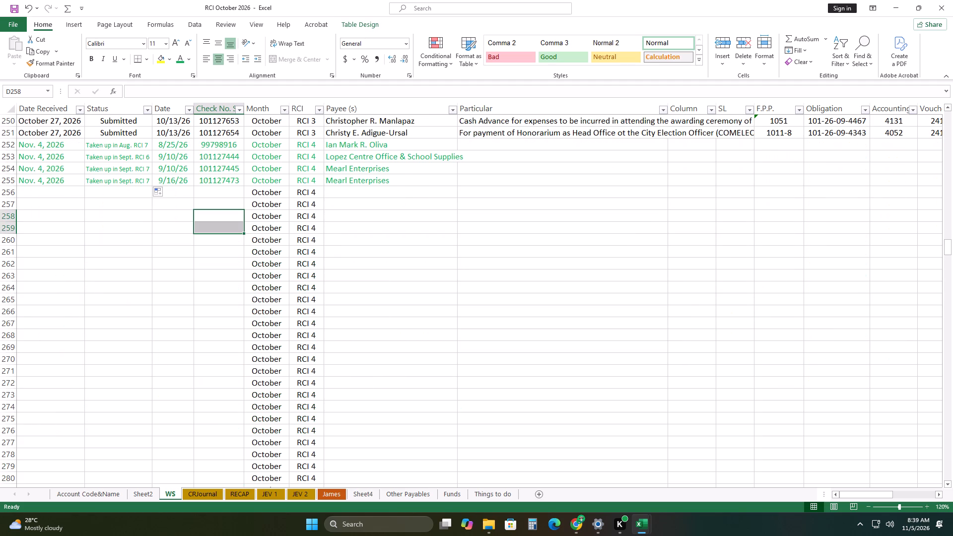
{"action": "scroll", "coordinate": [124, 235], "scroll_direction": "up", "scroll_amount": 1}
{"action": "scroll", "coordinate": [286, 248], "scroll_direction": "up", "scroll_amount": 2}
{"action": "scroll", "coordinate": [286, 249], "scroll_direction": "down", "scroll_amount": 2}
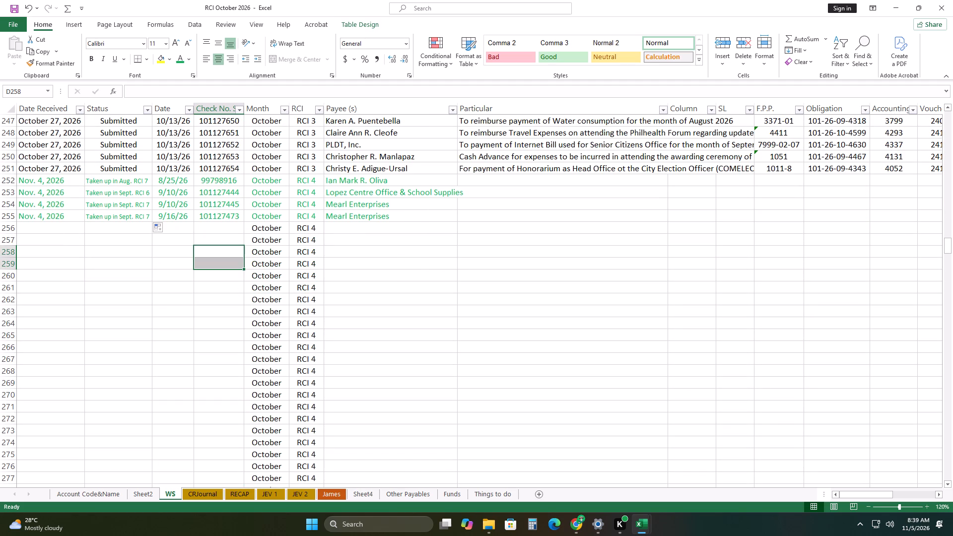
{"action": "left_click", "coordinate": [228, 216]}
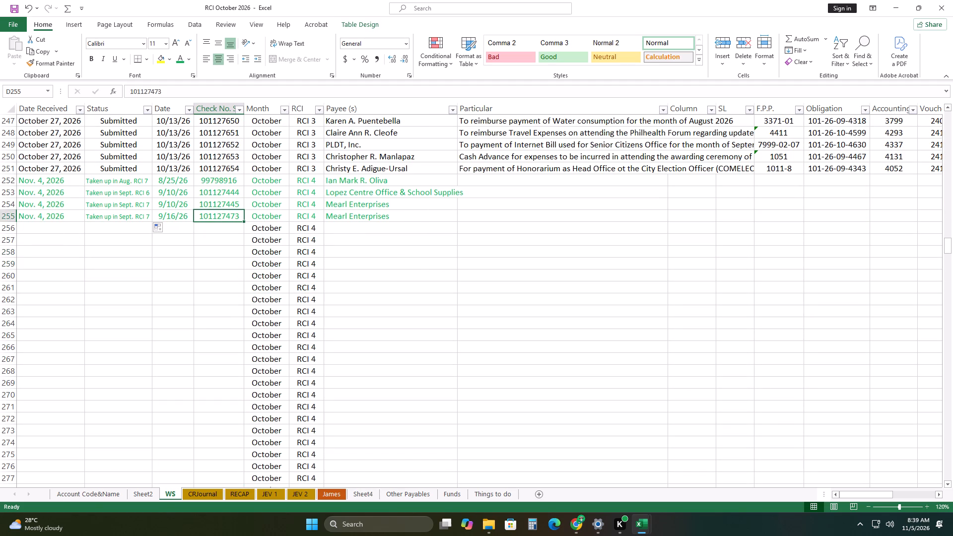
{"action": "left_click_drag", "start_coordinate": [244, 222], "coordinate": [245, 230]}
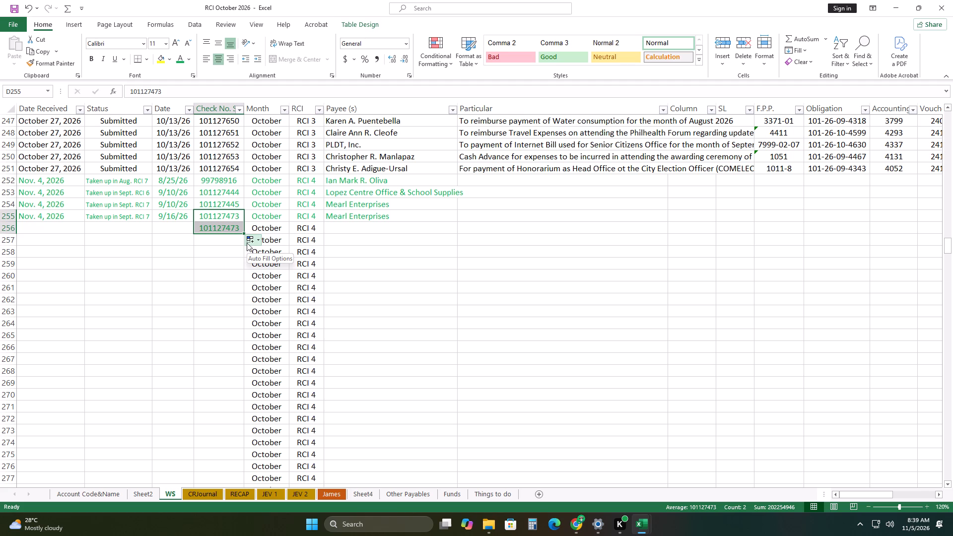
{"action": "double_click", "coordinate": [239, 227]}
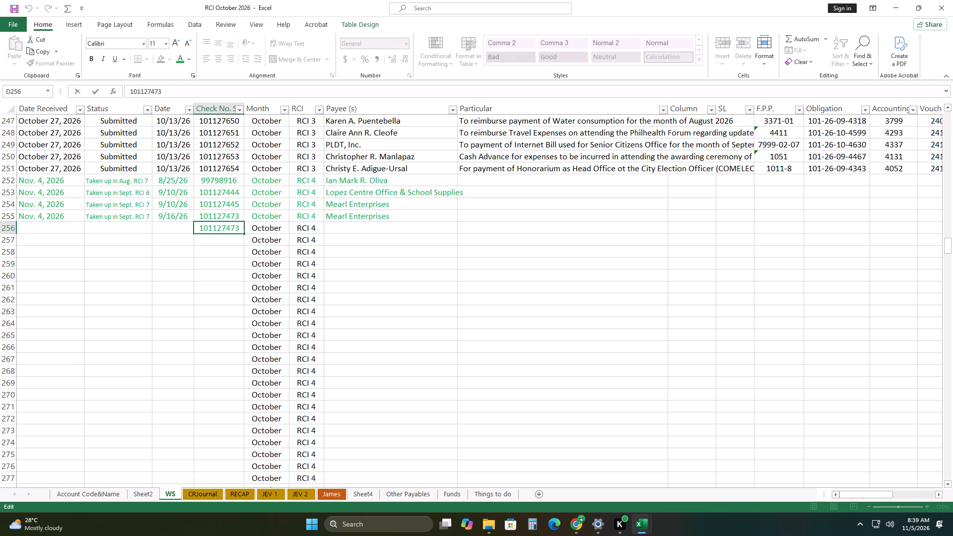
{"action": "key", "text": "BackSpace"}
{"action": "key", "text": "BackSpace"}
{"action": "key", "text": "BackSpace"}
{"action": "key", "text": "5"}
{"action": "type", "text": "10"}
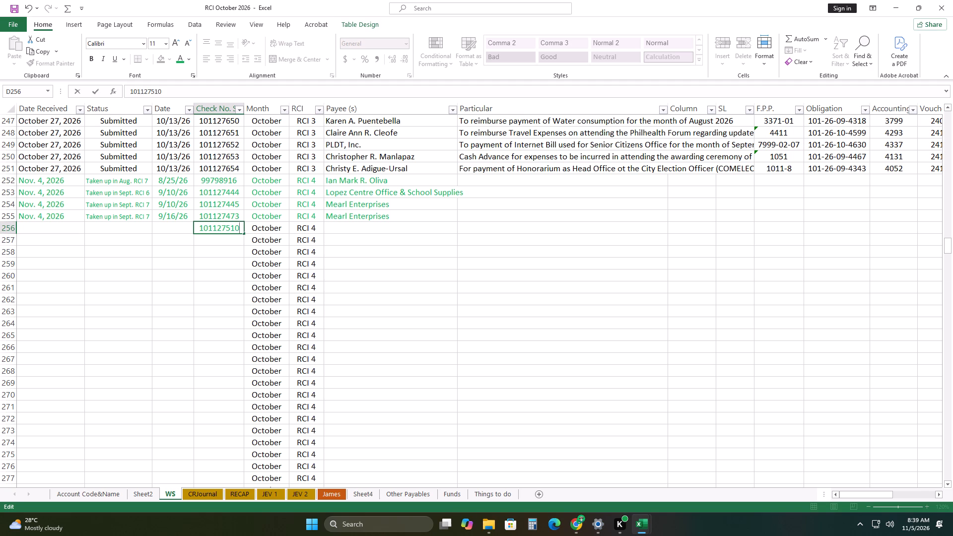
{"action": "left_click", "coordinate": [353, 288]}
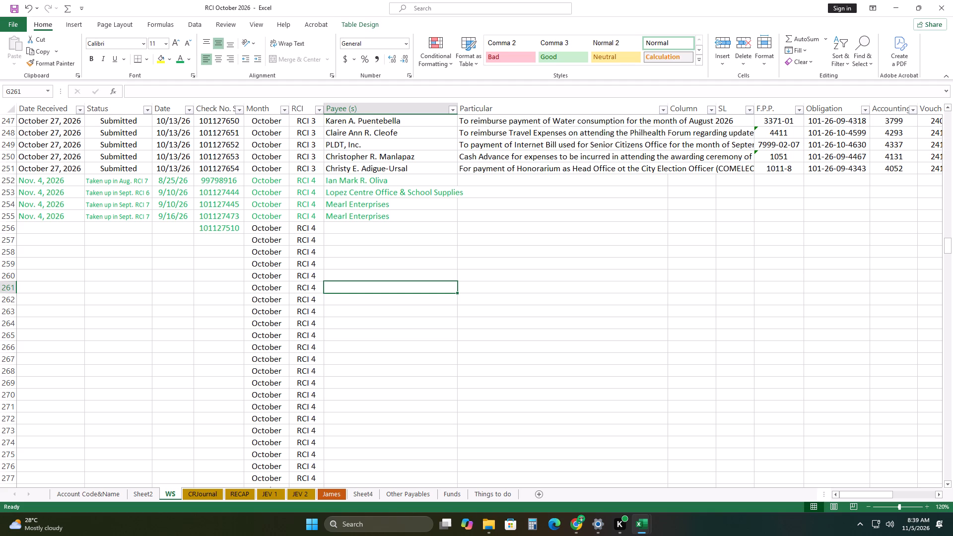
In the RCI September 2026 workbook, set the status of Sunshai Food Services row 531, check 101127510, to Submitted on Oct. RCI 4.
{"action": "left_click", "coordinate": [640, 524]}
{"action": "left_click", "coordinate": [826, 473]}
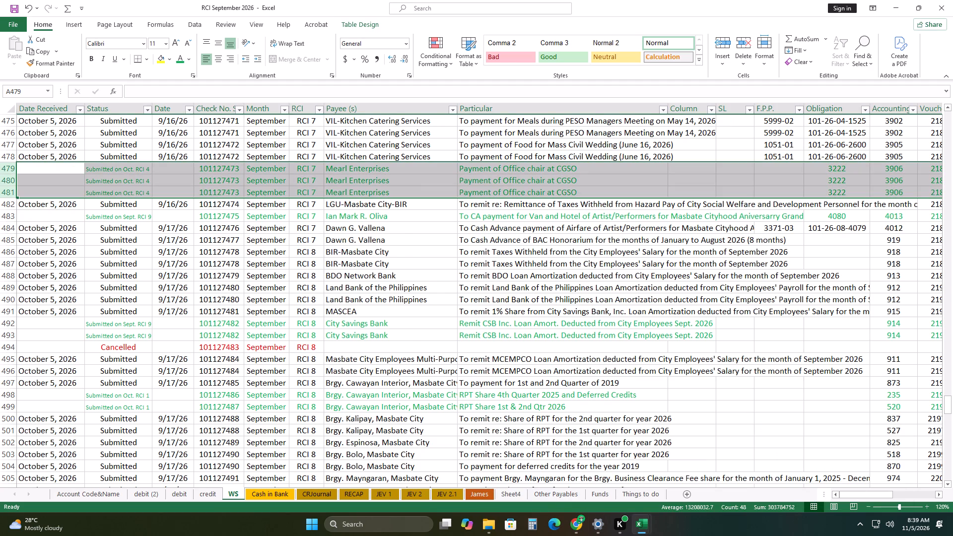
{"action": "scroll", "coordinate": [350, 314], "scroll_direction": "down", "scroll_amount": 11}
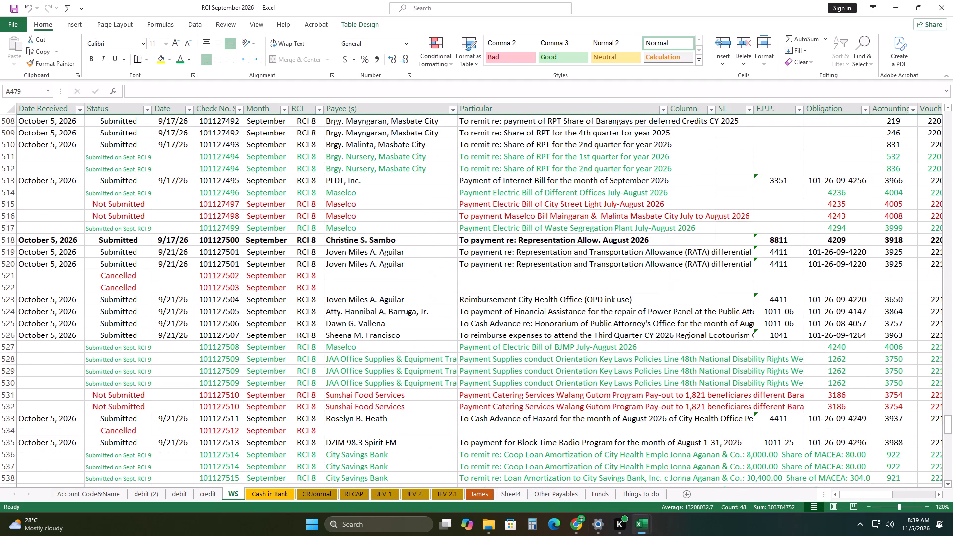
{"action": "scroll", "coordinate": [350, 314], "scroll_direction": "down", "scroll_amount": 3}
{"action": "scroll", "coordinate": [197, 311], "scroll_direction": "down", "scroll_amount": 2}
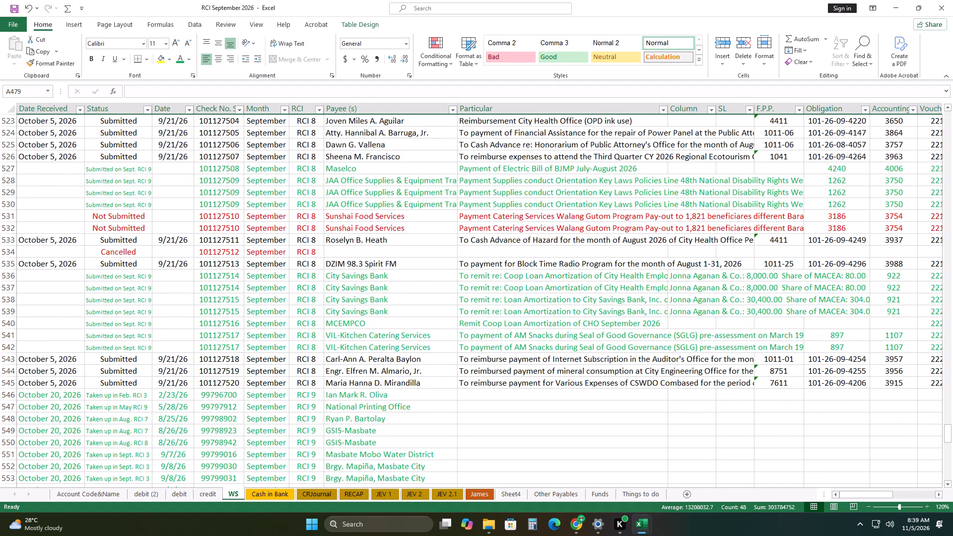
{"action": "scroll", "coordinate": [248, 235], "scroll_direction": "down", "scroll_amount": 1}
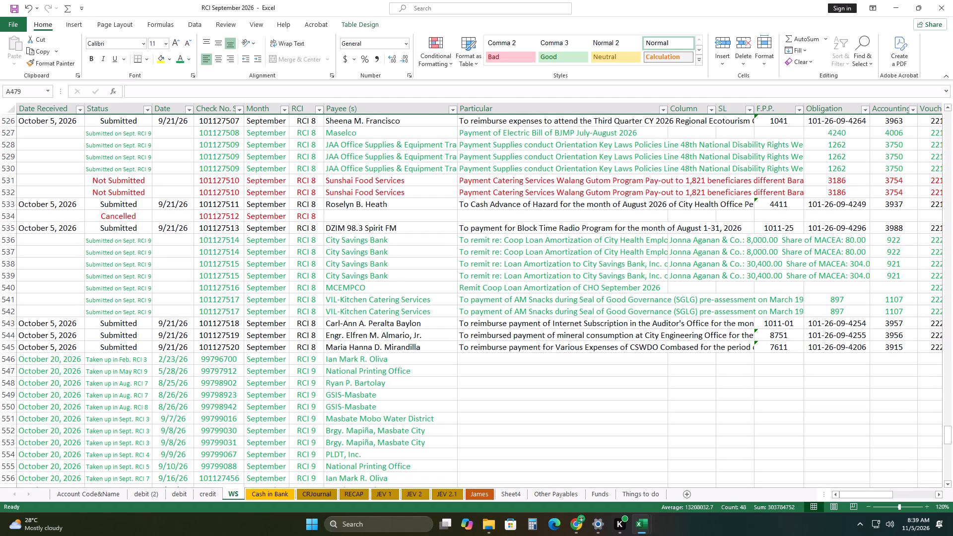
{"action": "left_click_drag", "start_coordinate": [10, 180], "coordinate": [9, 191]}
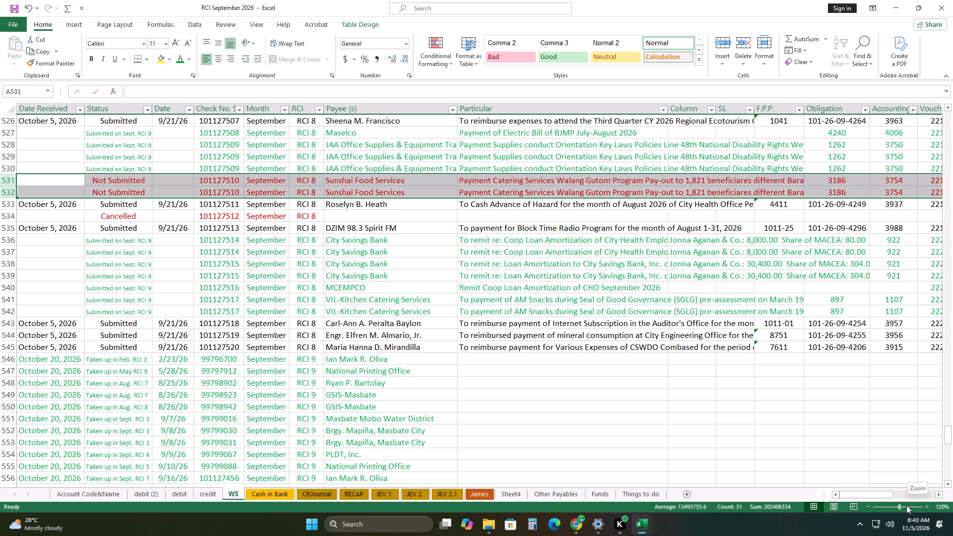
{"action": "left_click_drag", "start_coordinate": [884, 498], "coordinate": [909, 494]}
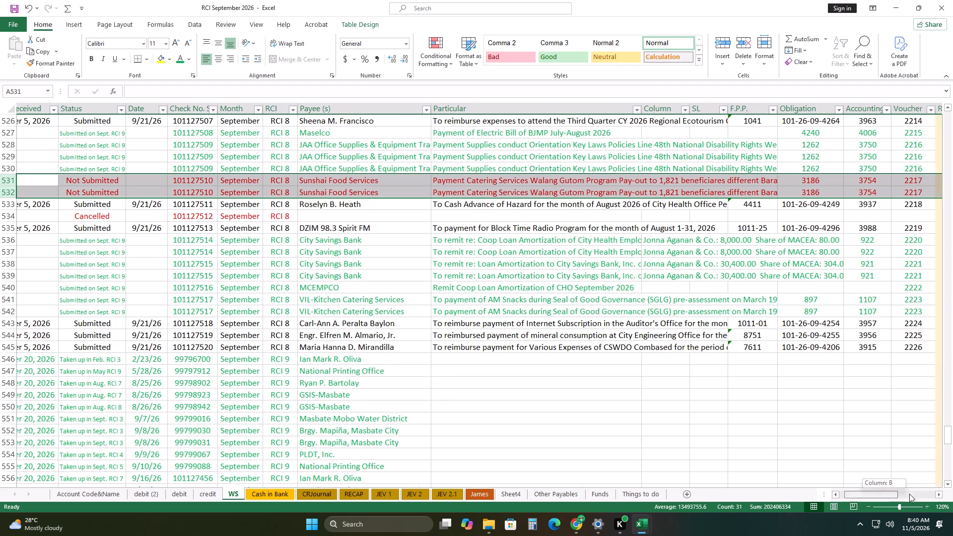
{"action": "left_click_drag", "start_coordinate": [909, 494], "coordinate": [794, 496]}
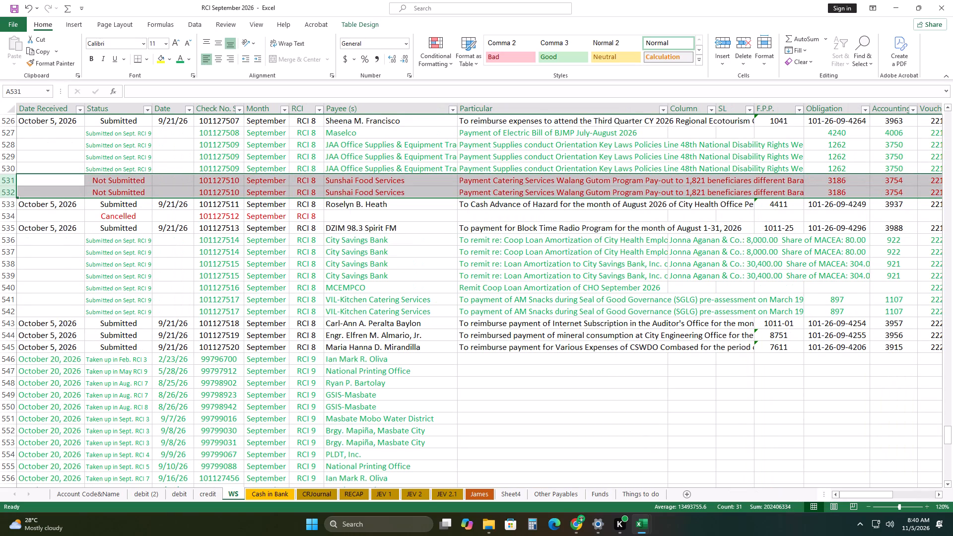
{"action": "left_click", "coordinate": [144, 166]}
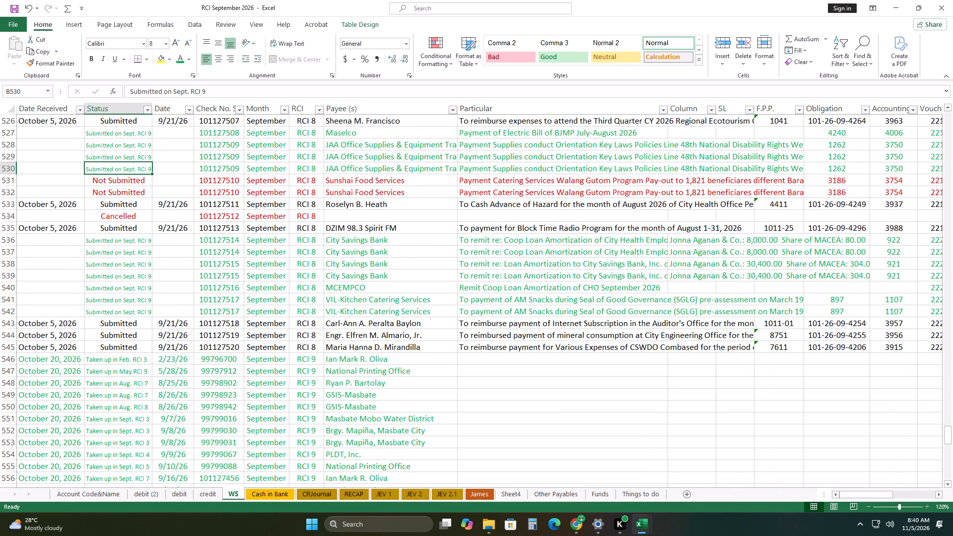
{"action": "left_click_drag", "start_coordinate": [151, 173], "coordinate": [152, 182]}
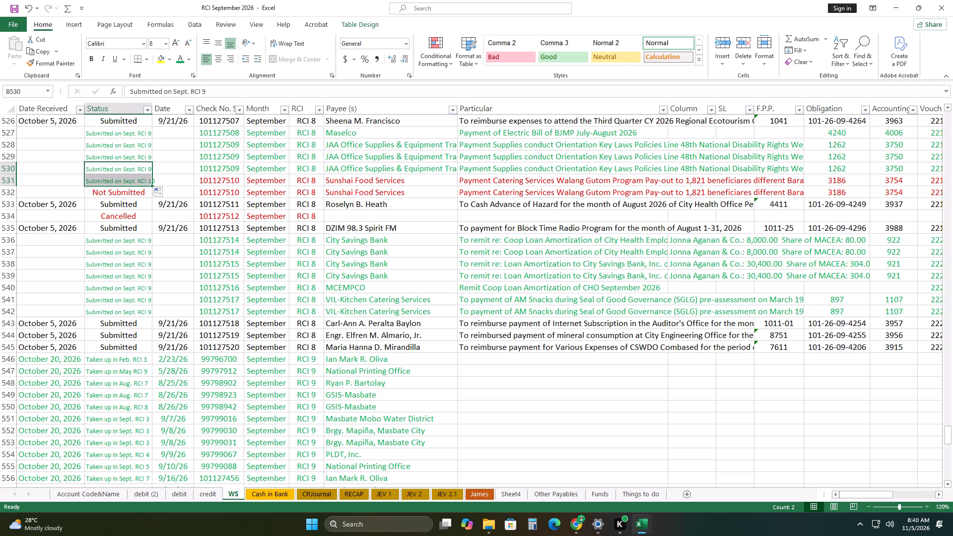
{"action": "double_click", "coordinate": [127, 182]}
{"action": "double_click", "coordinate": [128, 179]}
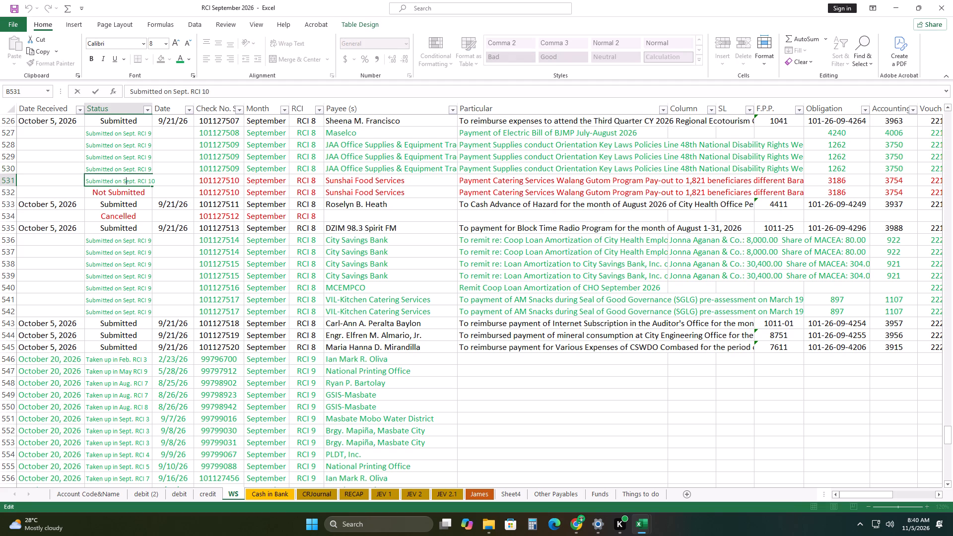
{"action": "left_click", "coordinate": [133, 183]}
{"action": "key", "text": "BackSpace"}
{"action": "key", "text": "BackSpace"}
{"action": "key", "text": "BackSpace"}
{"action": "type", "text": "Oc"}
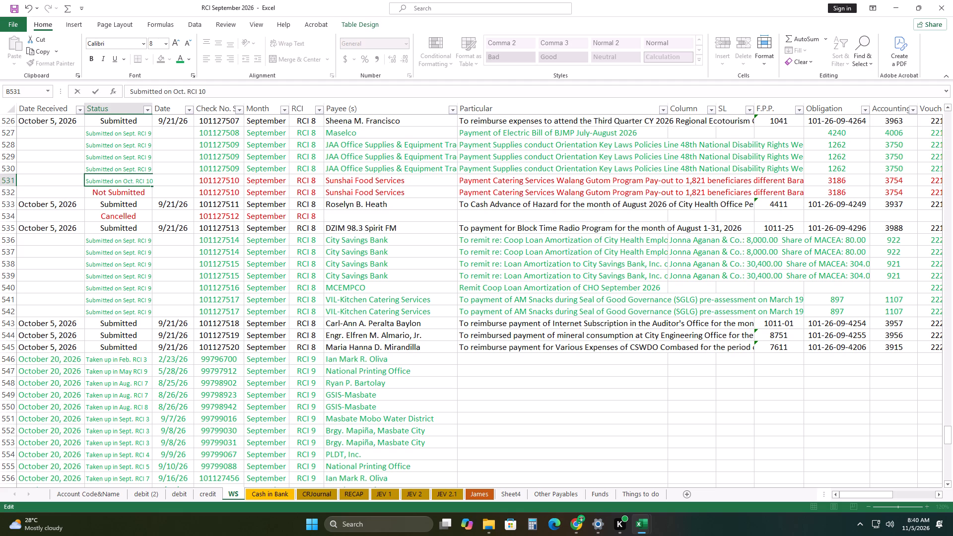
{"action": "key", "text": "Right"}
{"action": "key", "text": "Right"}
{"action": "key", "text": "Right"}
{"action": "key", "text": "Right"}
{"action": "key", "text": "Right"}
{"action": "key", "text": "Right"}
{"action": "key", "text": "Right"}
{"action": "key", "text": "Right"}
{"action": "key", "text": "Right"}
{"action": "key", "text": "BackSpace"}
{"action": "key", "text": "BackSpace"}
{"action": "key", "text": "4"}
{"action": "left_click_drag", "start_coordinate": [219, 204], "coordinate": [224, 205]}
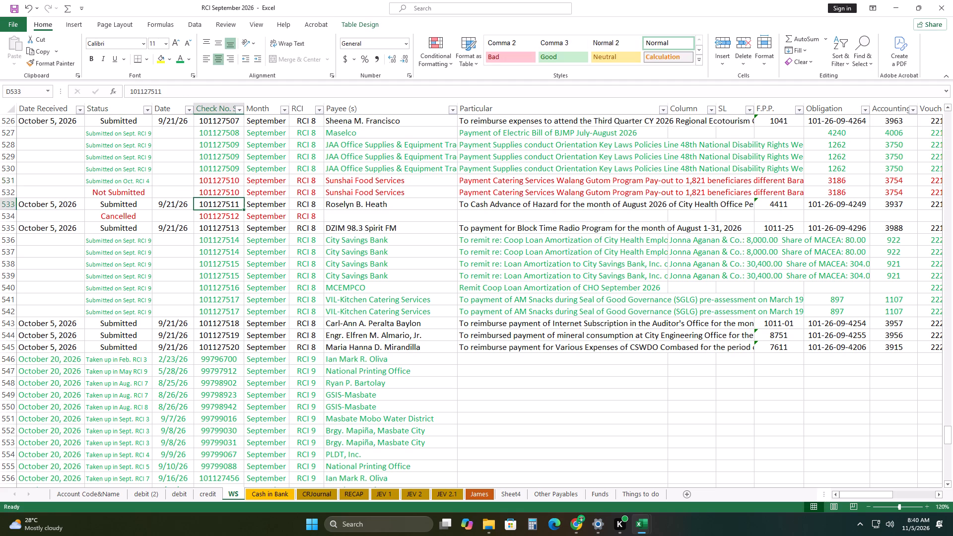
Copy the status Submitted on Oct. RCI 4 from row 531 into the second Sunshai Food Services row, 532.
{"action": "left_click", "coordinate": [133, 182]}
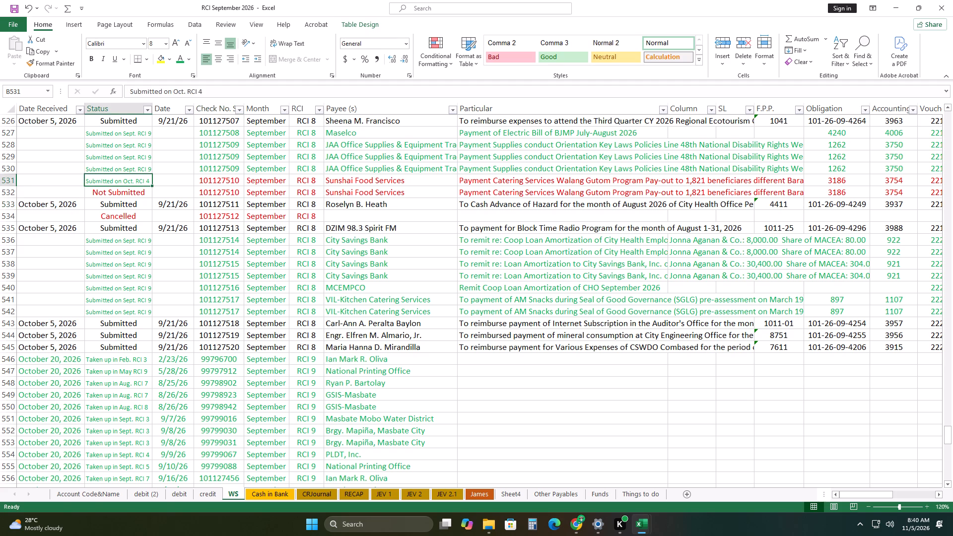
{"action": "left_click_drag", "start_coordinate": [151, 185], "coordinate": [151, 193]}
{"action": "left_click", "coordinate": [159, 206]}
{"action": "left_click", "coordinate": [184, 217]}
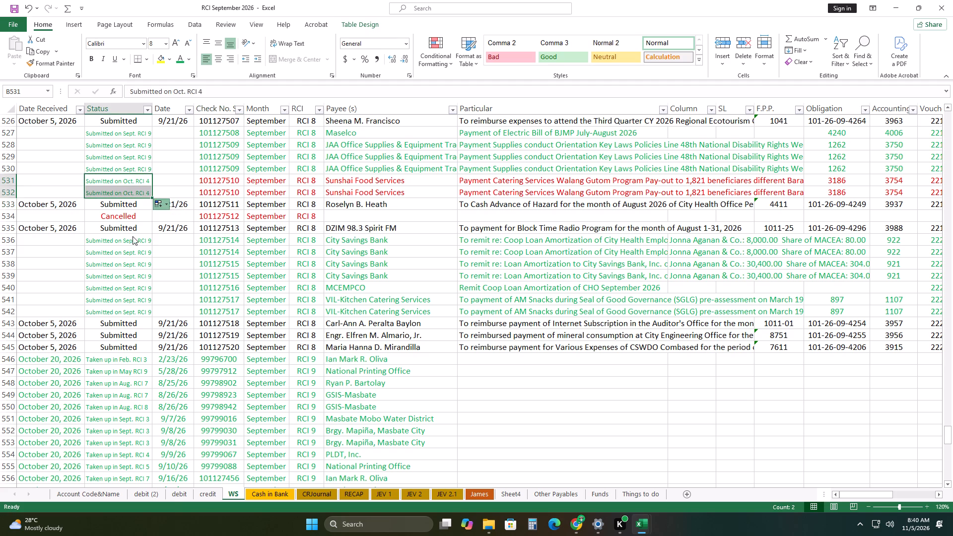
{"action": "left_click_drag", "start_coordinate": [133, 236], "coordinate": [134, 242]}
Change the font color of the whole rows 531 and 532 to green and save the workbook.
{"action": "left_click_drag", "start_coordinate": [8, 182], "coordinate": [4, 195]}
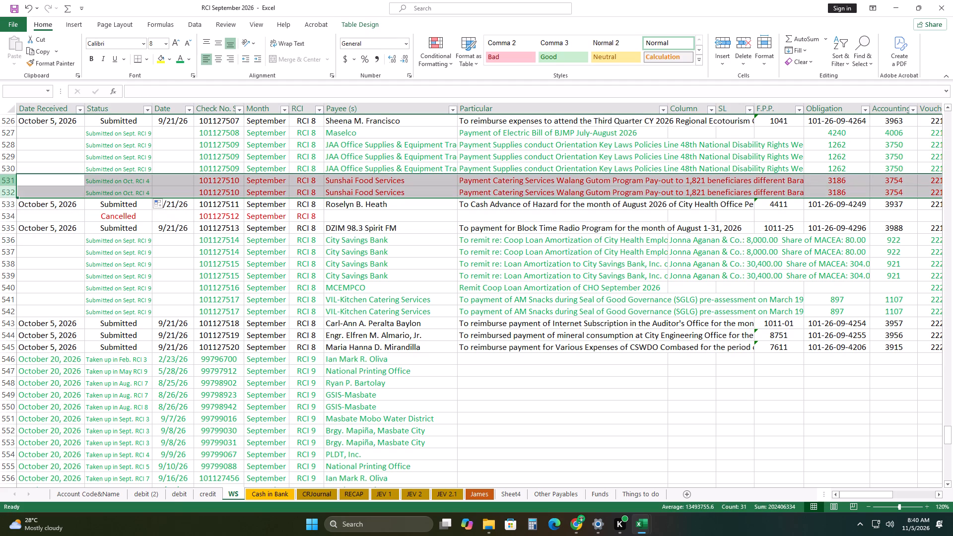
{"action": "right_click", "coordinate": [8, 191]}
{"action": "left_click", "coordinate": [68, 173]}
{"action": "left_click", "coordinate": [166, 268]}
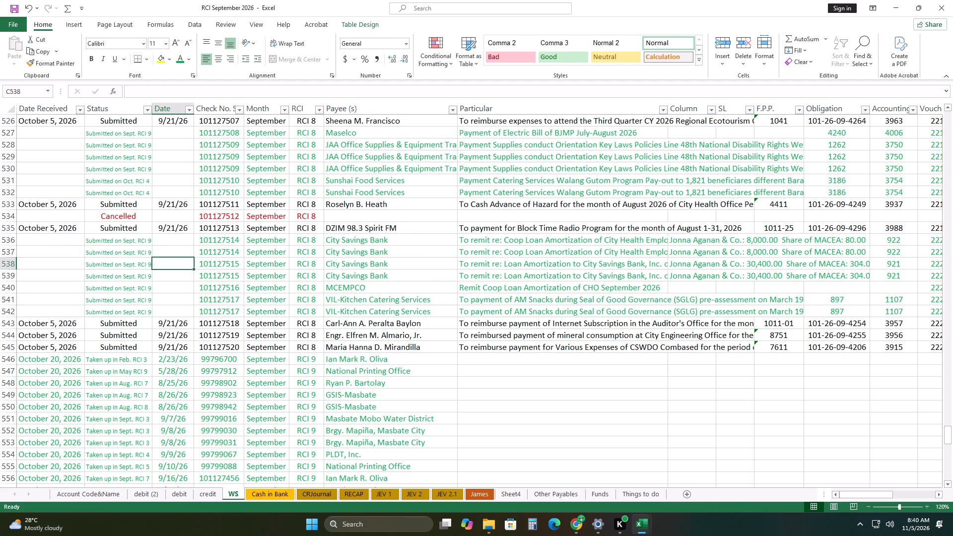
{"action": "key", "text": "ctrl+s"}
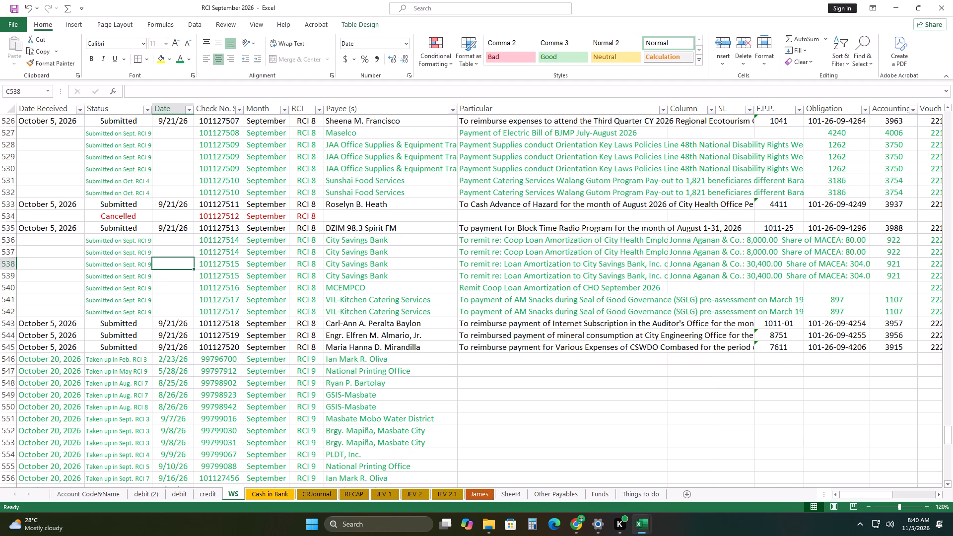
In the RCI October 2026 workbook, fill the status of row 256 as Taken up in Sept. RCI 8.
{"action": "scroll", "coordinate": [446, 286], "scroll_direction": "up", "scroll_amount": 2}
{"action": "scroll", "coordinate": [444, 292], "scroll_direction": "down", "scroll_amount": 3}
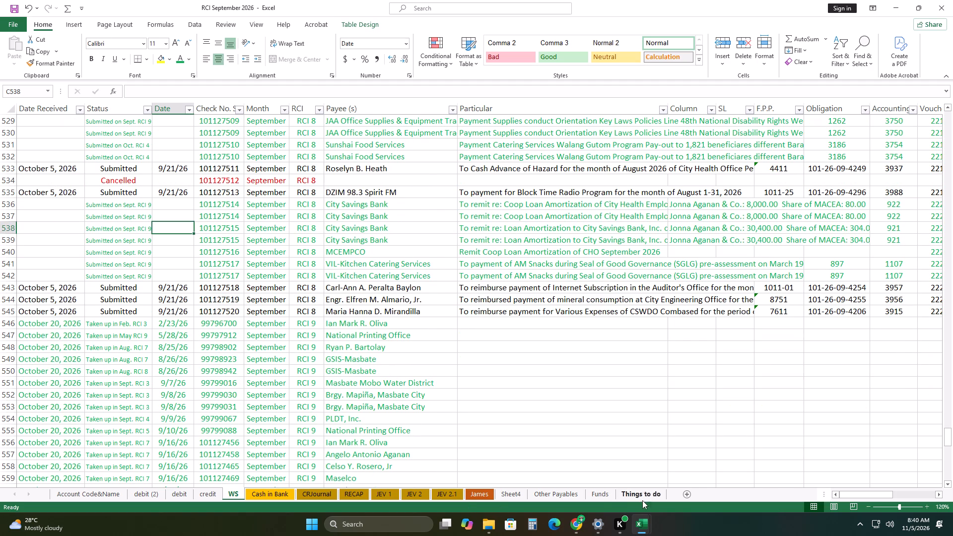
{"action": "left_click", "coordinate": [641, 530]}
{"action": "left_click", "coordinate": [528, 486]}
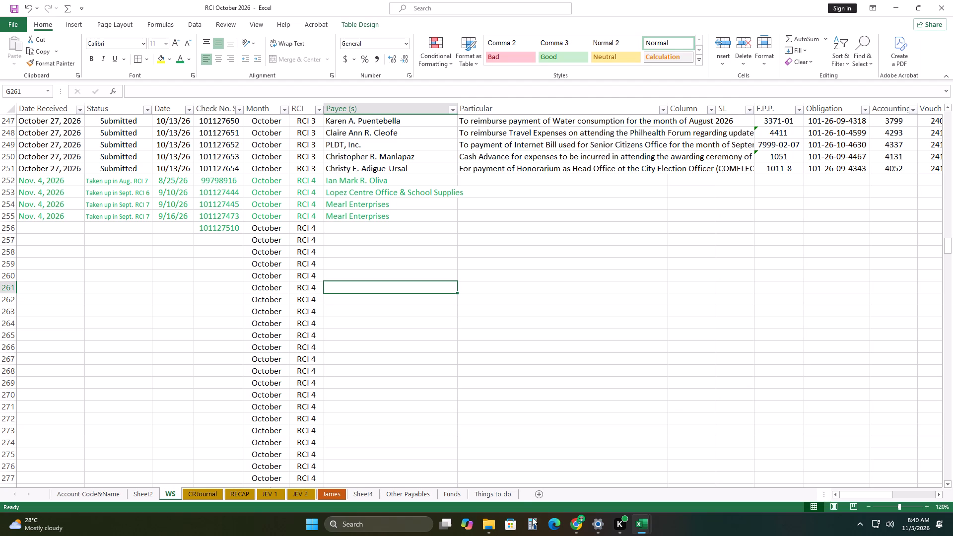
{"action": "left_click", "coordinate": [647, 526]}
{"action": "left_click", "coordinate": [817, 482]}
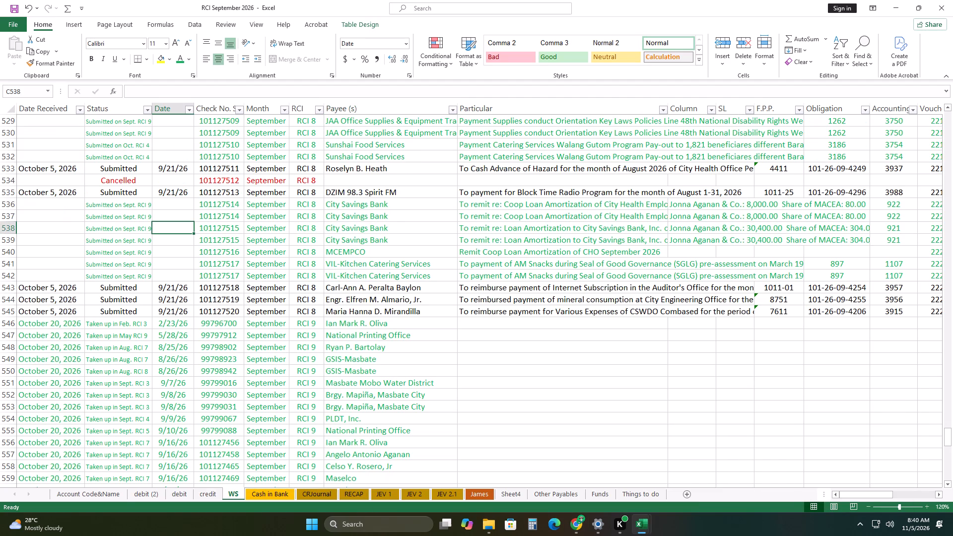
{"action": "left_click", "coordinate": [645, 525]}
{"action": "left_click", "coordinate": [544, 483]}
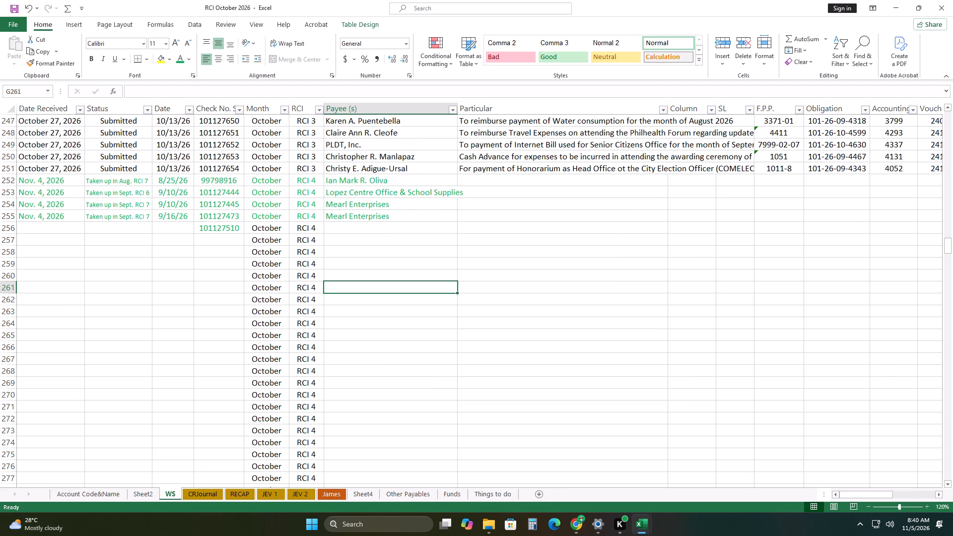
{"action": "left_click", "coordinate": [126, 219]}
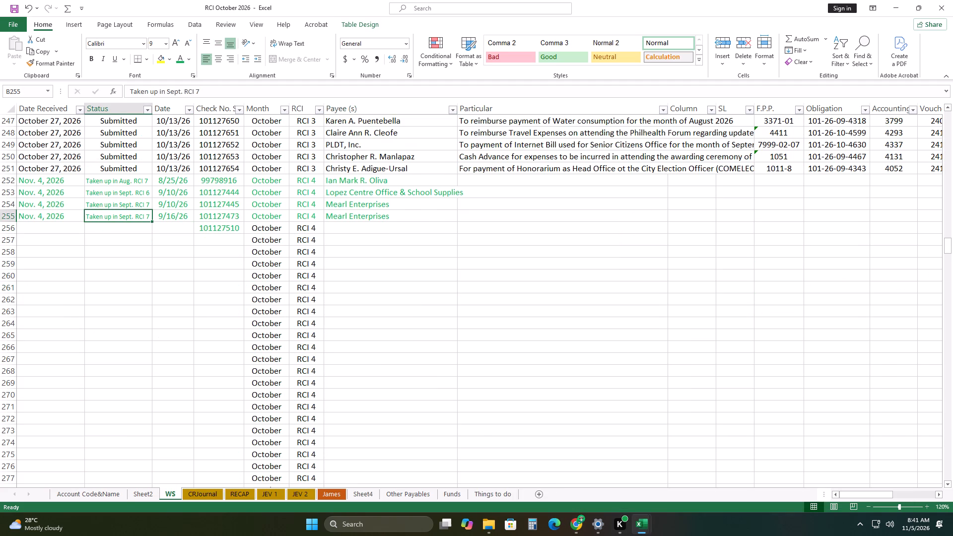
{"action": "left_click_drag", "start_coordinate": [151, 223], "coordinate": [151, 230]}
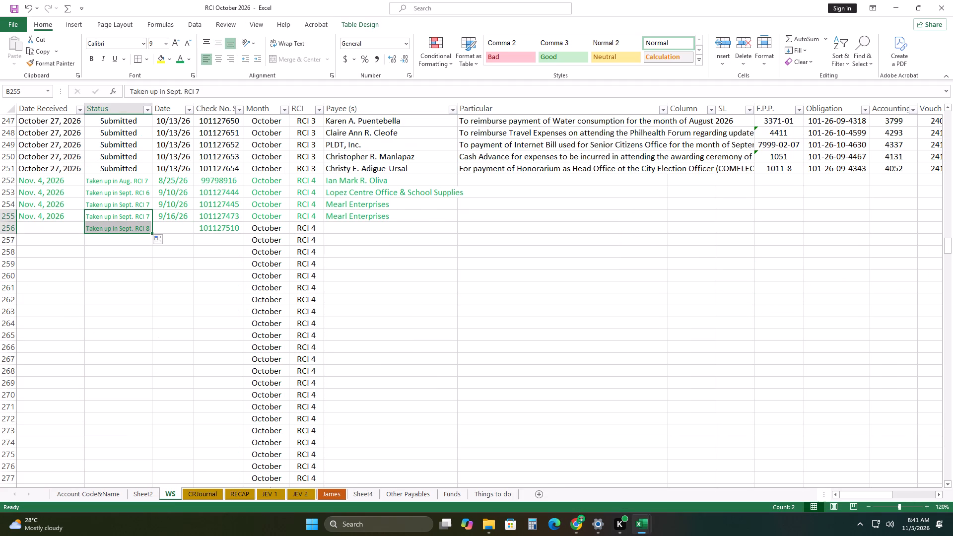
{"action": "left_click", "coordinate": [154, 270]}
Copy the date received Nov. 4, 2026 from row 255 into row 256 without incrementing it.
{"action": "left_click", "coordinate": [53, 212]}
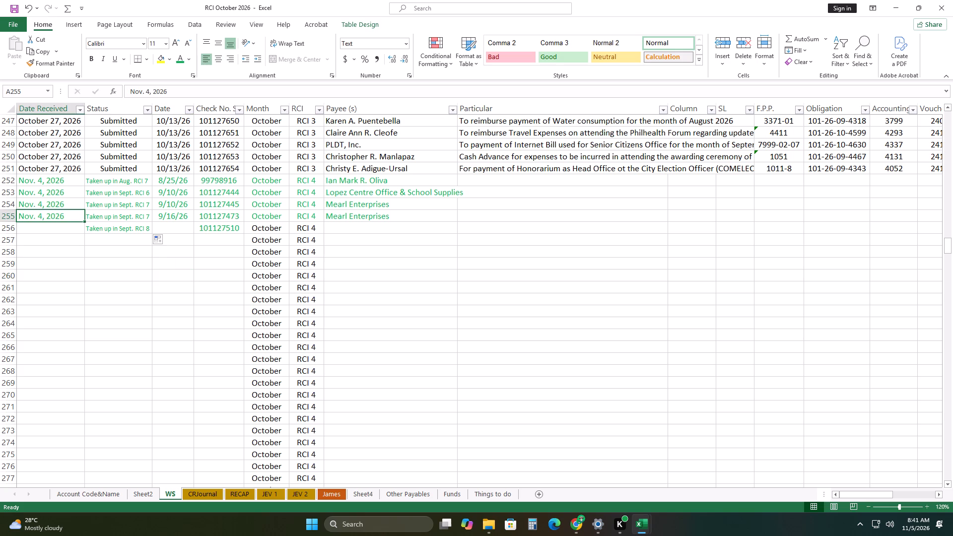
{"action": "left_click_drag", "start_coordinate": [85, 222], "coordinate": [86, 229]}
{"action": "left_click", "coordinate": [93, 242]}
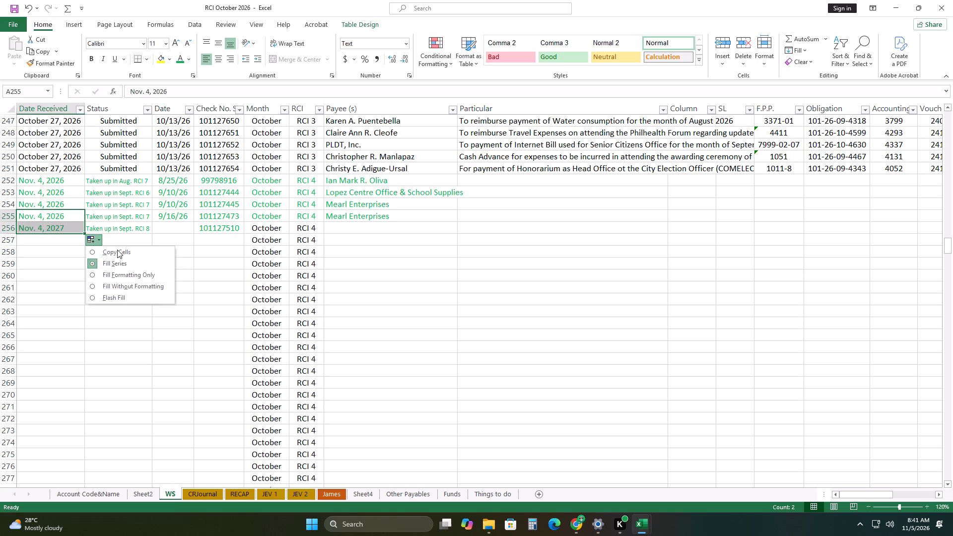
{"action": "left_click", "coordinate": [118, 249]}
{"action": "left_click_drag", "start_coordinate": [89, 264], "coordinate": [97, 264]}
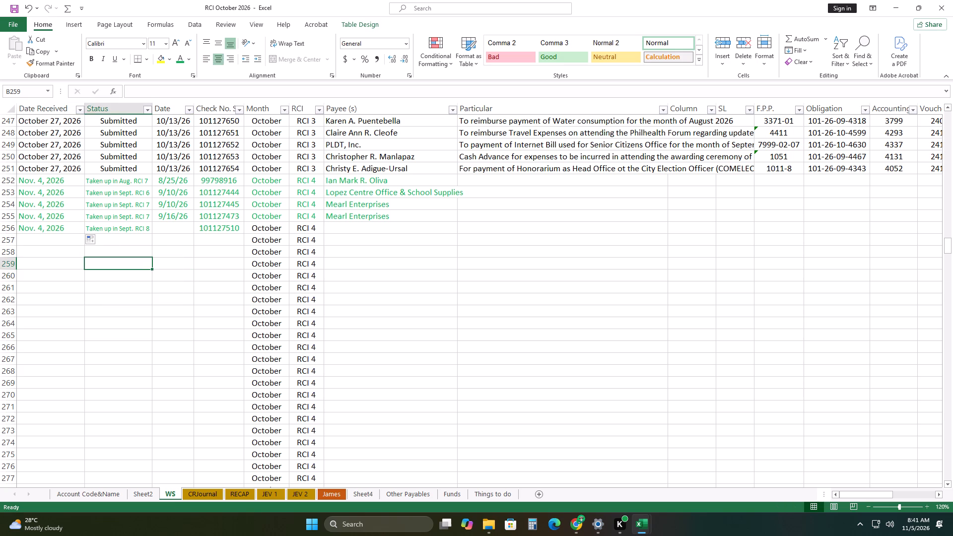
Fill the check date from row 255 into row 256 and change it to 9/21/2026.
{"action": "left_click", "coordinate": [176, 218]}
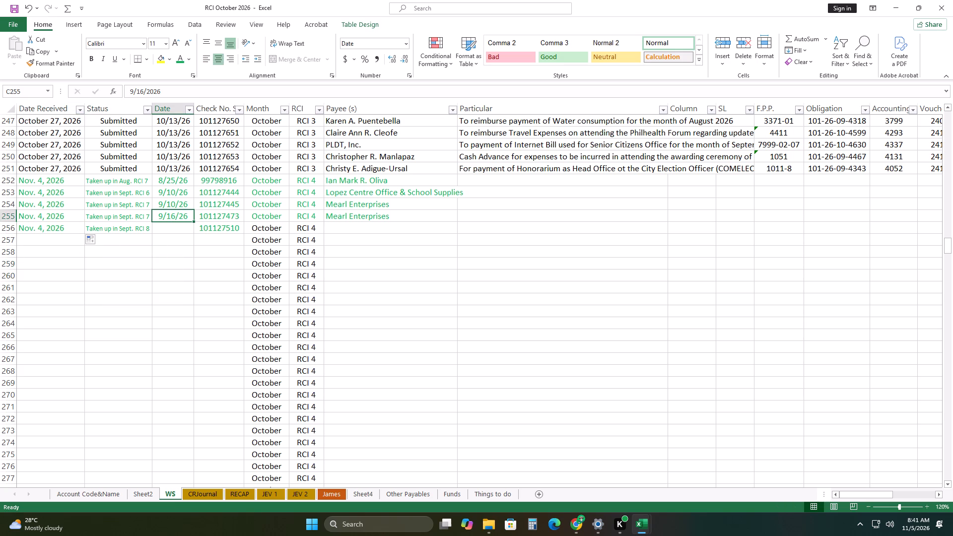
{"action": "left_click_drag", "start_coordinate": [194, 222], "coordinate": [196, 231]}
{"action": "double_click", "coordinate": [188, 228]}
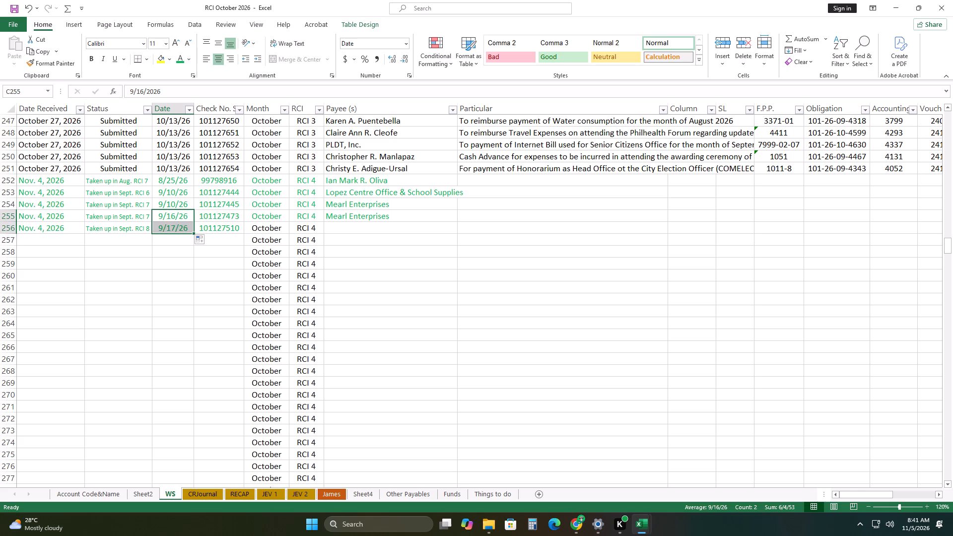
{"action": "left_click", "coordinate": [171, 229]}
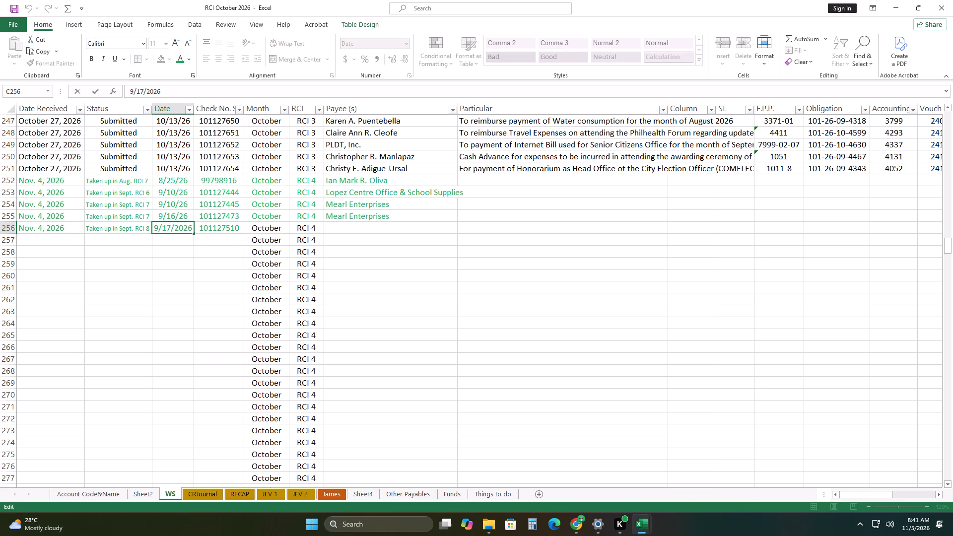
{"action": "key", "text": "BackSpace"}
{"action": "key", "text": "BackSpace"}
{"action": "type", "text": "21"}
{"action": "left_click", "coordinate": [567, 313]}
Enter Sunshai Food Services as the payee in row 256.
{"action": "left_click", "coordinate": [350, 225]}
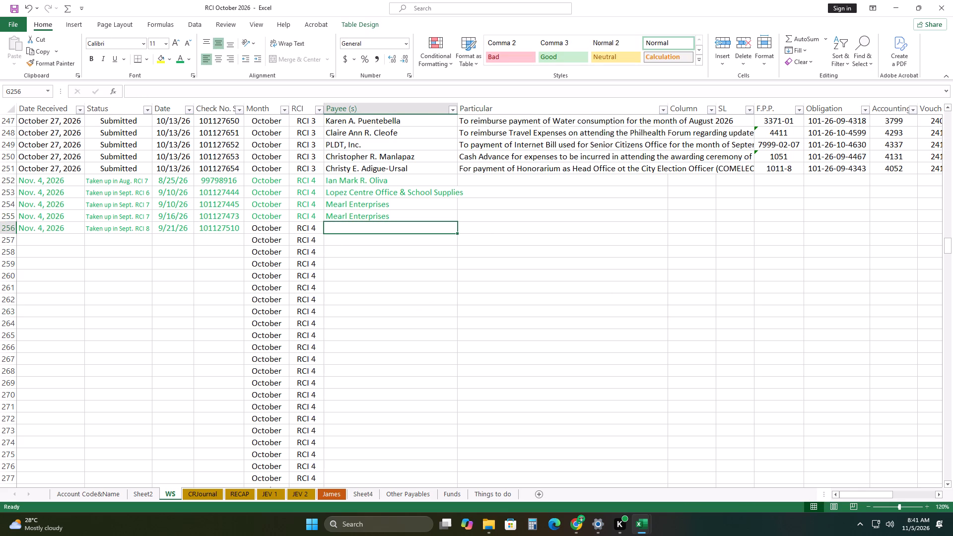
{"action": "type", "text": "Sunshai Food Services"}
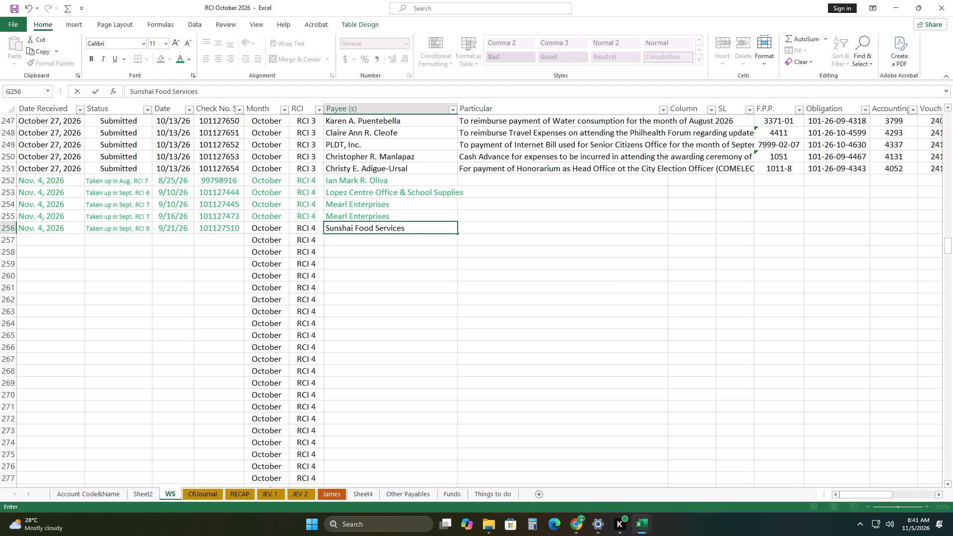
Apply the green font color to the whole of row 256, the Sunshai Food Services entry.
{"action": "right_click", "coordinate": [8, 228]}
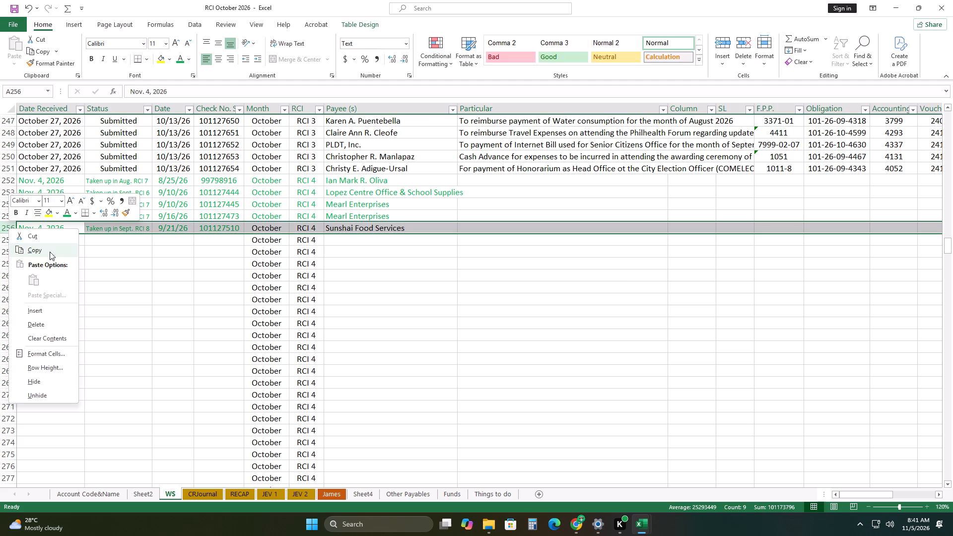
{"action": "left_click", "coordinate": [66, 214]}
{"action": "left_click", "coordinate": [172, 318]}
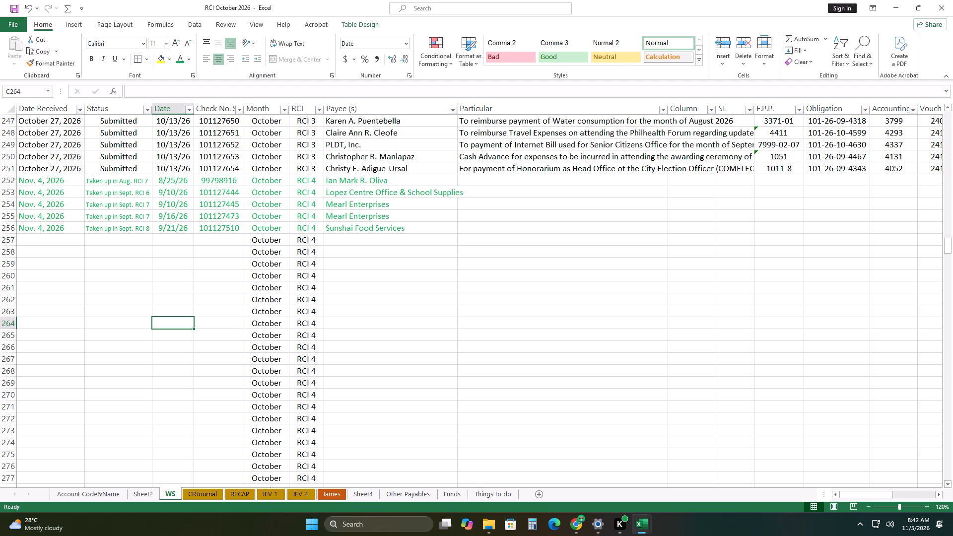
Fill the check number from row 256 into row 257 and change it to 101127608.
{"action": "scroll", "coordinate": [230, 264], "scroll_direction": "down", "scroll_amount": 4}
{"action": "scroll", "coordinate": [227, 265], "scroll_direction": "up", "scroll_amount": 5}
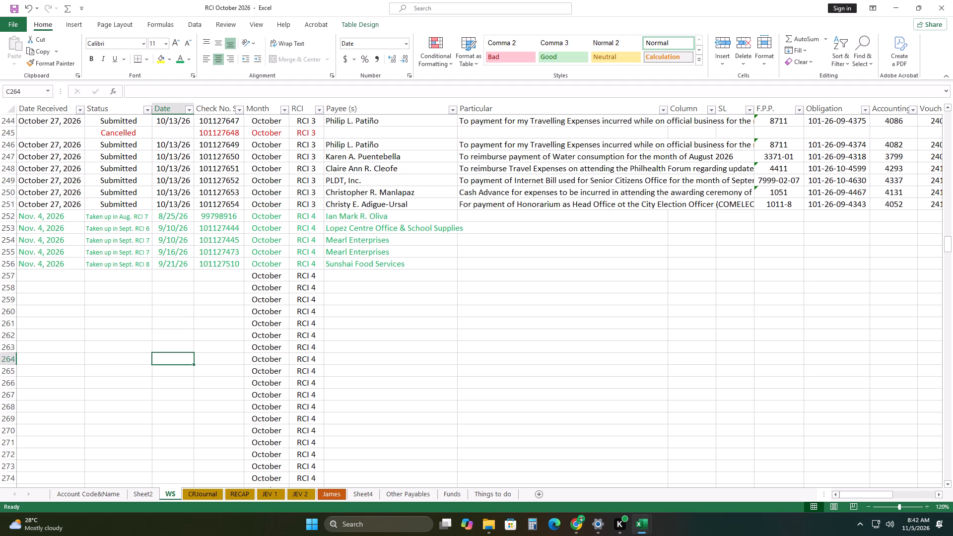
{"action": "scroll", "coordinate": [307, 313], "scroll_direction": "up", "scroll_amount": 3}
{"action": "scroll", "coordinate": [307, 313], "scroll_direction": "down", "scroll_amount": 4}
{"action": "left_click", "coordinate": [219, 229]}
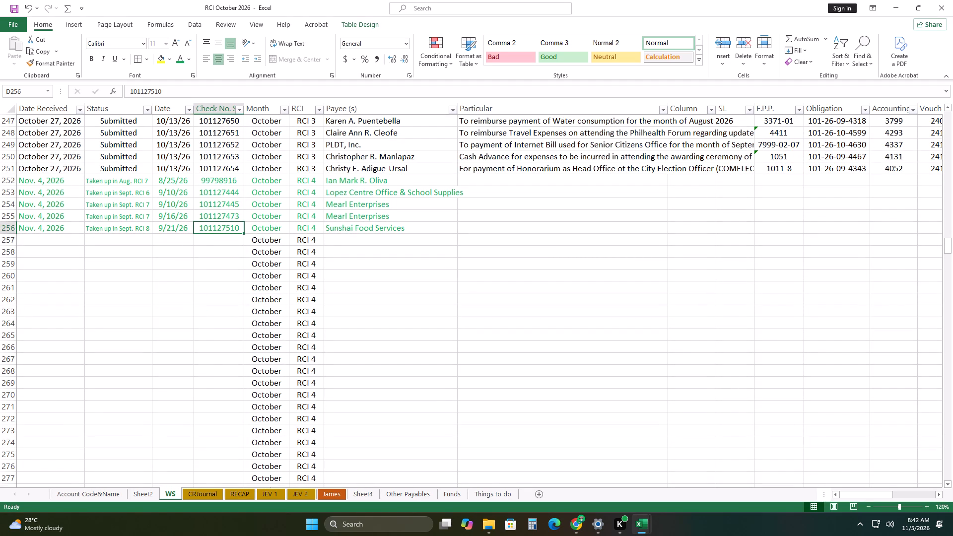
{"action": "left_click_drag", "start_coordinate": [244, 234], "coordinate": [244, 241]}
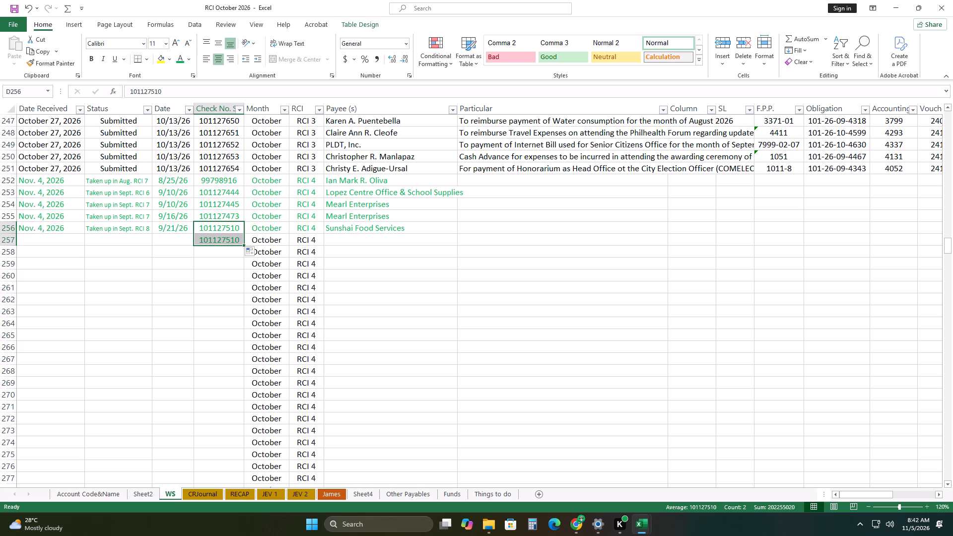
{"action": "double_click", "coordinate": [238, 238]}
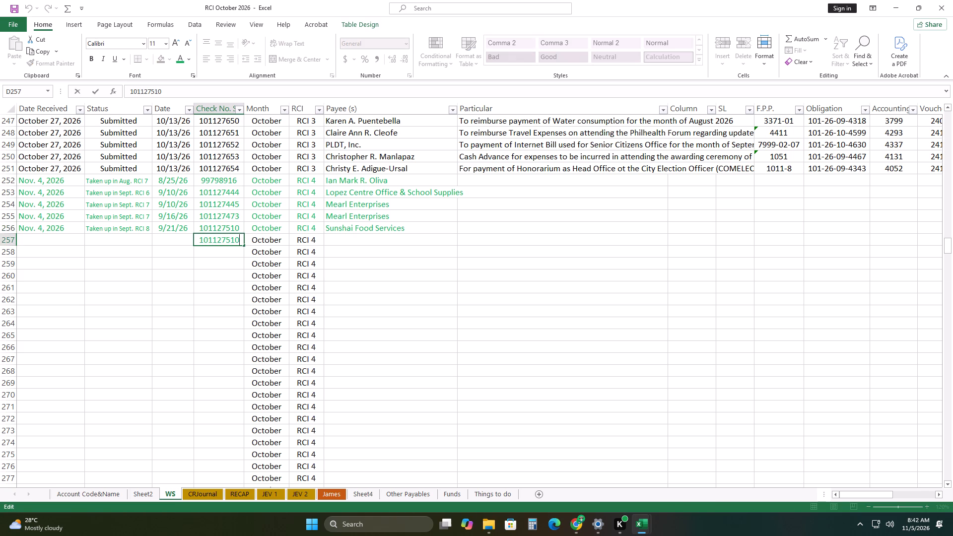
{"action": "key", "text": "BackSpace"}
{"action": "key", "text": "BackSpace"}
{"action": "key", "text": "BackSpace"}
{"action": "key", "text": "6"}
{"action": "type", "text": "08"}
{"action": "left_click_drag", "start_coordinate": [376, 286], "coordinate": [382, 291]}
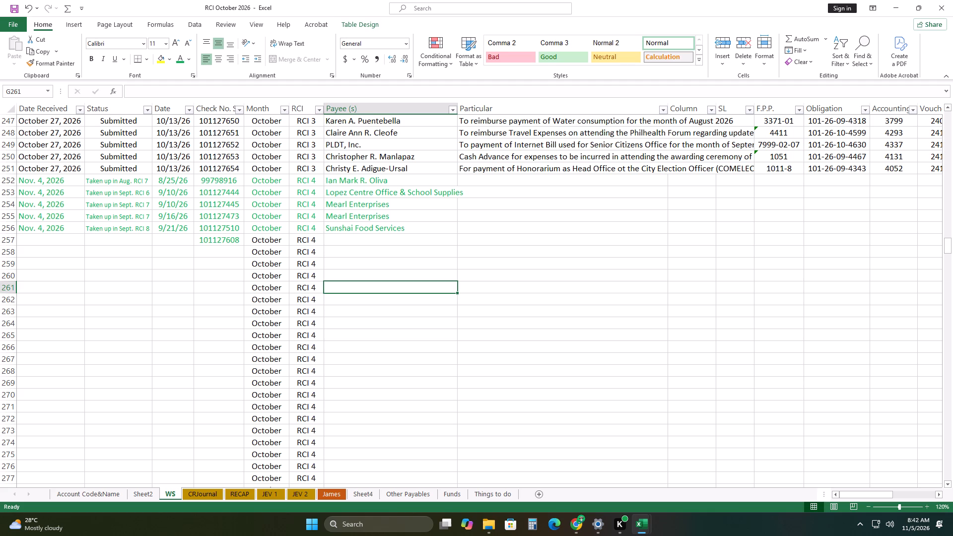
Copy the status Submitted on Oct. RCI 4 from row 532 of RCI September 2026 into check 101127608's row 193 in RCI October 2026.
{"action": "scroll", "coordinate": [258, 371], "scroll_direction": "up", "scroll_amount": 18}
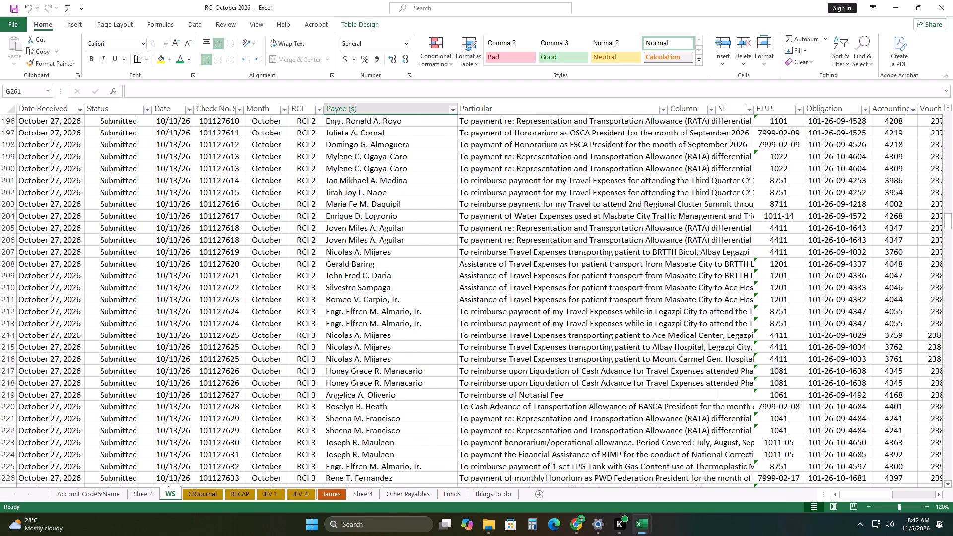
{"action": "scroll", "coordinate": [254, 372], "scroll_direction": "up", "scroll_amount": 4}
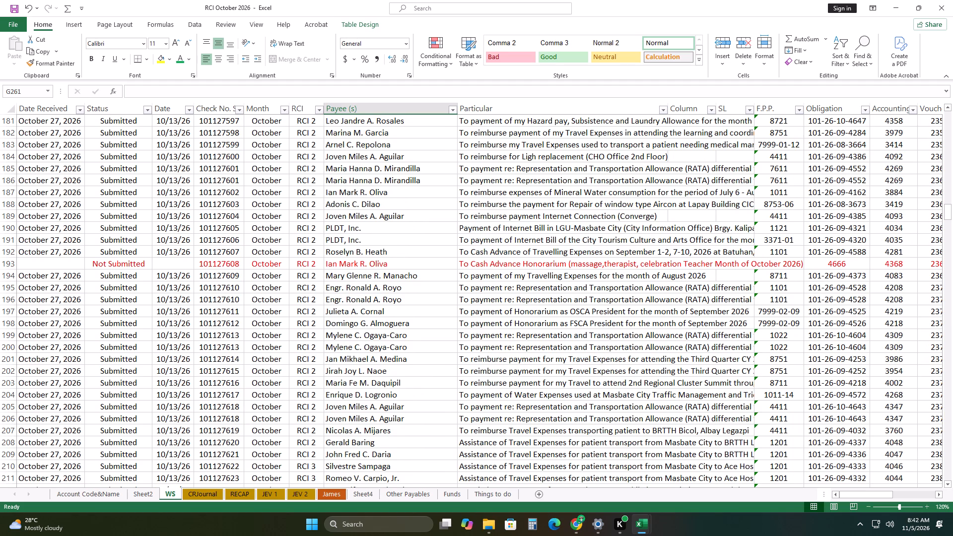
{"action": "scroll", "coordinate": [255, 376], "scroll_direction": "down", "scroll_amount": 1}
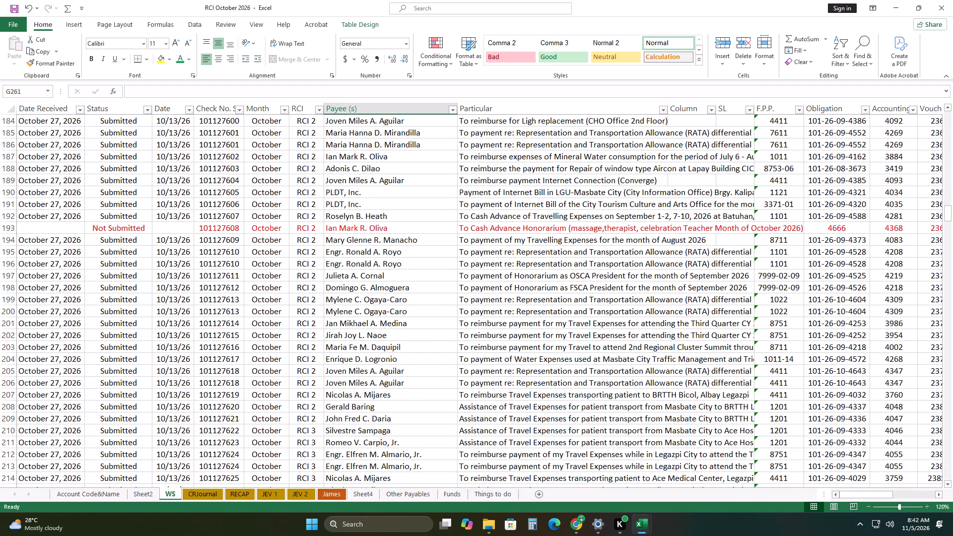
{"action": "scroll", "coordinate": [168, 383], "scroll_direction": "down", "scroll_amount": 16}
{"action": "scroll", "coordinate": [172, 387], "scroll_direction": "up", "scroll_amount": 3}
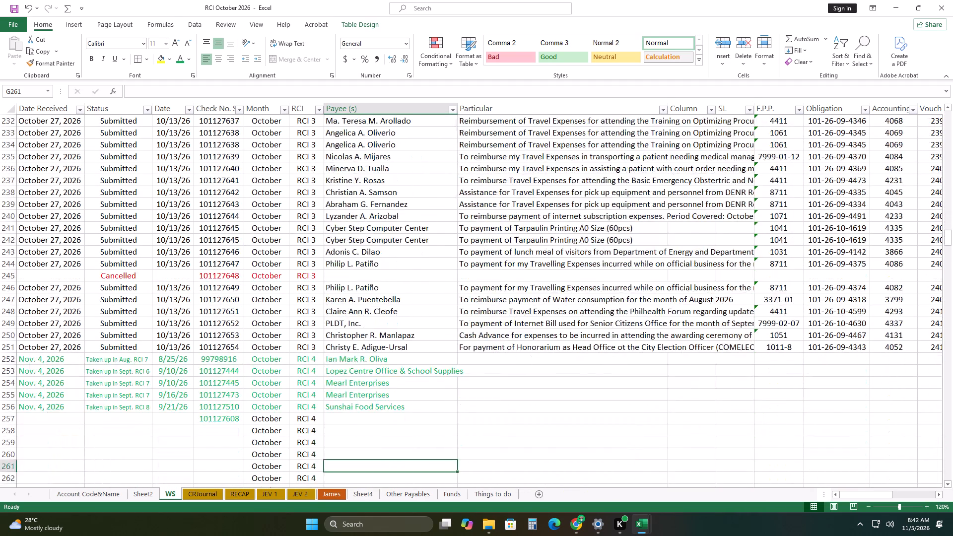
{"action": "scroll", "coordinate": [172, 387], "scroll_direction": "up", "scroll_amount": 14}
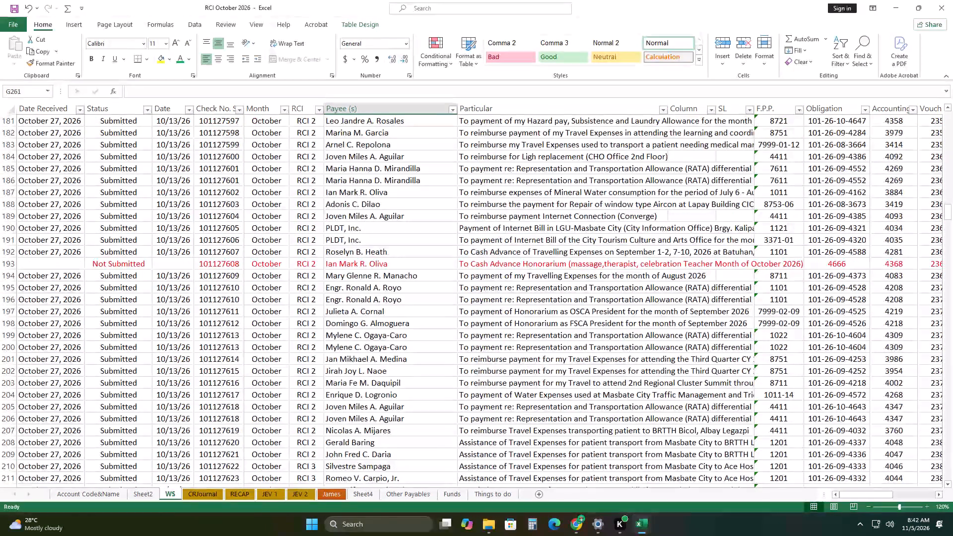
{"action": "left_click", "coordinate": [642, 521]}
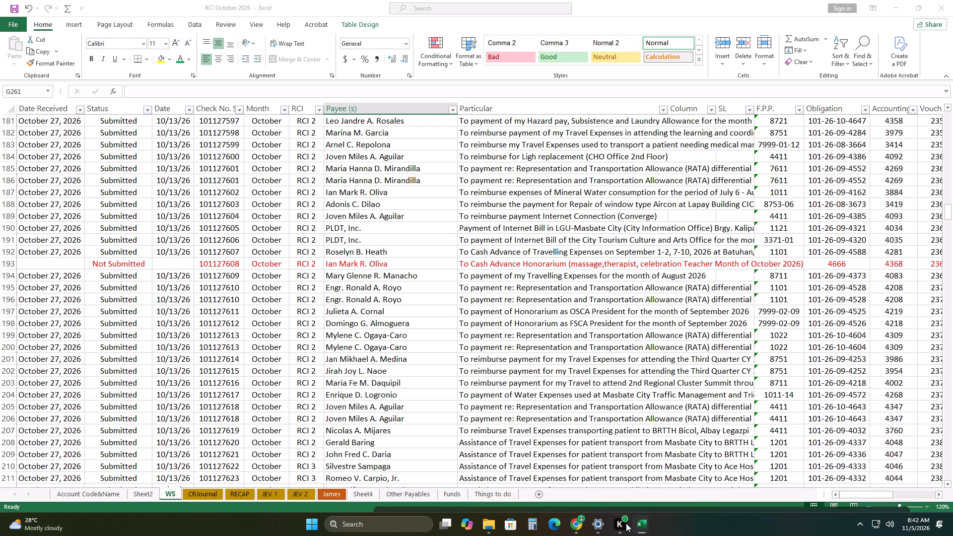
{"action": "left_click", "coordinate": [858, 482]}
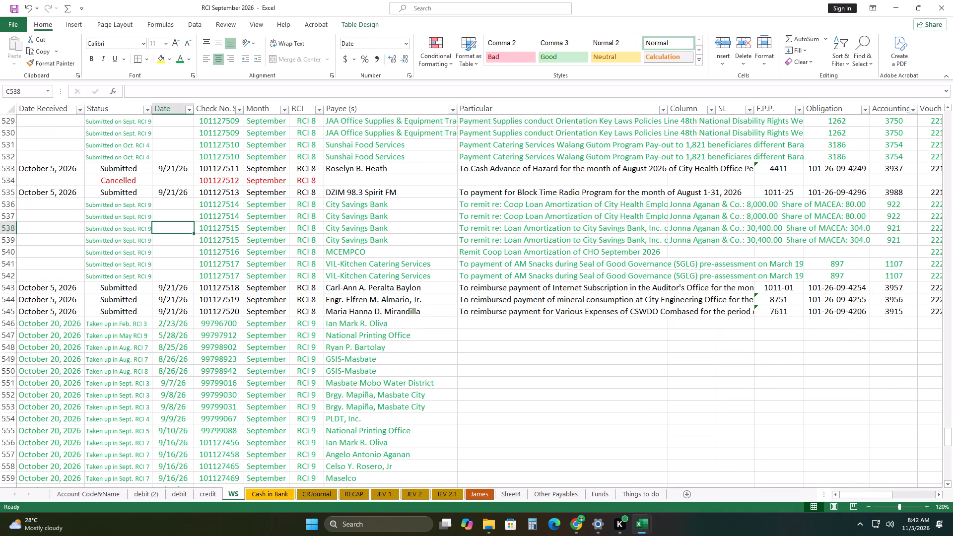
{"action": "left_click", "coordinate": [115, 158]}
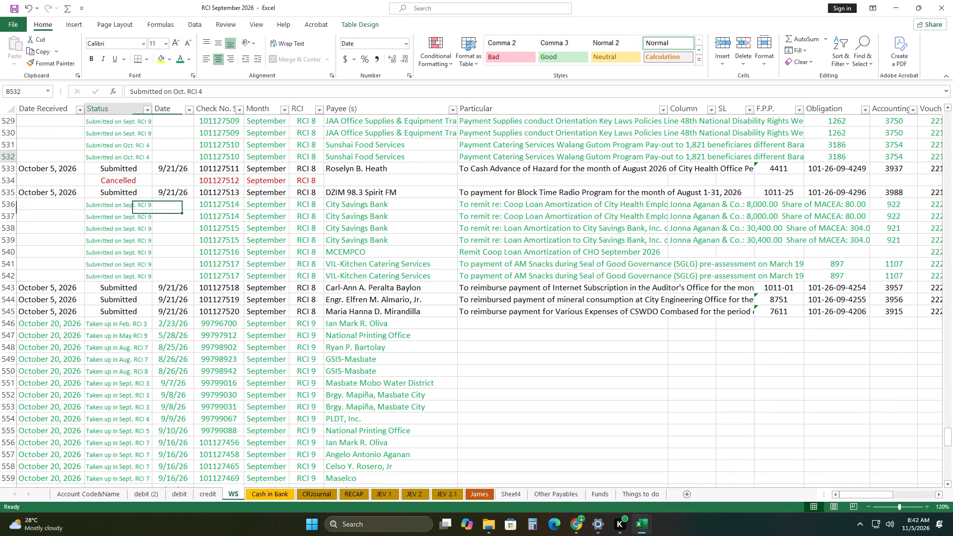
{"action": "right_click", "coordinate": [115, 158]}
{"action": "left_click", "coordinate": [178, 180]}
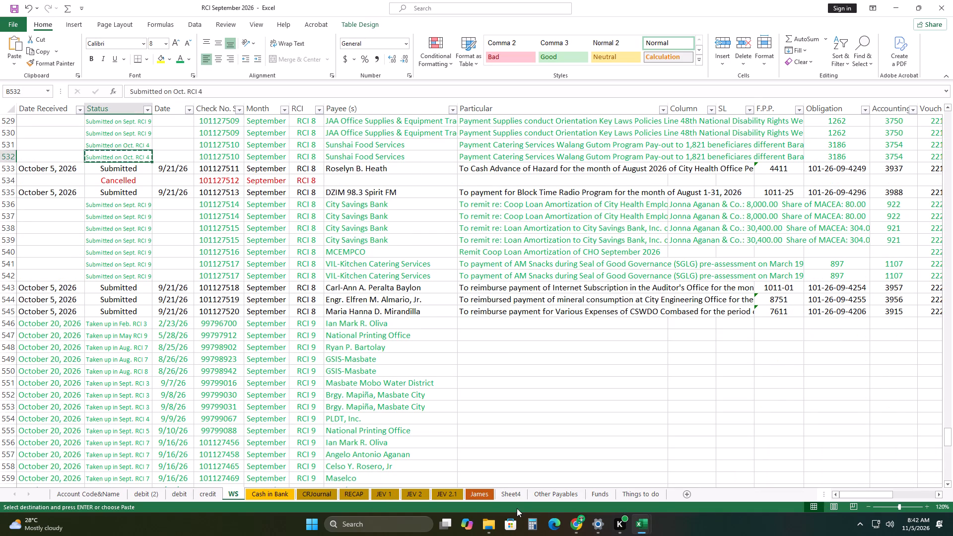
{"action": "left_click", "coordinate": [639, 524]}
{"action": "left_click", "coordinate": [513, 479]}
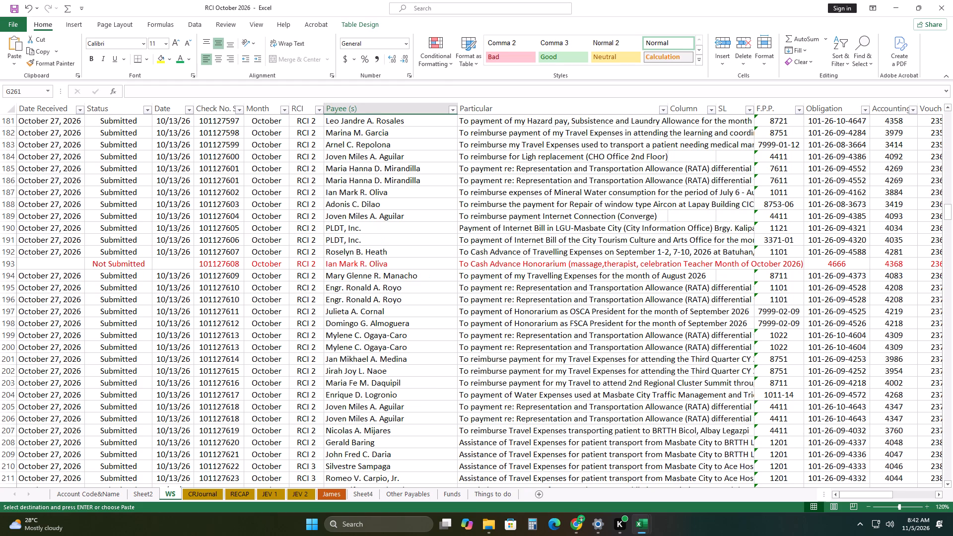
{"action": "left_click", "coordinate": [137, 261]}
{"action": "right_click", "coordinate": [134, 261]}
{"action": "left_click", "coordinate": [161, 268]}
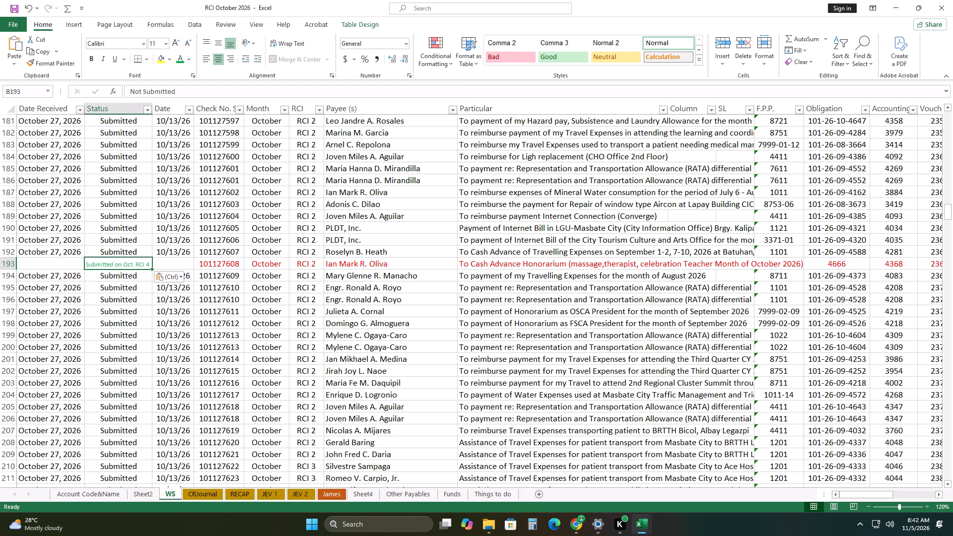
{"action": "left_click_drag", "start_coordinate": [131, 312], "coordinate": [139, 313]}
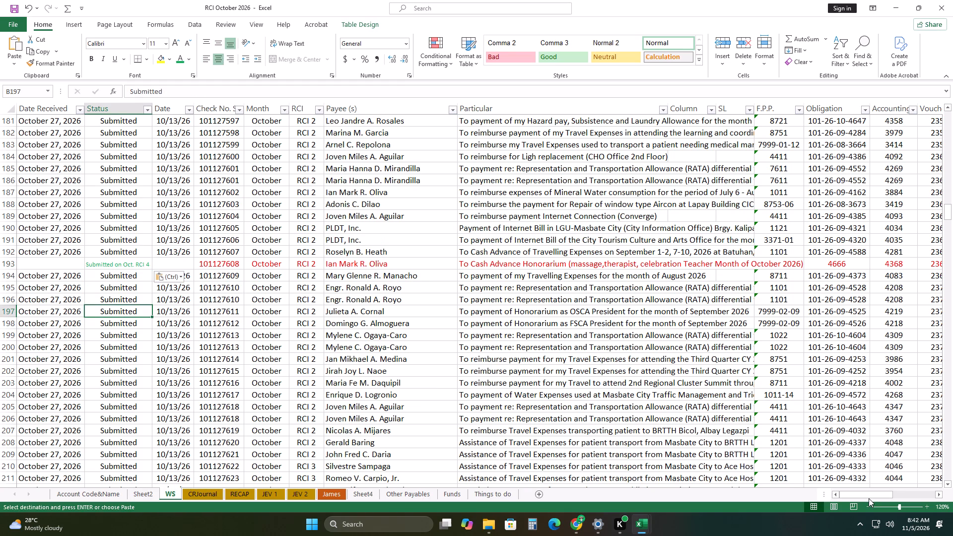
{"action": "left_click_drag", "start_coordinate": [869, 498], "coordinate": [900, 492]}
{"action": "left_click_drag", "start_coordinate": [879, 494], "coordinate": [899, 494]}
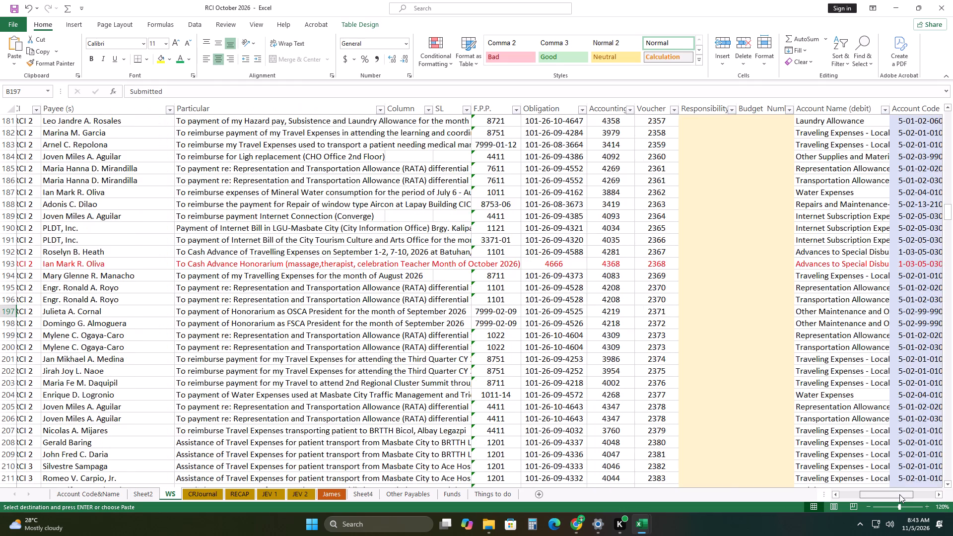
{"action": "left_click_drag", "start_coordinate": [899, 494], "coordinate": [881, 500]}
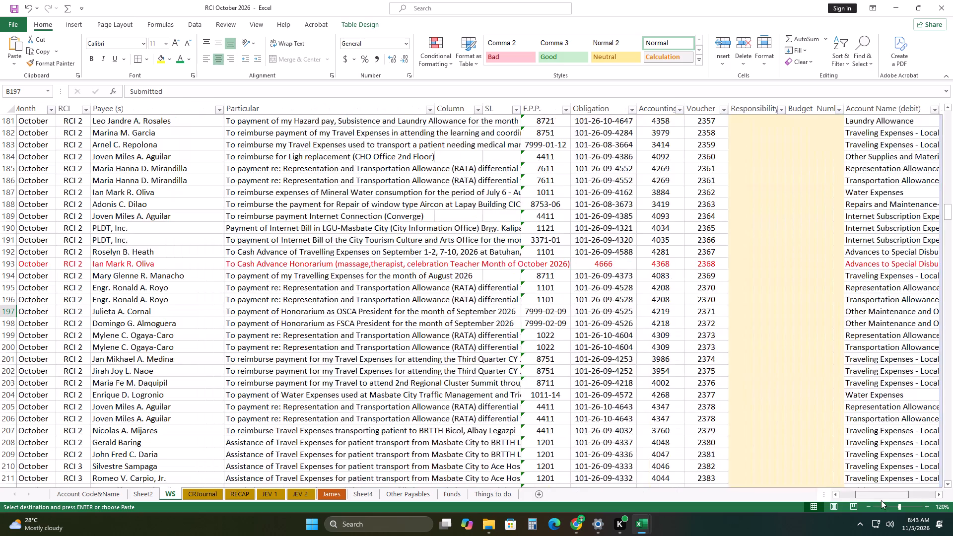
{"action": "left_click_drag", "start_coordinate": [881, 500], "coordinate": [679, 481]}
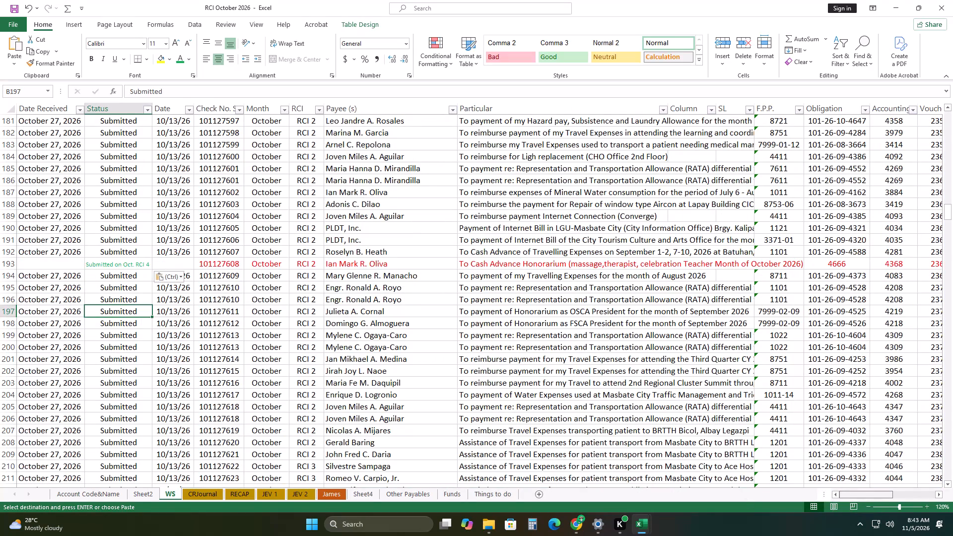
{"action": "left_click", "coordinate": [10, 265]}
{"action": "right_click", "coordinate": [10, 265]}
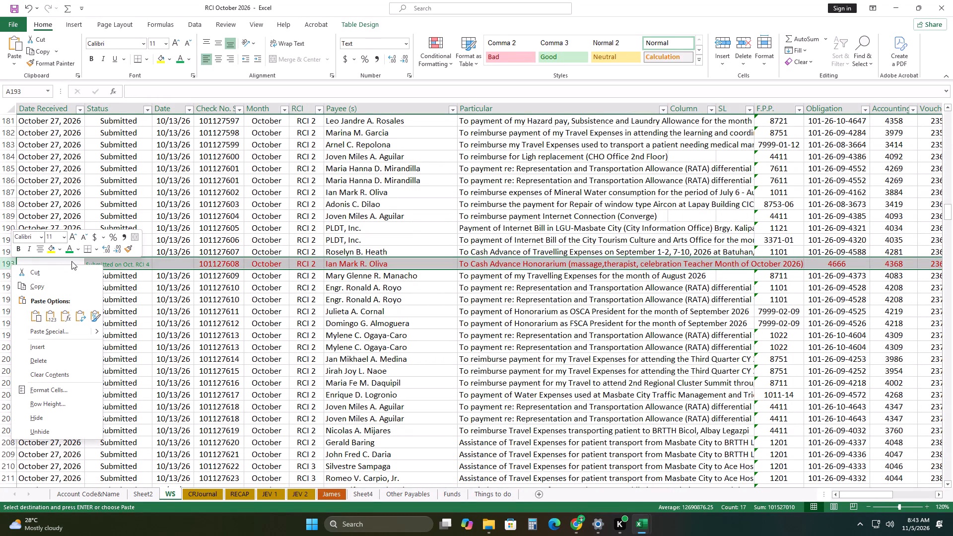
{"action": "left_click", "coordinate": [72, 251]}
{"action": "left_click", "coordinate": [242, 338]}
{"action": "scroll", "coordinate": [252, 351], "scroll_direction": "down", "scroll_amount": 18}
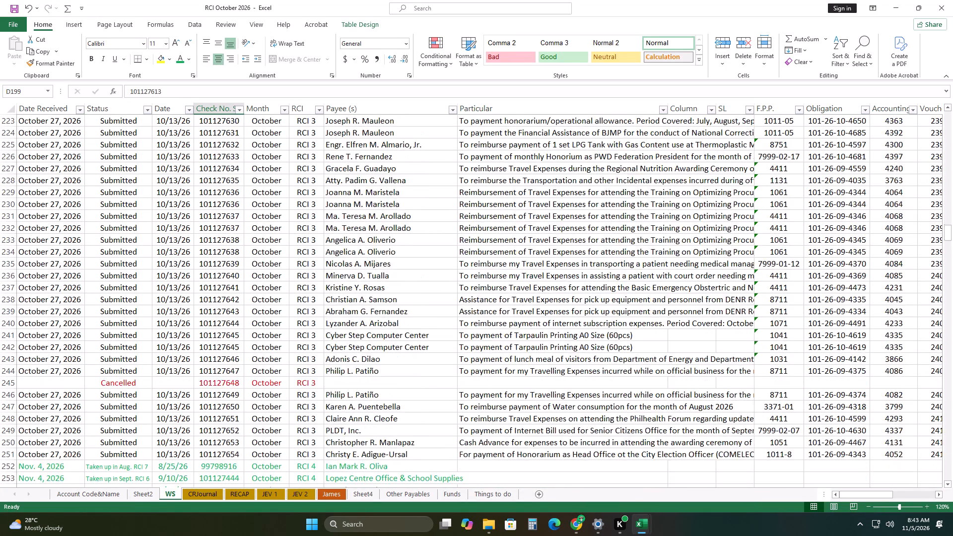
{"action": "scroll", "coordinate": [247, 363], "scroll_direction": "down", "scroll_amount": 7}
{"action": "scroll", "coordinate": [243, 380], "scroll_direction": "up", "scroll_amount": 2}
{"action": "scroll", "coordinate": [193, 334], "scroll_direction": "up", "scroll_amount": 2}
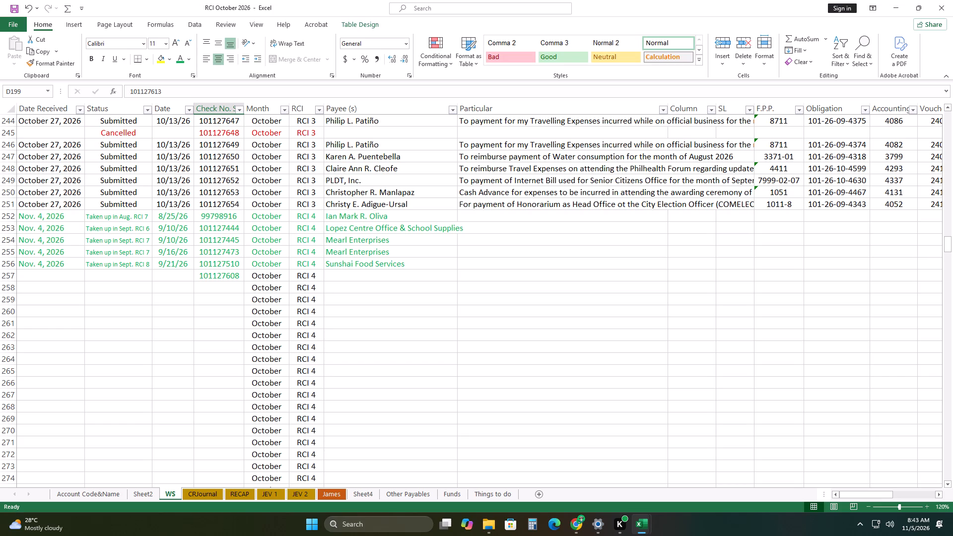
{"action": "scroll", "coordinate": [204, 345], "scroll_direction": "up", "scroll_amount": 19}
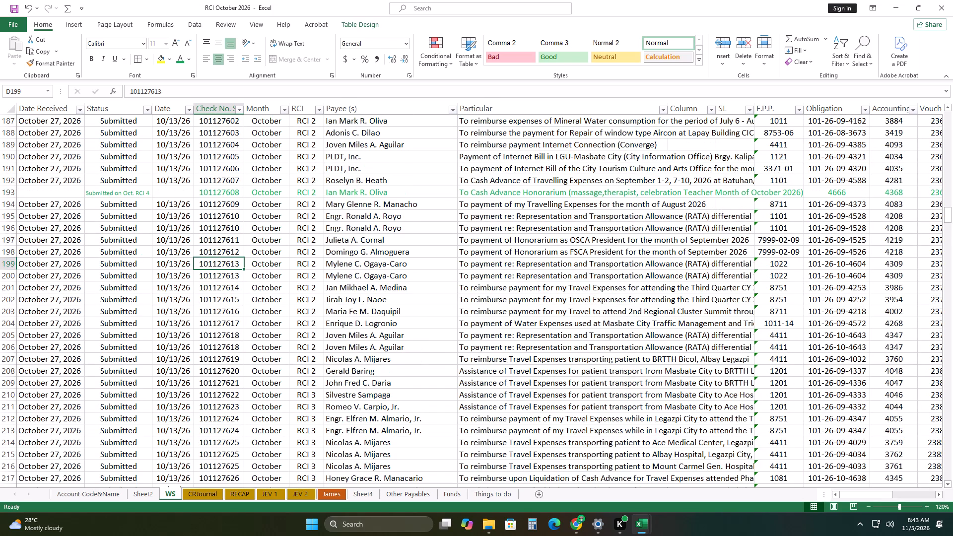
{"action": "scroll", "coordinate": [206, 356], "scroll_direction": "down", "scroll_amount": 14}
{"action": "scroll", "coordinate": [208, 357], "scroll_direction": "up", "scroll_amount": 7}
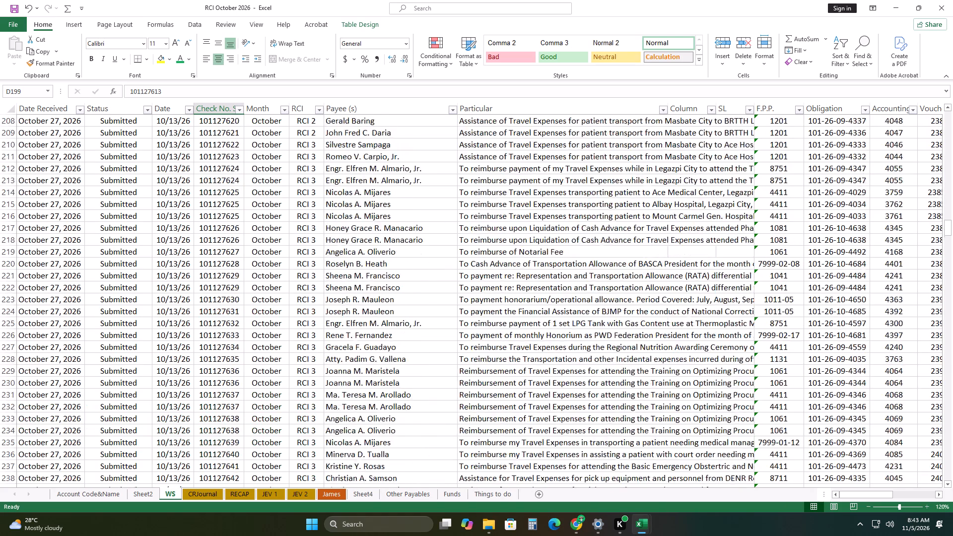
{"action": "scroll", "coordinate": [209, 355], "scroll_direction": "up", "scroll_amount": 5}
{"action": "scroll", "coordinate": [209, 355], "scroll_direction": "down", "scroll_amount": 13}
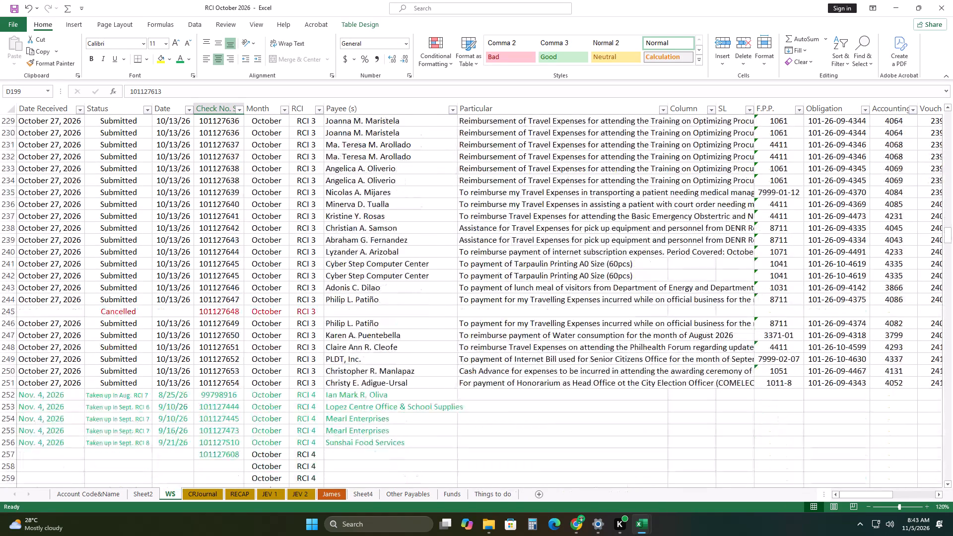
{"action": "scroll", "coordinate": [210, 353], "scroll_direction": "down", "scroll_amount": 3}
{"action": "scroll", "coordinate": [211, 353], "scroll_direction": "up", "scroll_amount": 18}
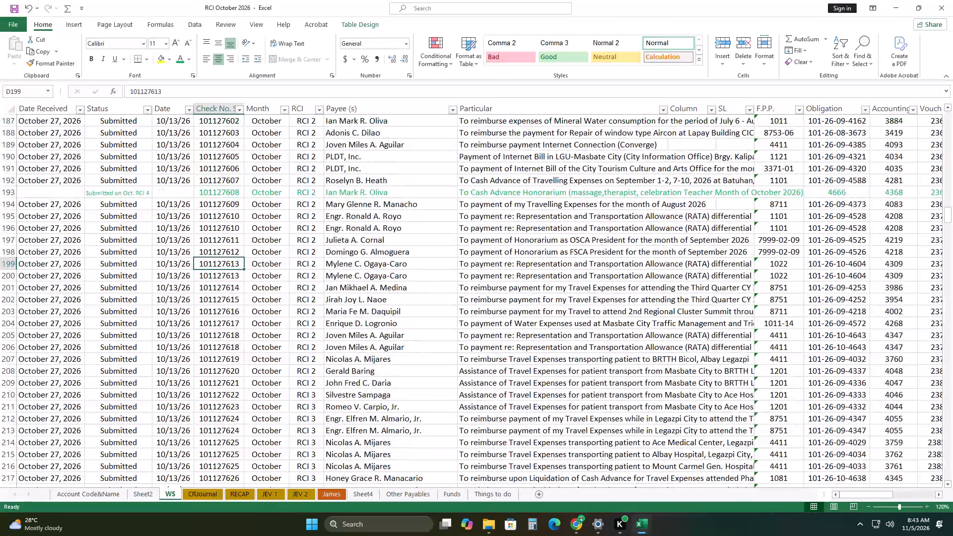
{"action": "scroll", "coordinate": [213, 353], "scroll_direction": "down", "scroll_amount": 20}
{"action": "scroll", "coordinate": [213, 353], "scroll_direction": "down", "scroll_amount": 2}
{"action": "scroll", "coordinate": [193, 327], "scroll_direction": "up", "scroll_amount": 2}
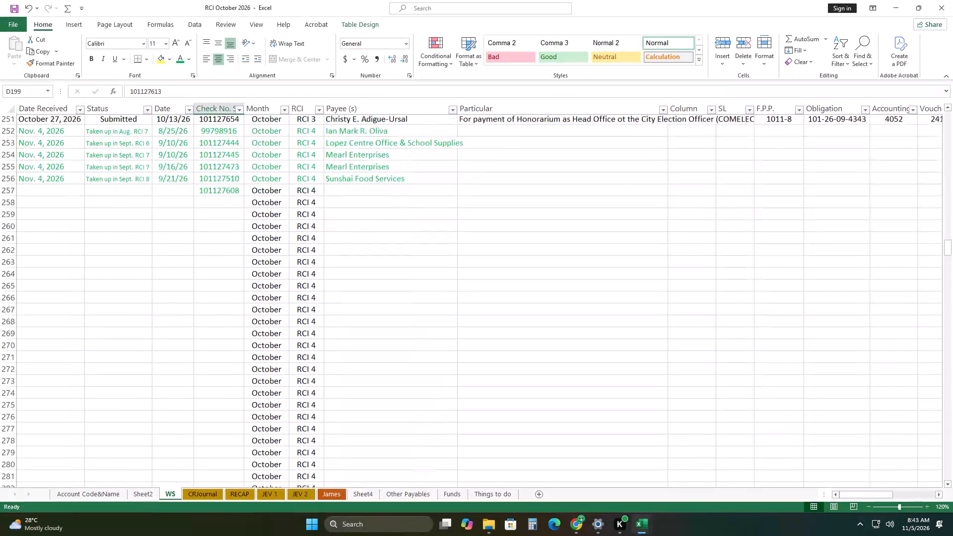
Fill the status from row 256 into row 257 and change it to Taken up in Oct. RCI 2.
{"action": "left_click", "coordinate": [129, 230]}
{"action": "right_click", "coordinate": [129, 230]}
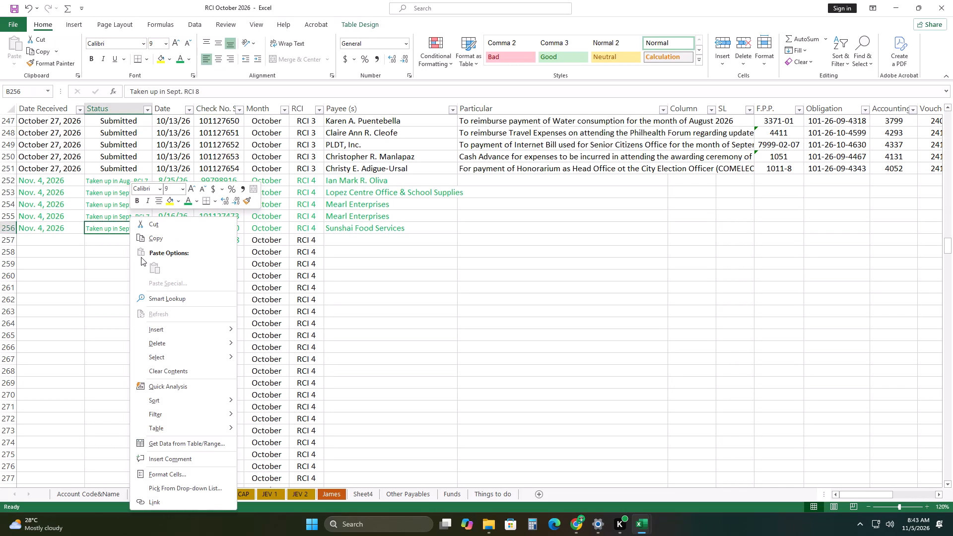
{"action": "left_click", "coordinate": [111, 272]}
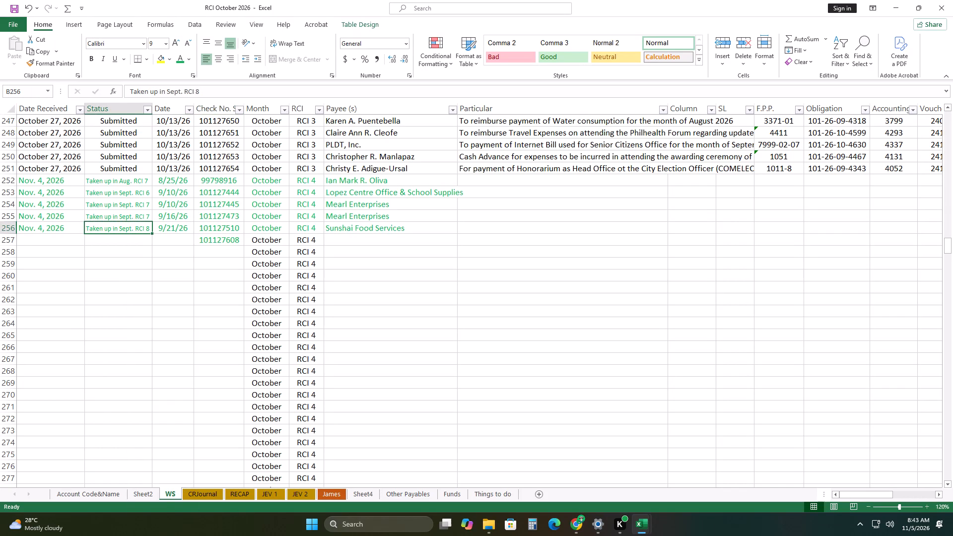
{"action": "left_click_drag", "start_coordinate": [152, 235], "coordinate": [153, 242]}
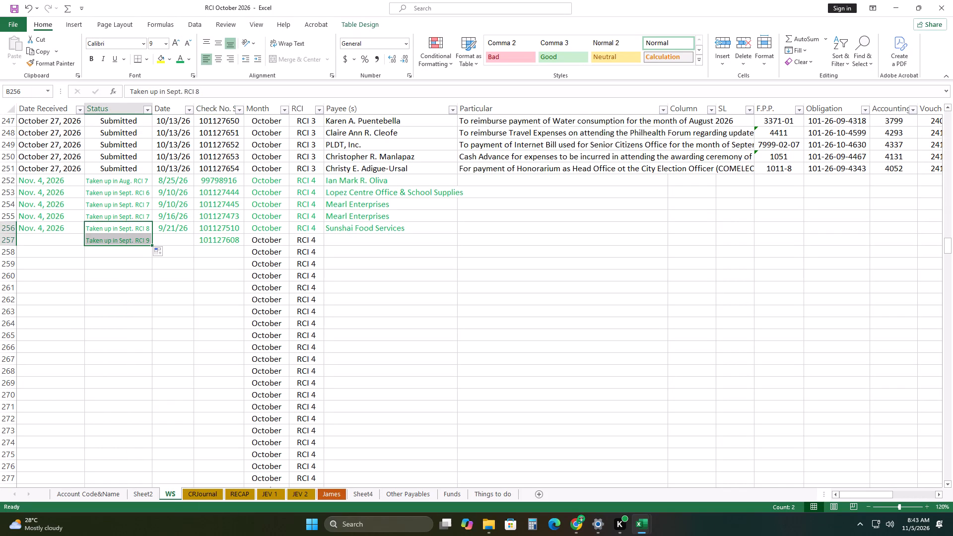
{"action": "double_click", "coordinate": [126, 243]}
{"action": "left_click", "coordinate": [127, 240]}
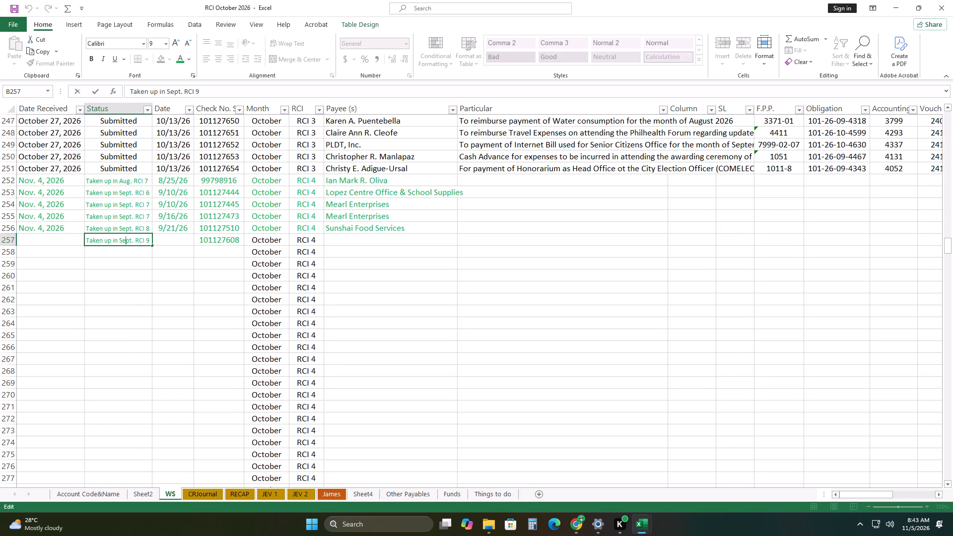
{"action": "left_click", "coordinate": [130, 240]}
{"action": "key", "text": "BackSpace"}
{"action": "key", "text": "BackSpace"}
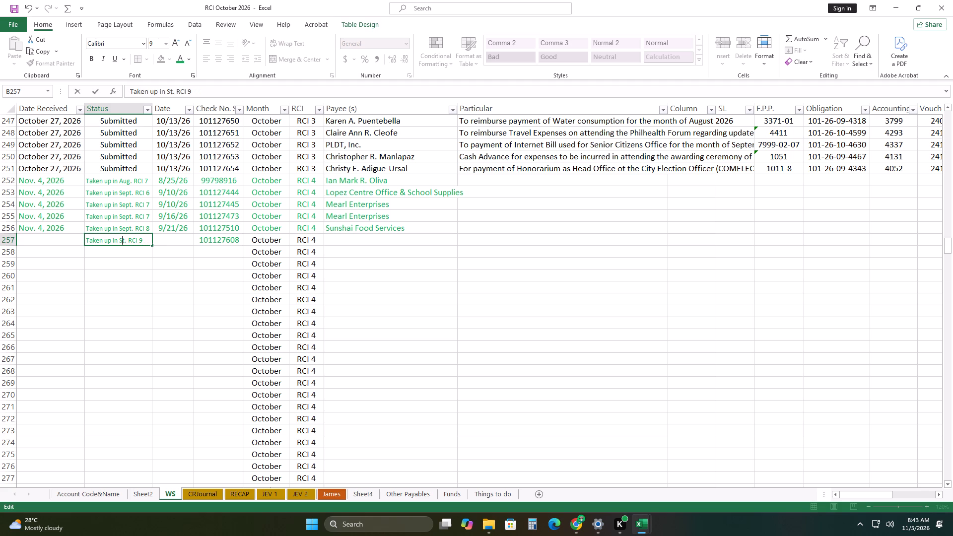
{"action": "key", "text": "BackSpace"}
{"action": "type", "text": "Oct"}
{"action": "key", "text": "BackSpace"}
{"action": "key", "text": "Right"}
{"action": "key", "text": "Right"}
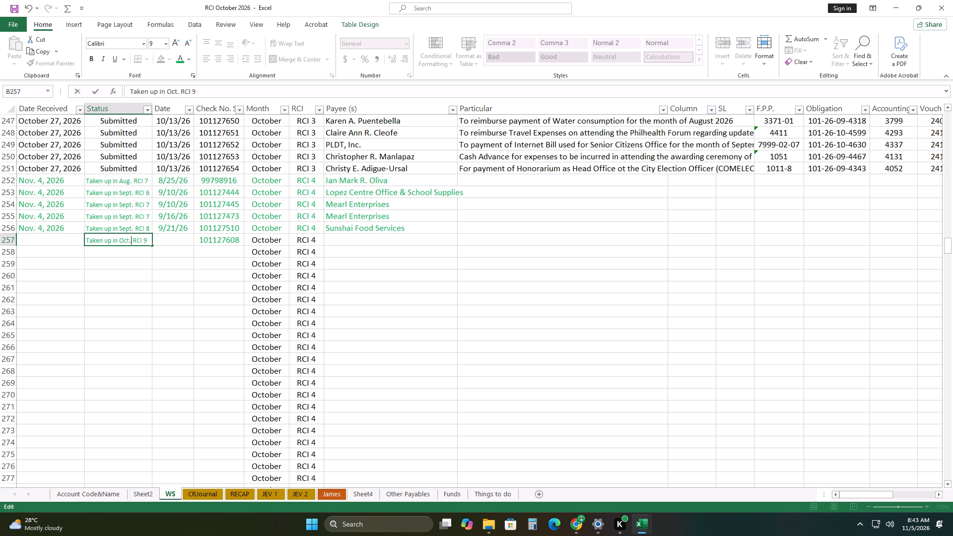
{"action": "key", "text": "Right"}
{"action": "key", "text": "Right"}
{"action": "key", "text": "Right"}
{"action": "key", "text": "Right"}
{"action": "key", "text": "Right"}
{"action": "key", "text": "Right"}
{"action": "key", "text": "BackSpace"}
{"action": "key", "text": "2"}
{"action": "left_click_drag", "start_coordinate": [200, 265], "coordinate": [207, 267]}
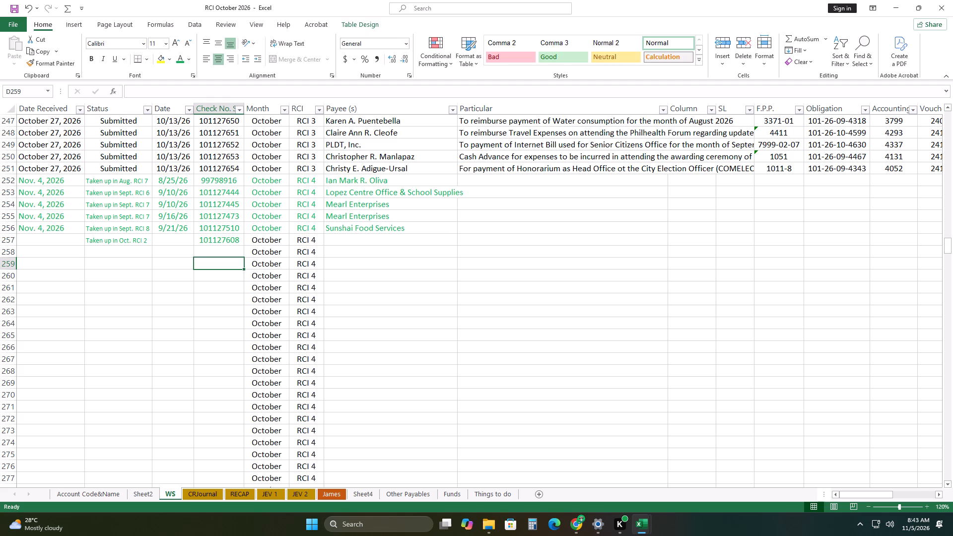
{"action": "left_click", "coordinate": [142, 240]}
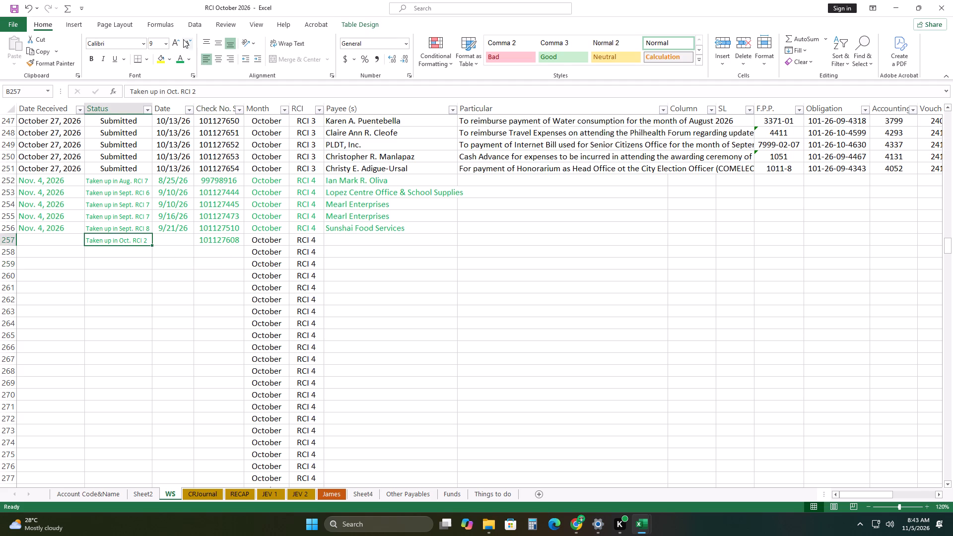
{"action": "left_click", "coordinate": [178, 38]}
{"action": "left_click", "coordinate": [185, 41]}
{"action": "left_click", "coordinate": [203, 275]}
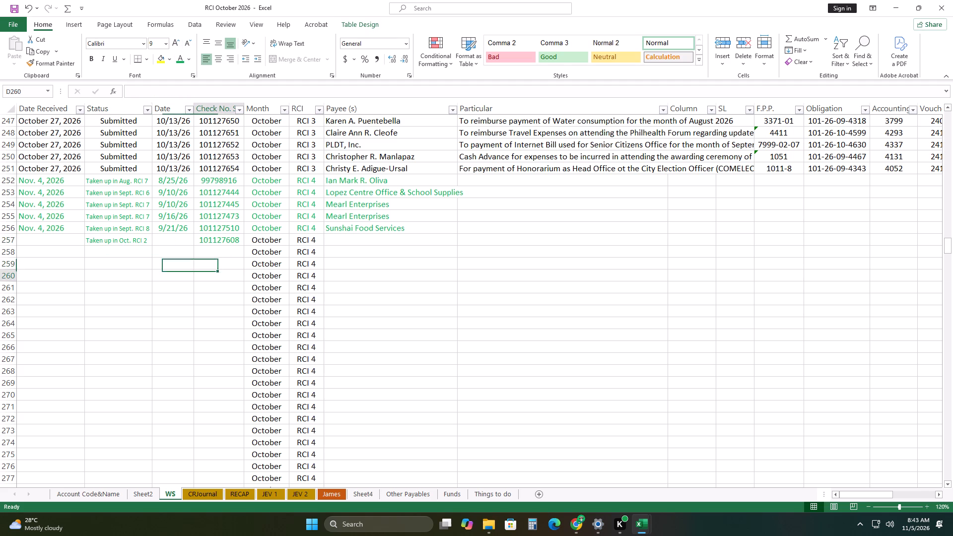
{"action": "right_click", "coordinate": [67, 230]}
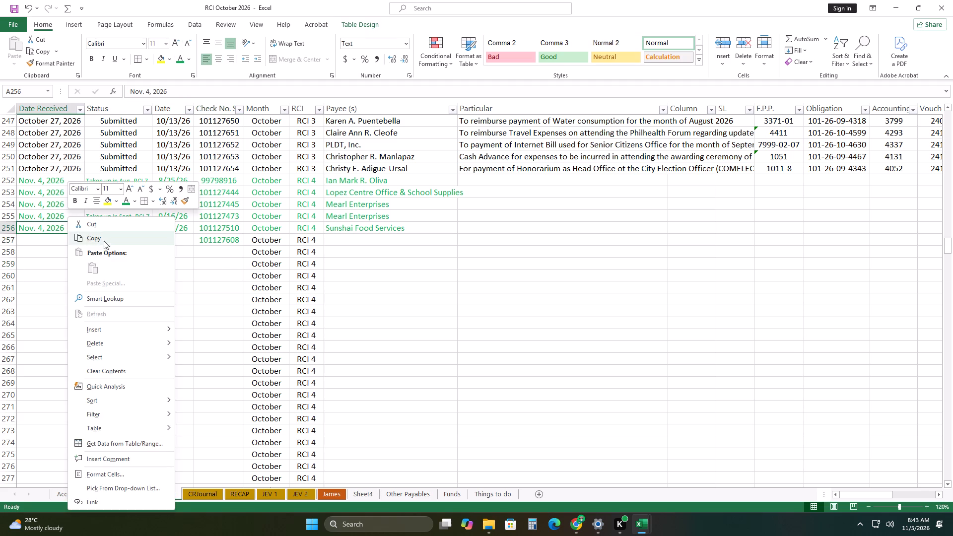
{"action": "left_click", "coordinate": [105, 239]}
{"action": "right_click", "coordinate": [63, 244]}
{"action": "left_click", "coordinate": [88, 268]}
{"action": "left_click_drag", "start_coordinate": [60, 299], "coordinate": [68, 301]}
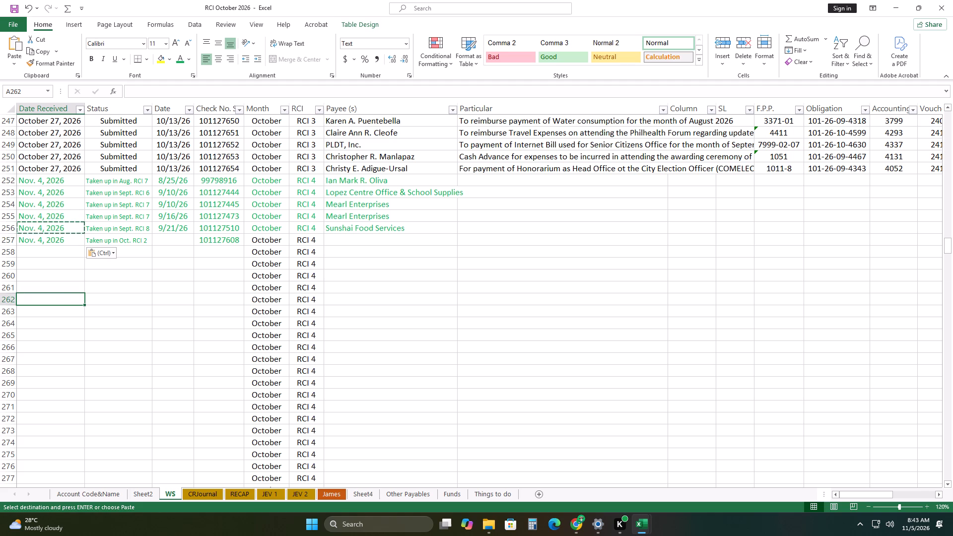
Fill the check date from row 256 into row 257 and change it to 10/13/2026.
{"action": "left_click", "coordinate": [171, 227]}
{"action": "left_click_drag", "start_coordinate": [194, 234], "coordinate": [195, 244]}
{"action": "double_click", "coordinate": [172, 241]}
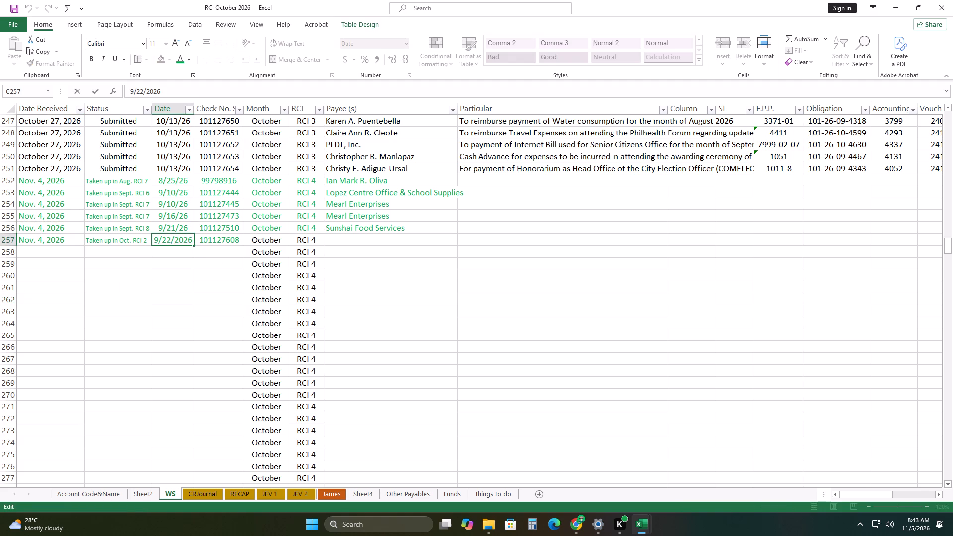
{"action": "left_click", "coordinate": [158, 241]}
{"action": "key", "text": "BackSpace"}
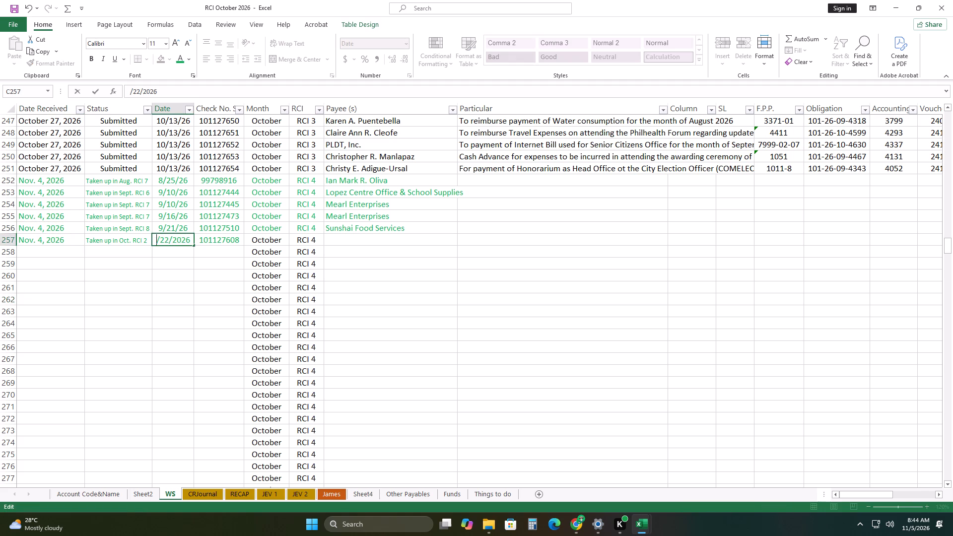
{"action": "type", "text": "10"}
{"action": "key", "text": "Right"}
{"action": "key", "text": "Right"}
{"action": "key", "text": "Right"}
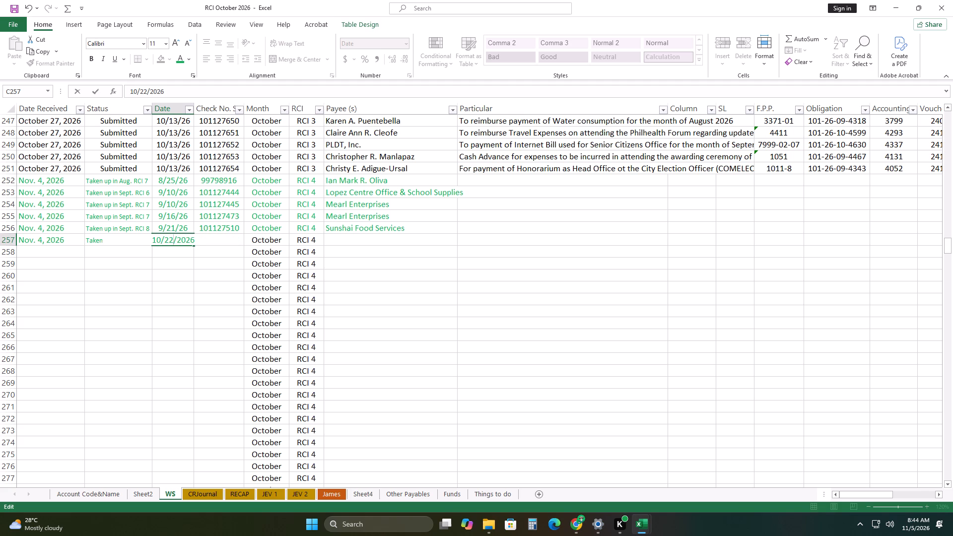
{"action": "key", "text": "BackSpace"}
{"action": "key", "text": "BackSpace"}
{"action": "type", "text": "13"}
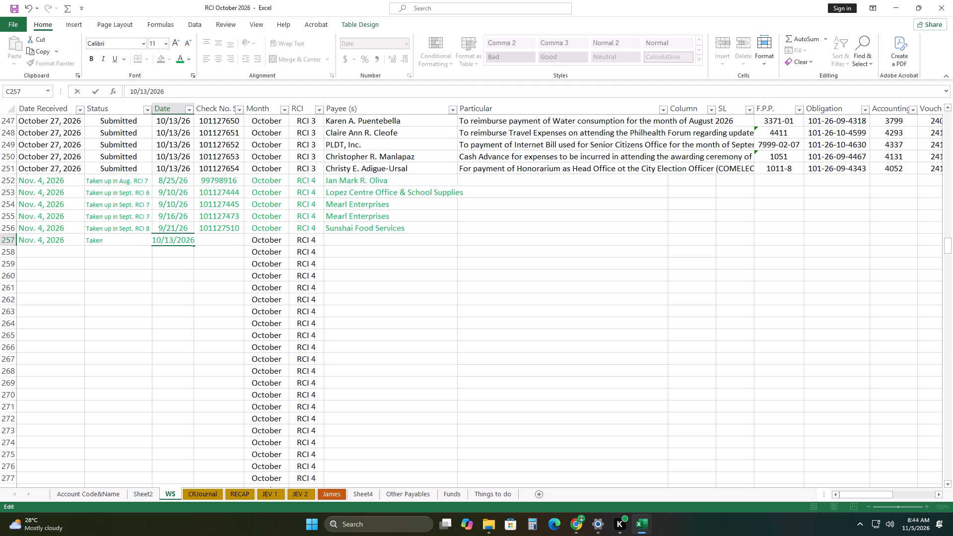
{"action": "left_click", "coordinate": [190, 295]}
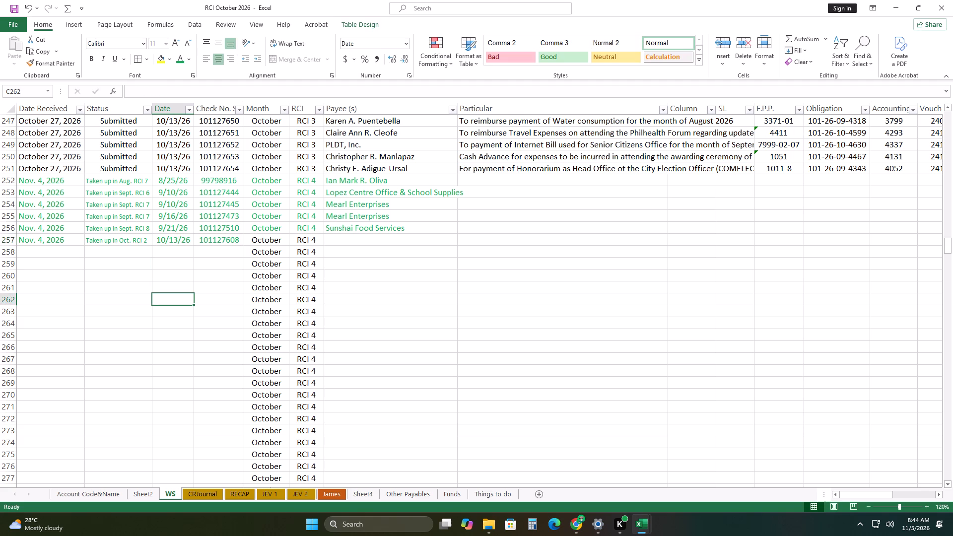
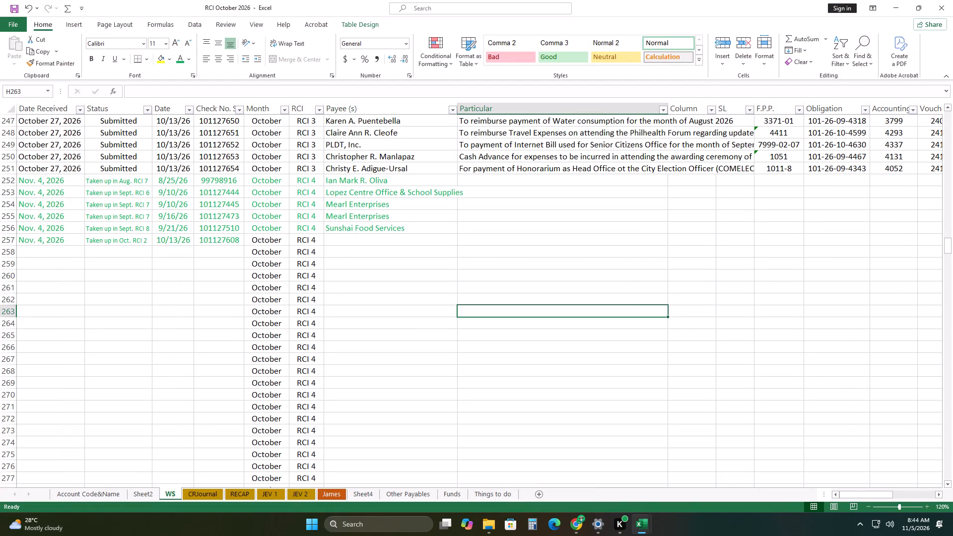
{"action": "left_click", "coordinate": [352, 241]}
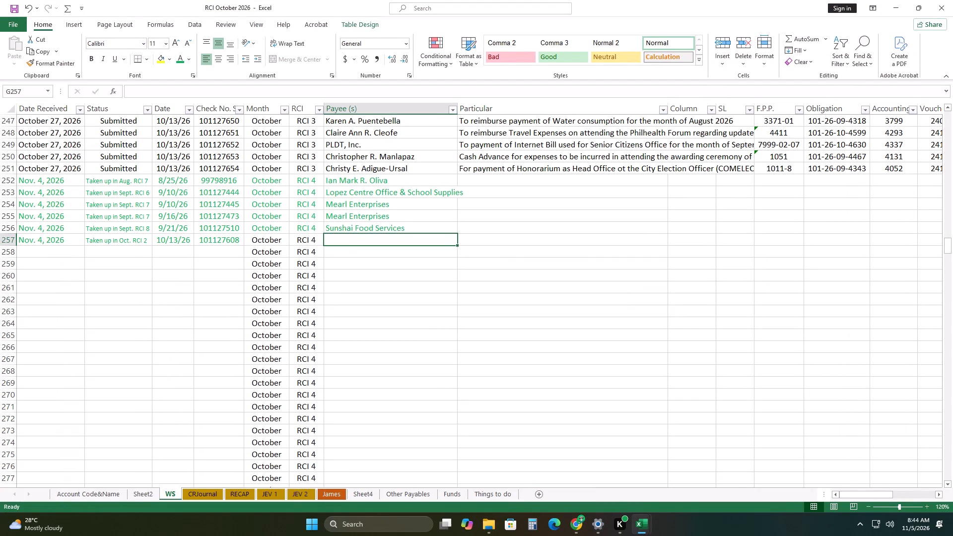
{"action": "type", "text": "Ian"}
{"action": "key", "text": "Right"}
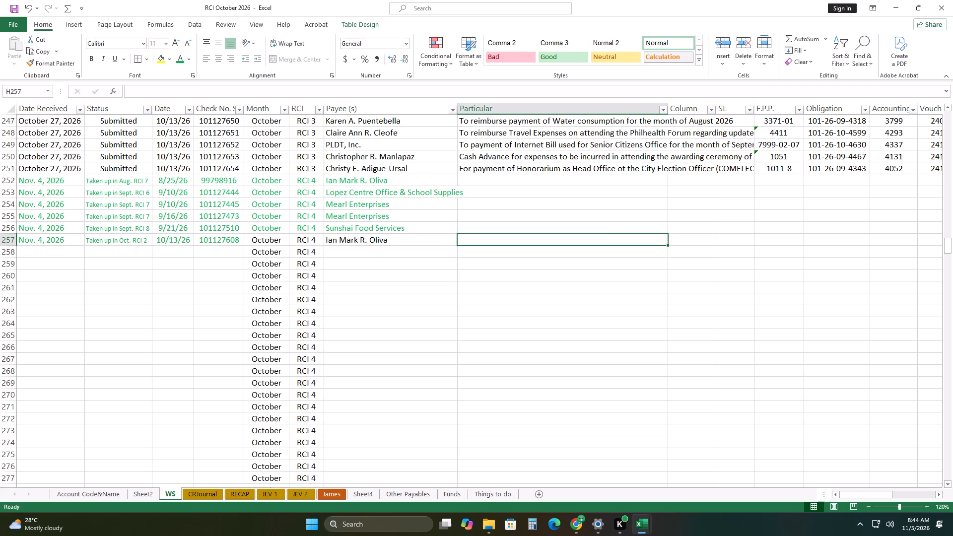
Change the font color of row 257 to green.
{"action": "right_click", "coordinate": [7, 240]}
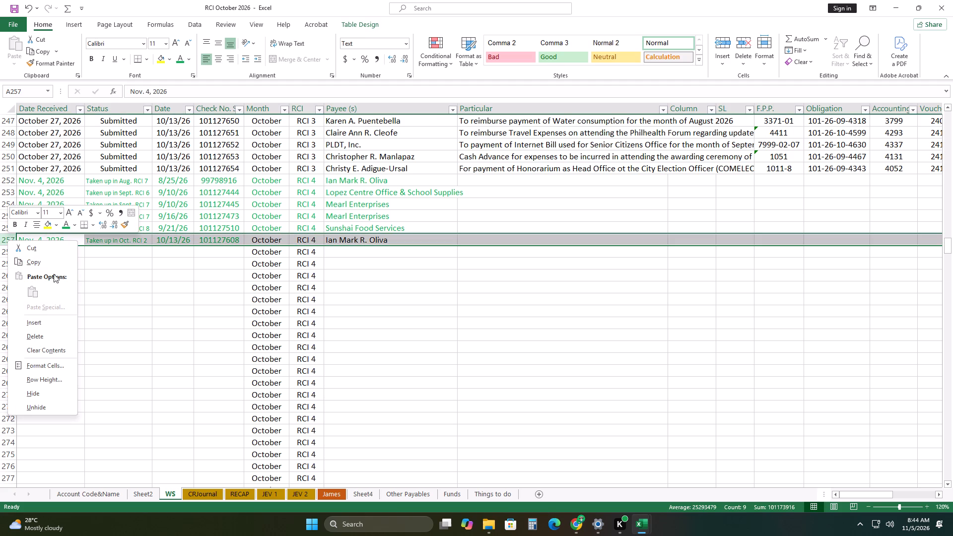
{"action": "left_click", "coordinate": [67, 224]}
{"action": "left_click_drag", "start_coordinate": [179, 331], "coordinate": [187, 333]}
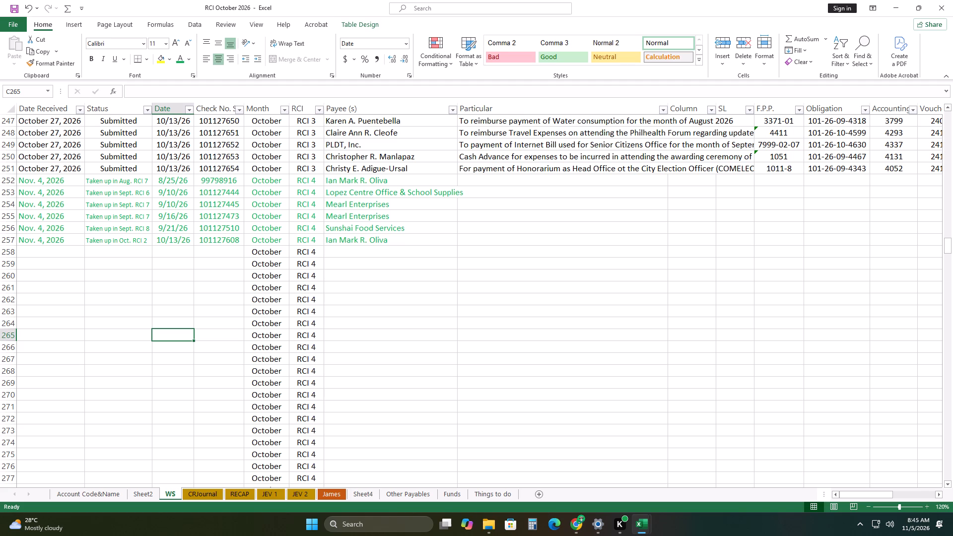
Change the font color of the taken-up voucher entries in rows 252 to 257 to red.
{"action": "scroll", "coordinate": [444, 400], "scroll_direction": "down", "scroll_amount": 3}
{"action": "scroll", "coordinate": [439, 402], "scroll_direction": "up", "scroll_amount": 4}
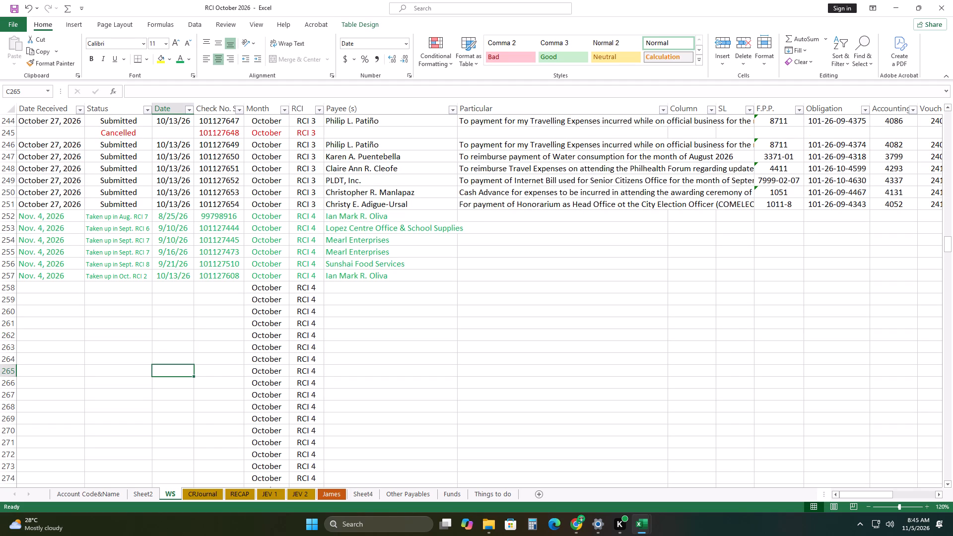
{"action": "left_click_drag", "start_coordinate": [14, 217], "coordinate": [11, 273]}
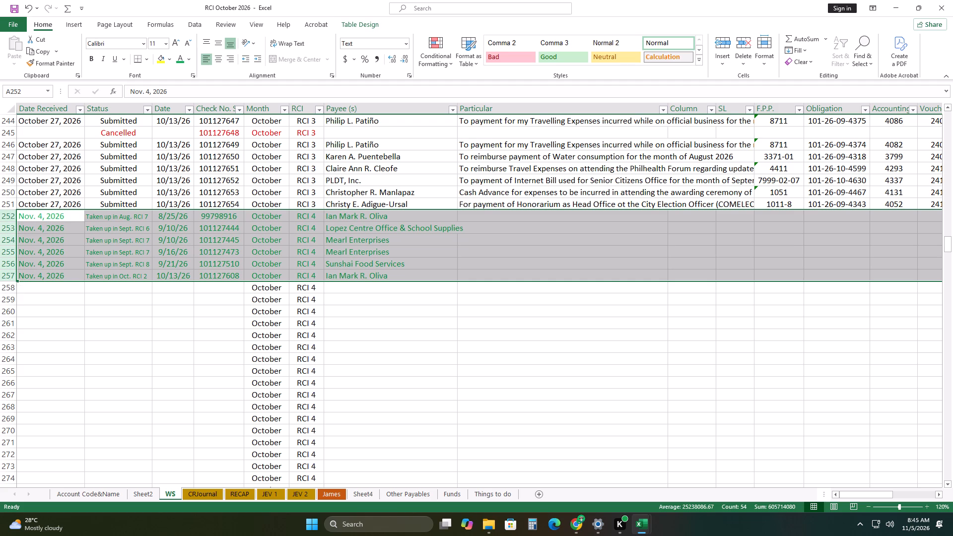
{"action": "right_click", "coordinate": [8, 267]}
{"action": "left_click", "coordinate": [75, 250]}
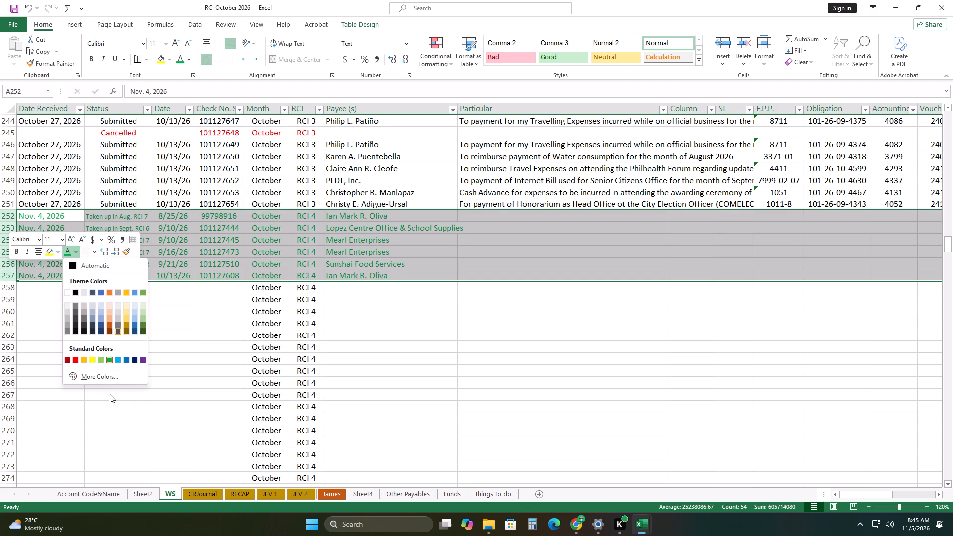
{"action": "left_click", "coordinate": [74, 359]}
{"action": "left_click_drag", "start_coordinate": [177, 367], "coordinate": [193, 373]}
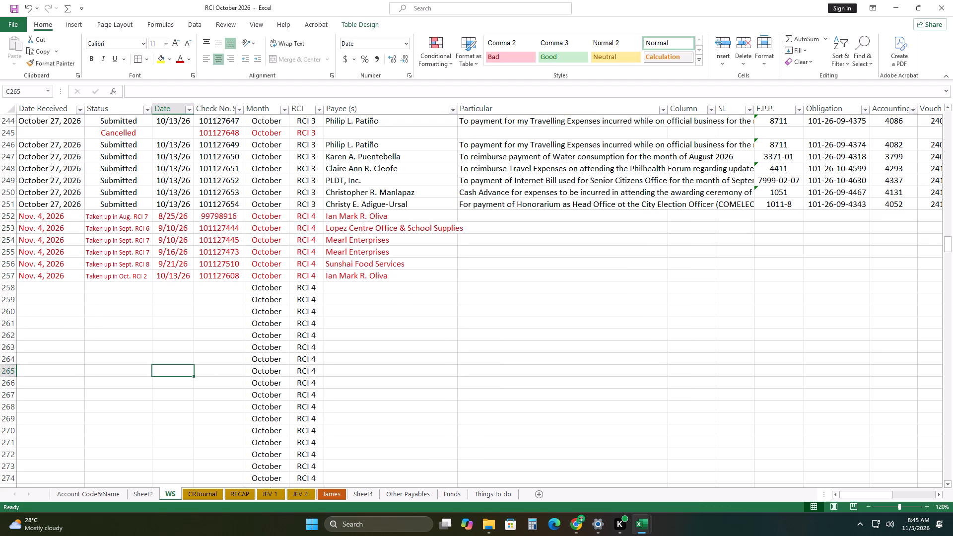
{"action": "scroll", "coordinate": [503, 401], "scroll_direction": "down", "scroll_amount": 4}
{"action": "scroll", "coordinate": [502, 406], "scroll_direction": "up", "scroll_amount": 7}
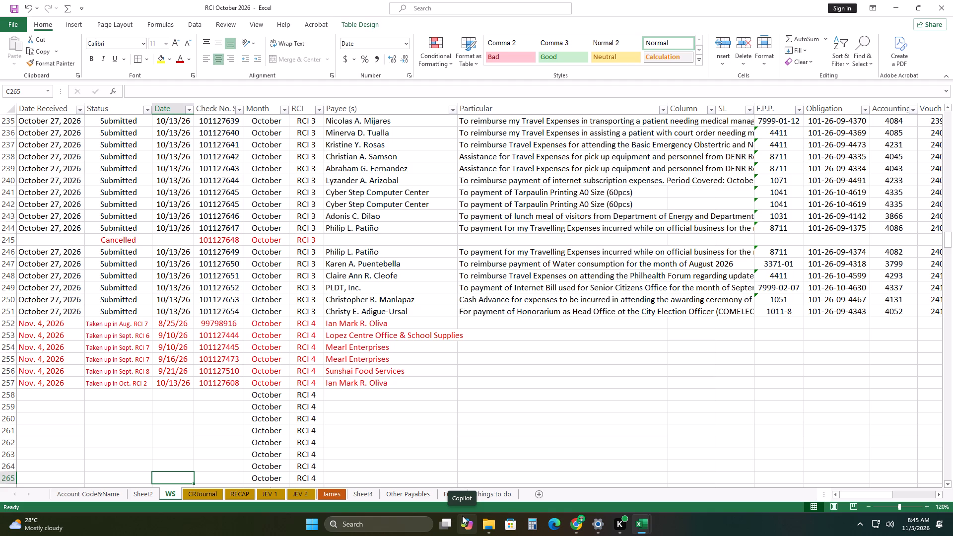
{"action": "scroll", "coordinate": [379, 392], "scroll_direction": "down", "scroll_amount": 1}
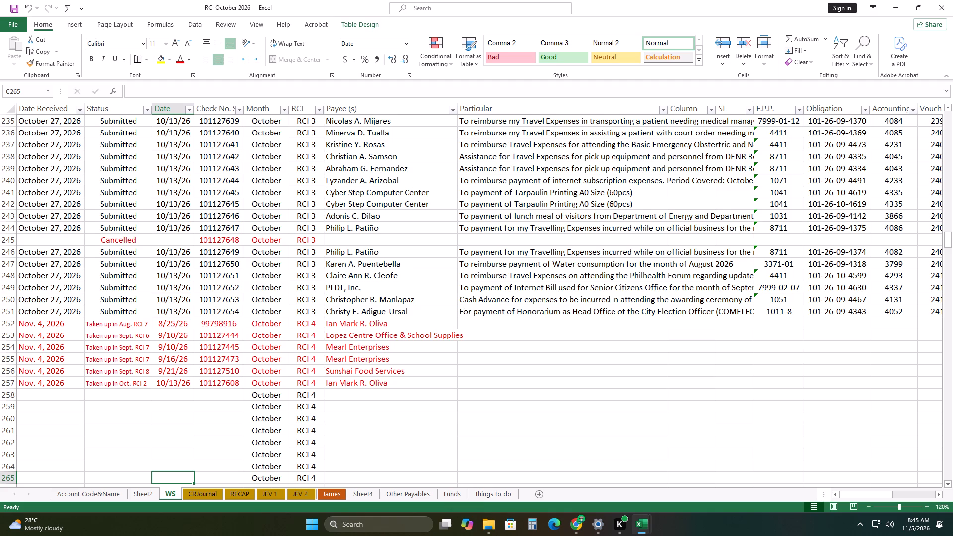
{"action": "scroll", "coordinate": [379, 392], "scroll_direction": "down", "scroll_amount": 2}
{"action": "left_click", "coordinate": [229, 217]}
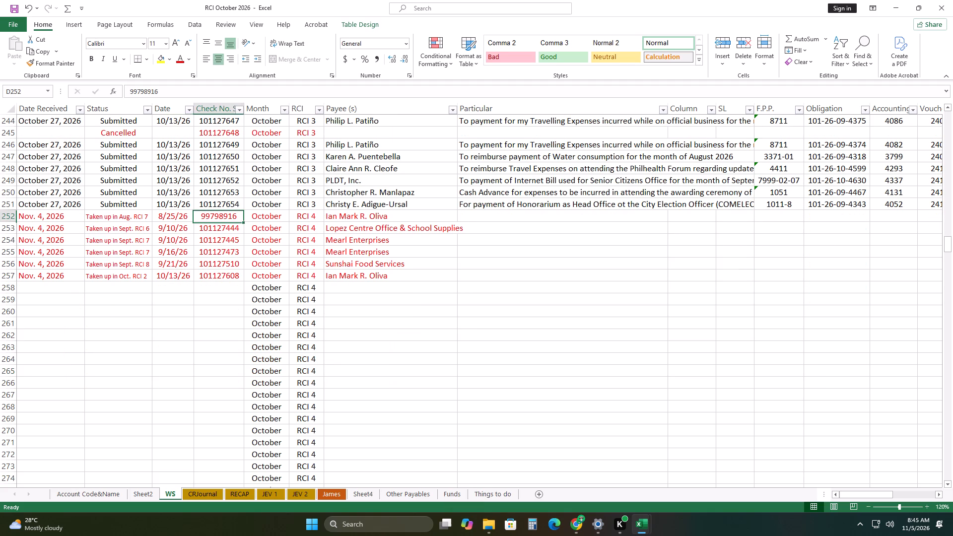
{"action": "left_click", "coordinate": [253, 352]}
{"action": "left_click", "coordinate": [229, 218]}
{"action": "right_click", "coordinate": [229, 218]}
{"action": "left_click", "coordinate": [266, 238]}
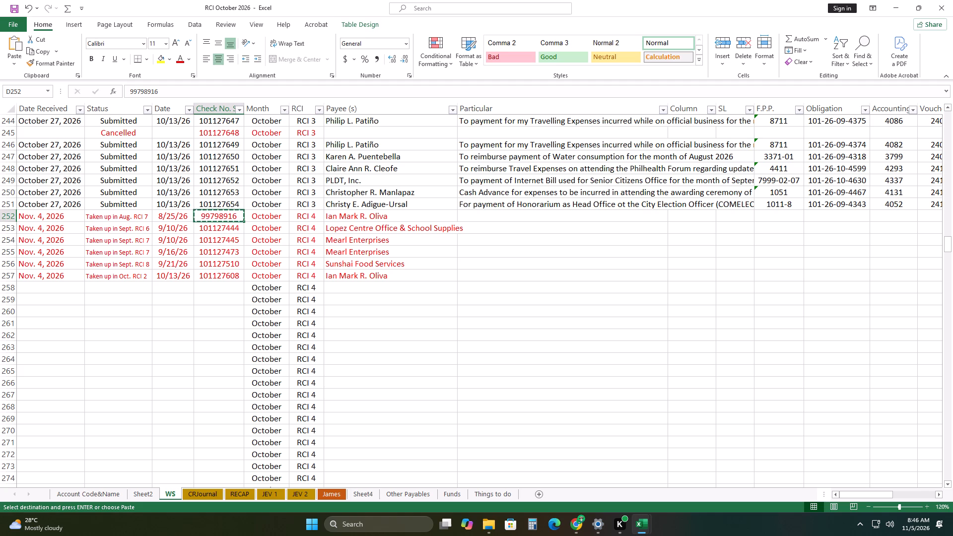
{"action": "left_click", "coordinate": [646, 524]}
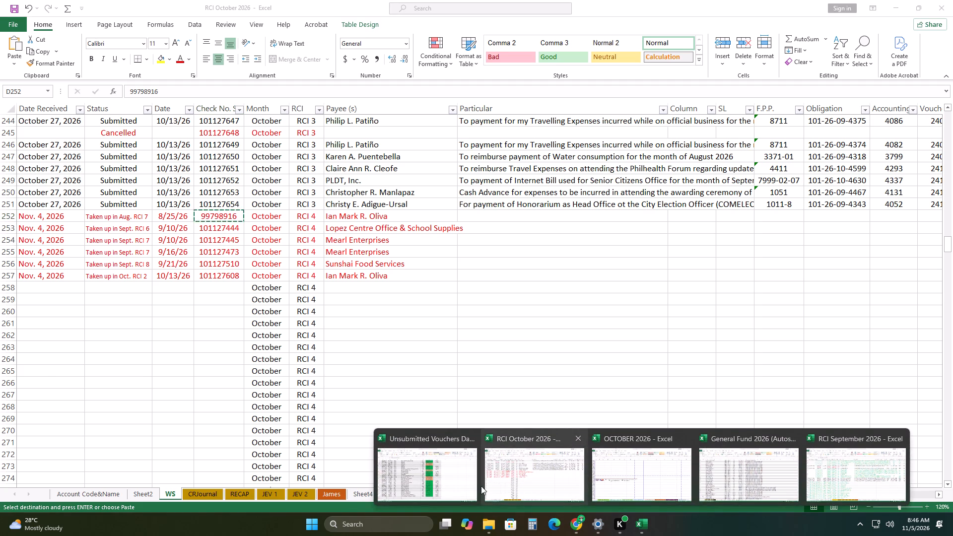
{"action": "left_click", "coordinate": [432, 487]}
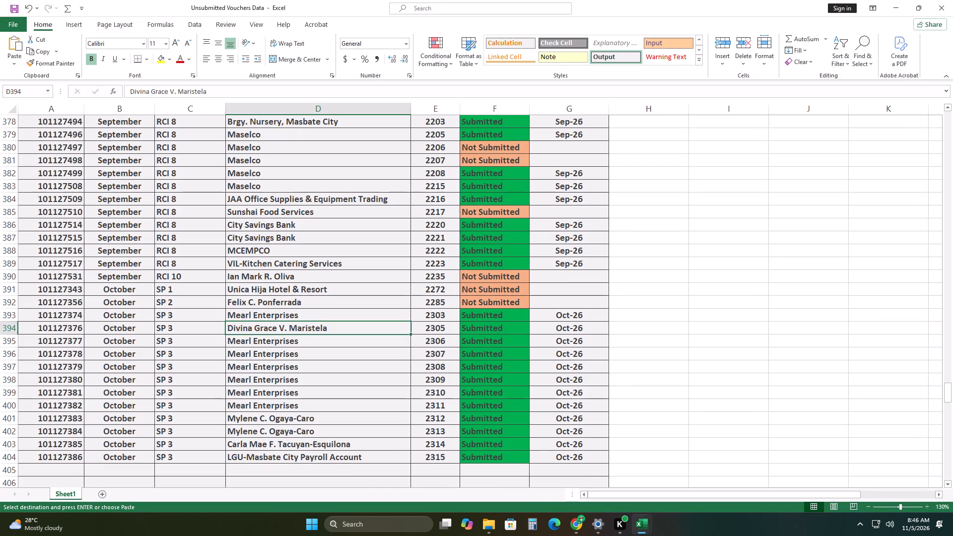
{"action": "key", "text": "ctrl+f"}
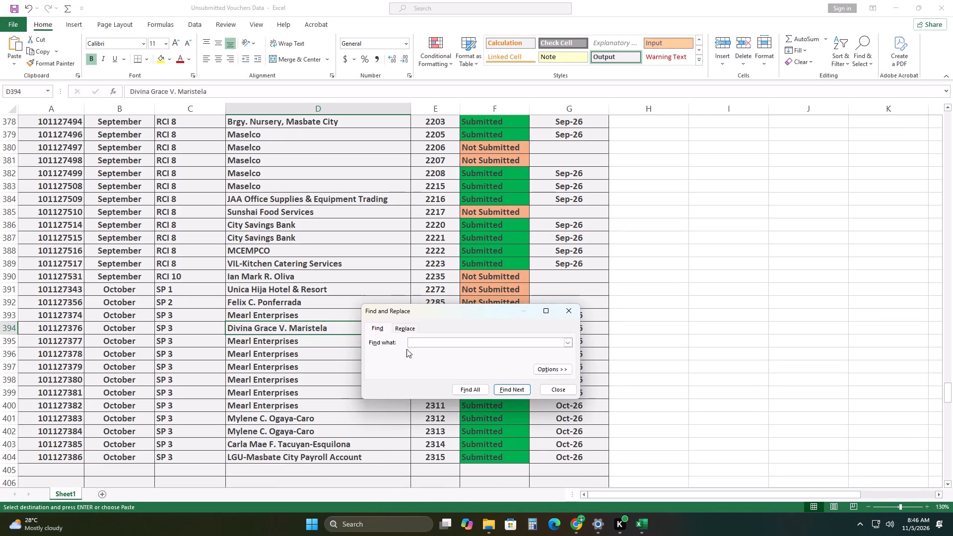
{"action": "right_click", "coordinate": [421, 343]}
{"action": "left_click", "coordinate": [455, 375]}
{"action": "left_click", "coordinate": [75, 112]}
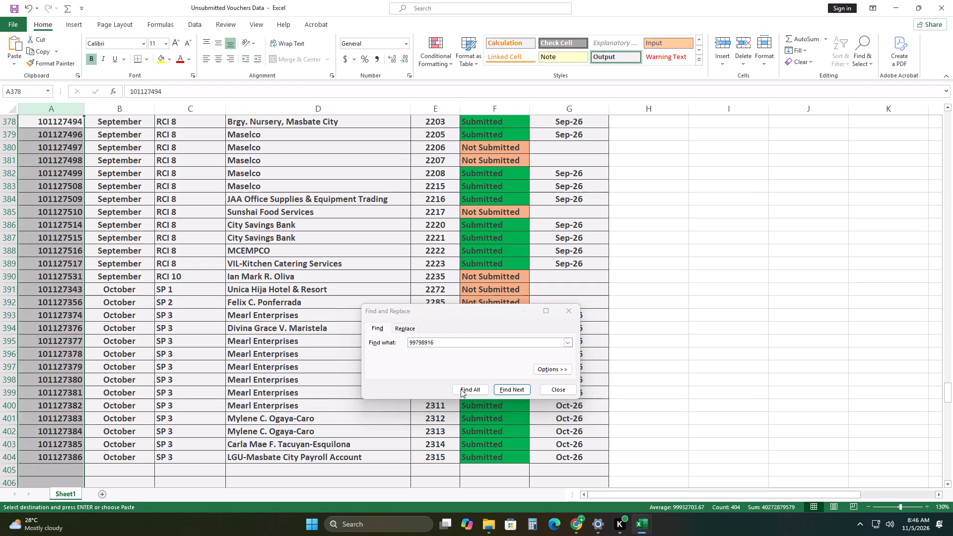
{"action": "left_click", "coordinate": [465, 389]}
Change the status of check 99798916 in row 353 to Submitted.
{"action": "scroll", "coordinate": [220, 316], "scroll_direction": "up", "scroll_amount": 2}
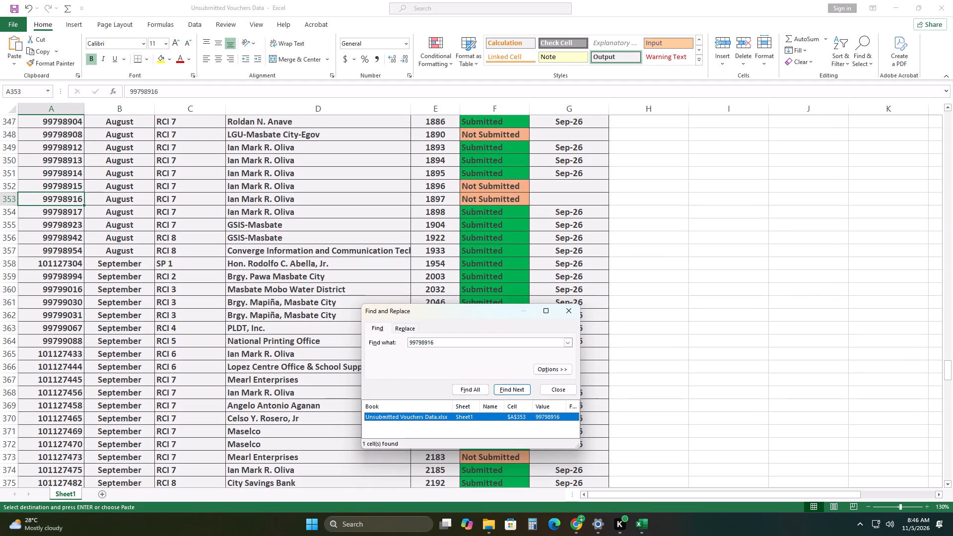
{"action": "left_click", "coordinate": [8, 199]}
{"action": "left_click", "coordinate": [510, 197]}
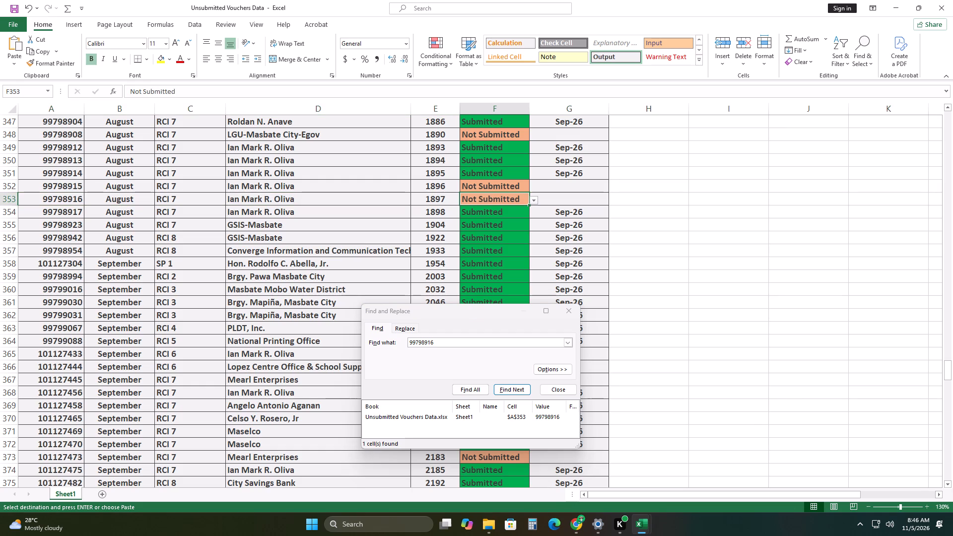
{"action": "left_click", "coordinate": [535, 203]}
{"action": "left_click", "coordinate": [490, 210]}
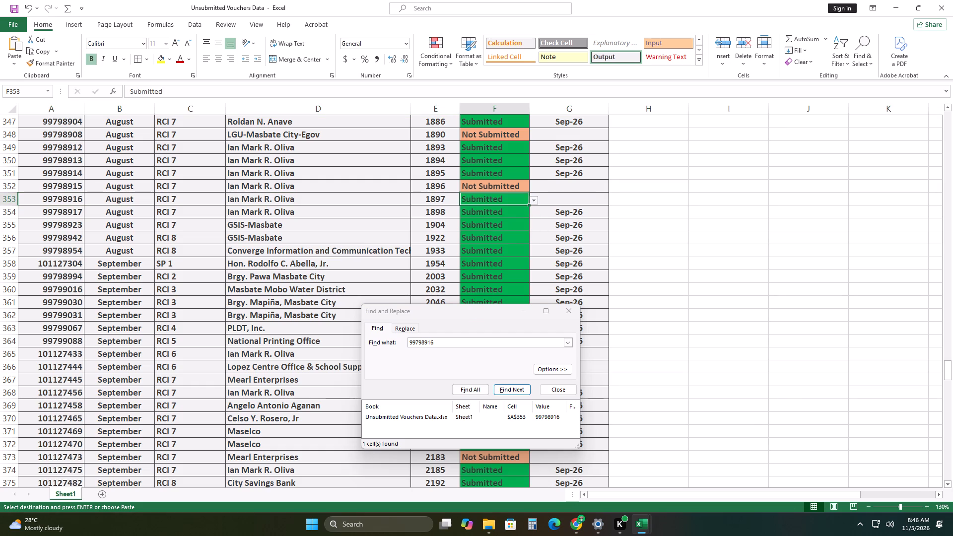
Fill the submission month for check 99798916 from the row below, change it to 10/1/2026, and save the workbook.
{"action": "left_click", "coordinate": [570, 211]}
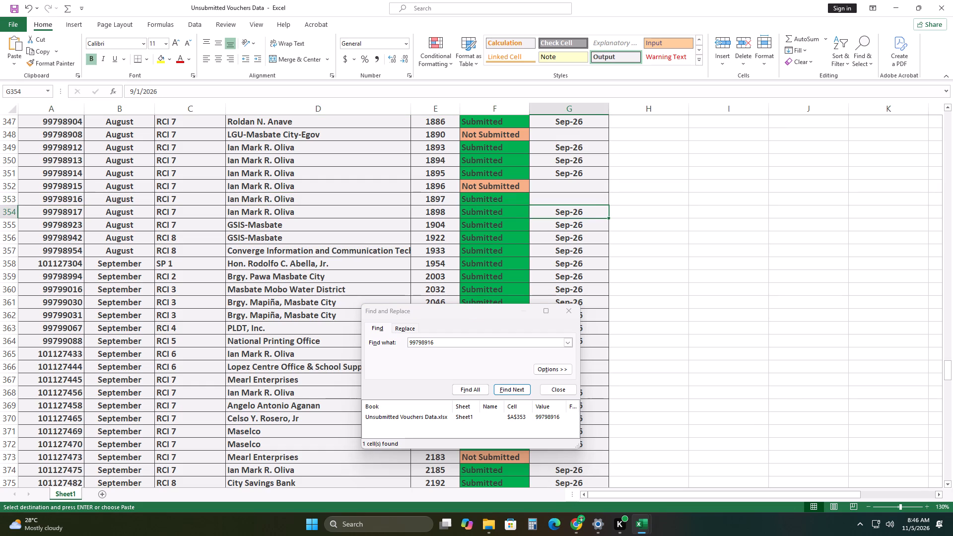
{"action": "left_click_drag", "start_coordinate": [609, 218], "coordinate": [613, 197]}
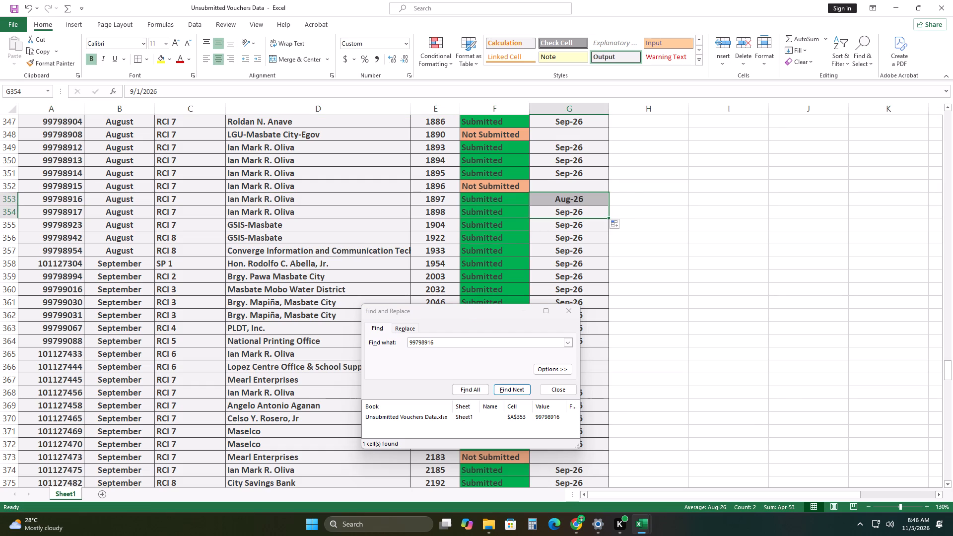
{"action": "double_click", "coordinate": [575, 201]}
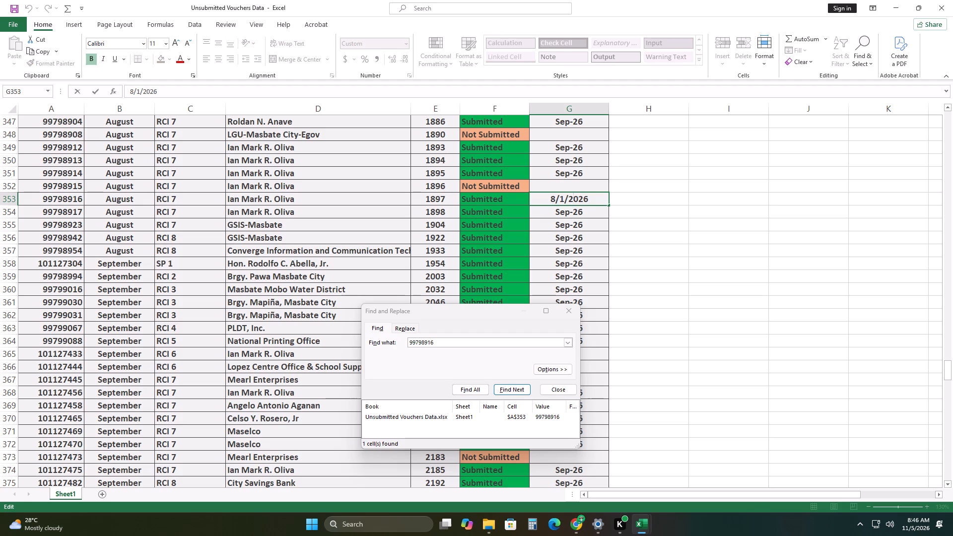
{"action": "left_click", "coordinate": [555, 198]}
{"action": "key", "text": "BackSpace"}
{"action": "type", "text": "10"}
{"action": "left_click", "coordinate": [565, 246]}
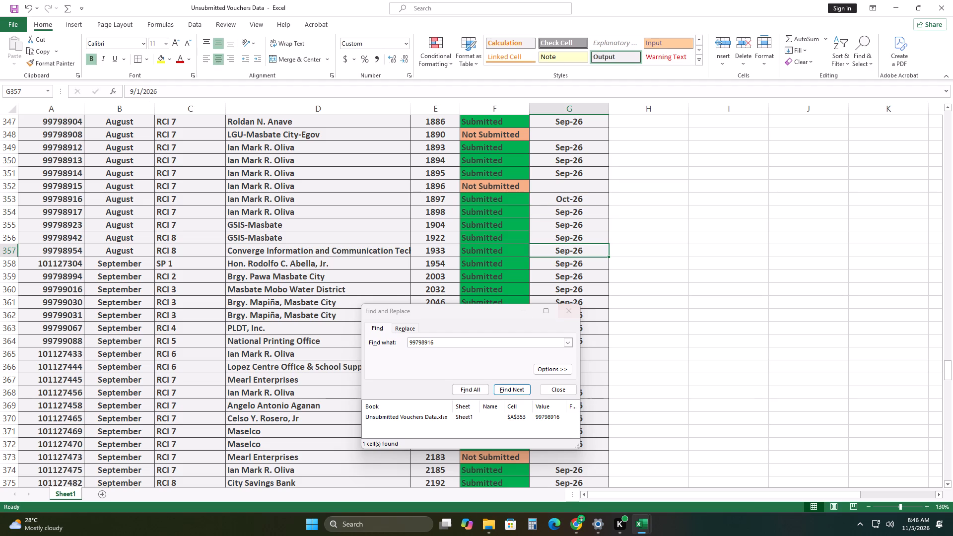
{"action": "left_click", "coordinate": [360, 261]}
{"action": "key", "text": "ctrl+s"}
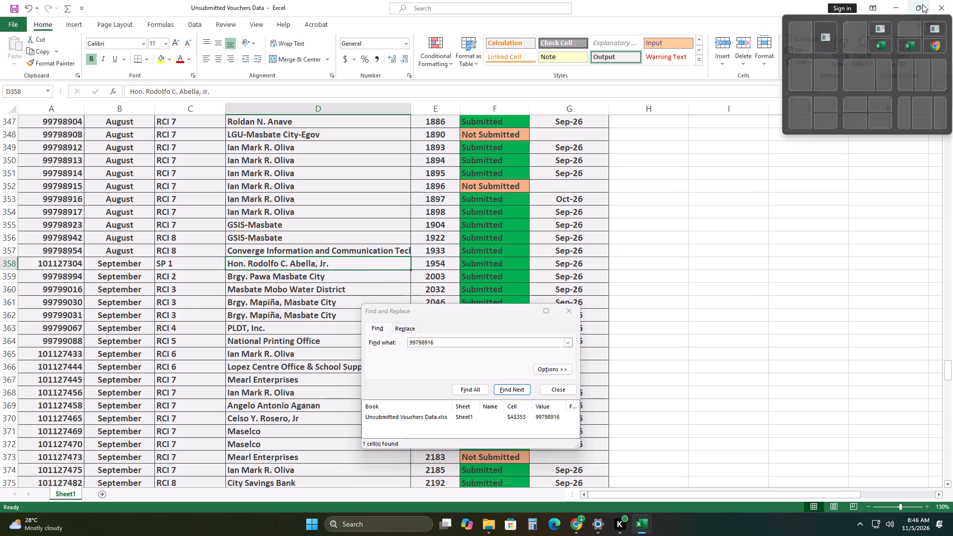
Arrange the Unsubmitted Vouchers Data and RCI October 2026 workbooks side by side.
{"action": "left_click", "coordinate": [800, 85]}
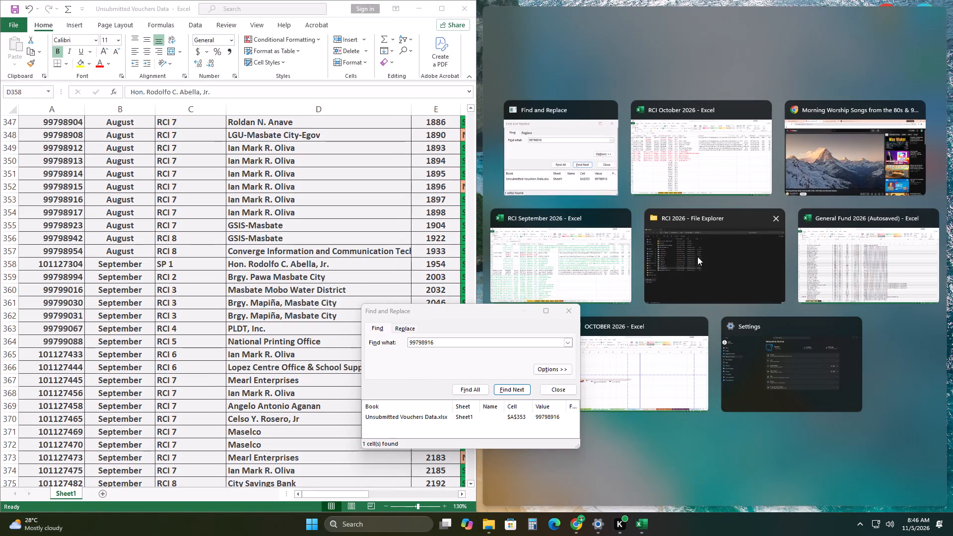
{"action": "left_click", "coordinate": [640, 521]}
{"action": "left_click", "coordinate": [538, 483]}
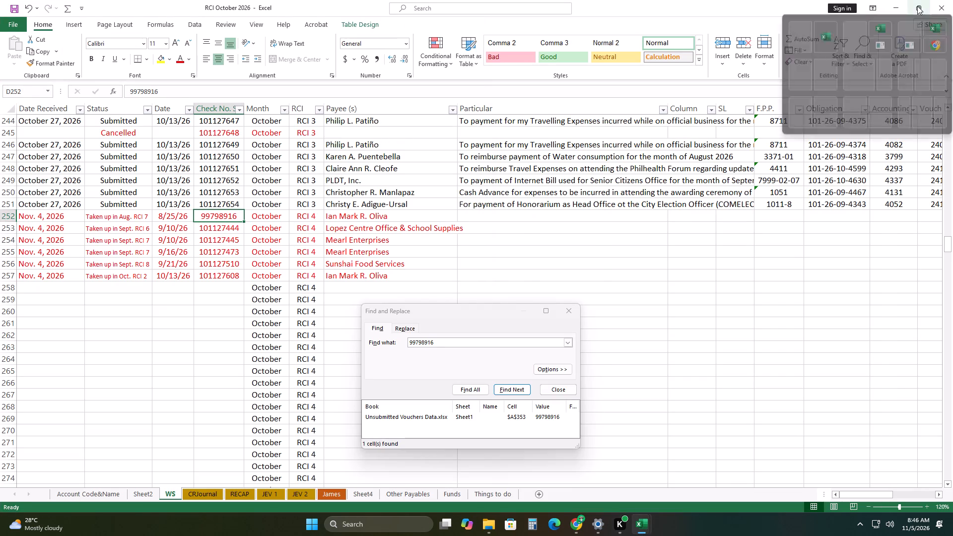
{"action": "left_click", "coordinate": [825, 86]}
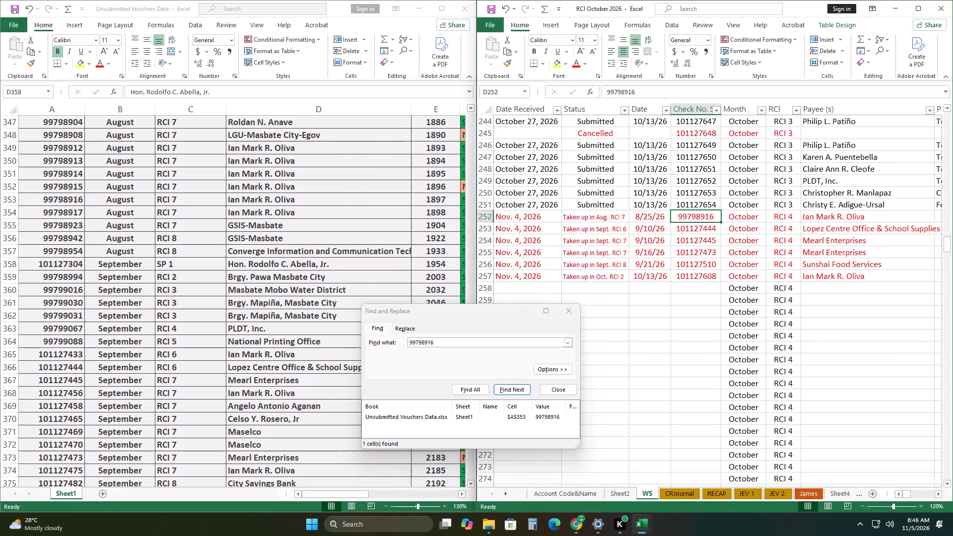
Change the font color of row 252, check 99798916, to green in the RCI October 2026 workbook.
{"action": "left_click", "coordinate": [679, 302]}
{"action": "left_click", "coordinate": [487, 216]}
{"action": "right_click", "coordinate": [487, 216]}
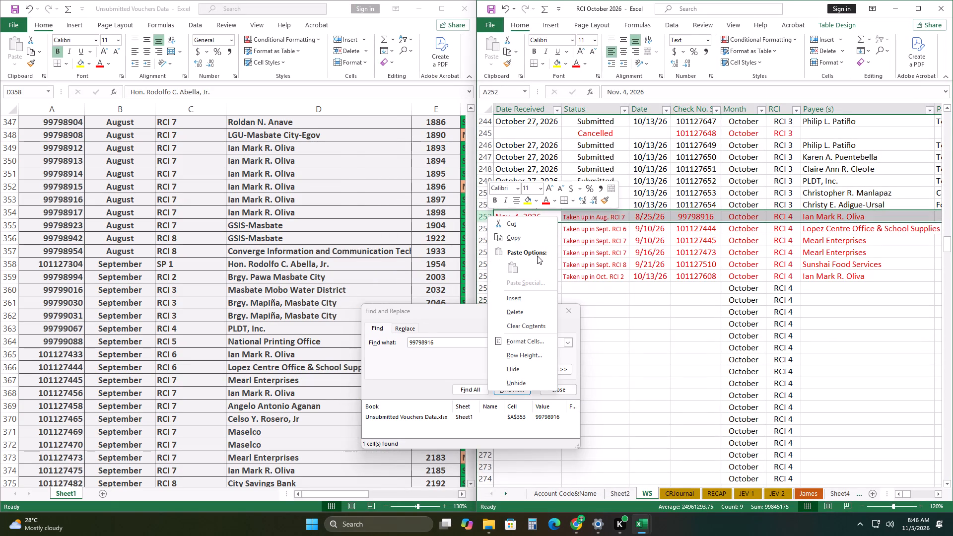
{"action": "left_click", "coordinate": [554, 202]}
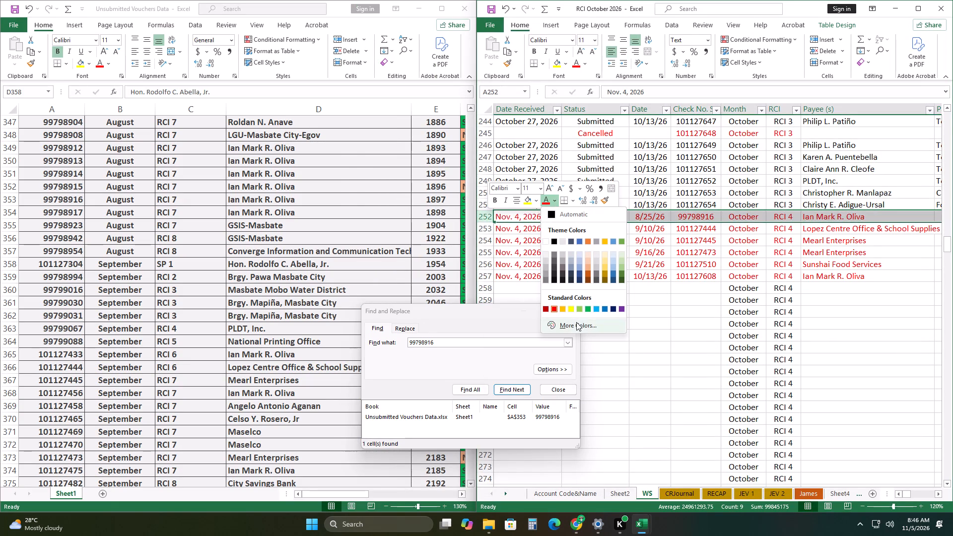
{"action": "left_click", "coordinate": [588, 308]}
{"action": "left_click", "coordinate": [693, 350]}
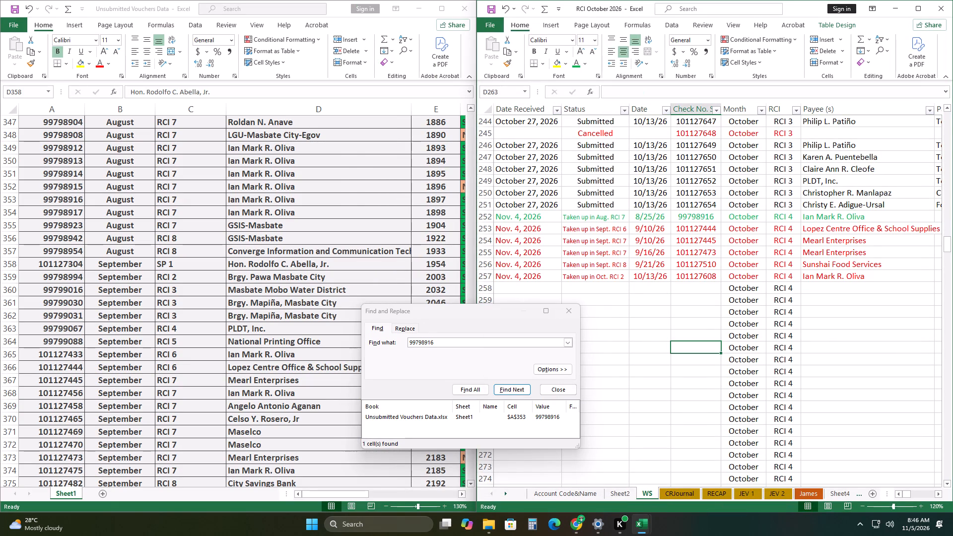
{"action": "left_click", "coordinate": [694, 229]}
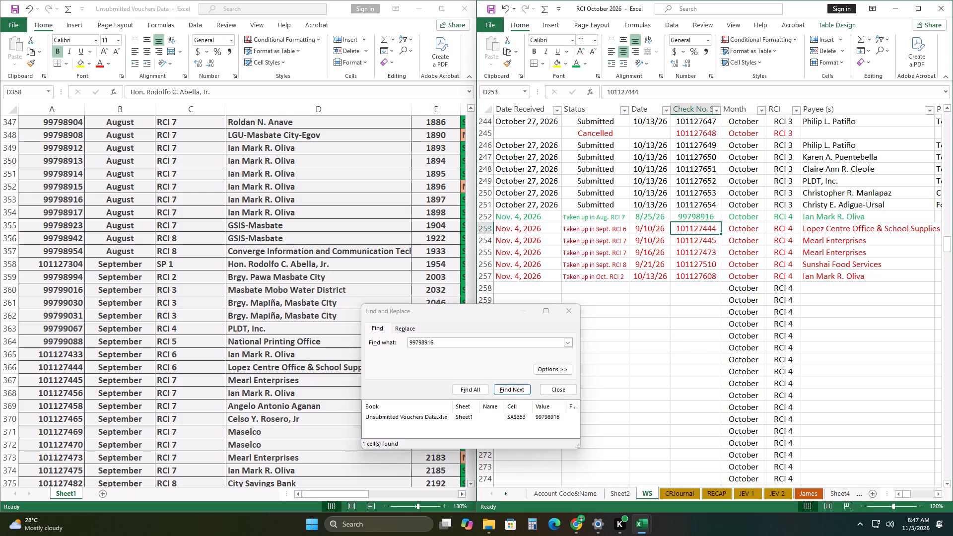
{"action": "right_click", "coordinate": [693, 229]}
{"action": "left_click", "coordinate": [733, 235]}
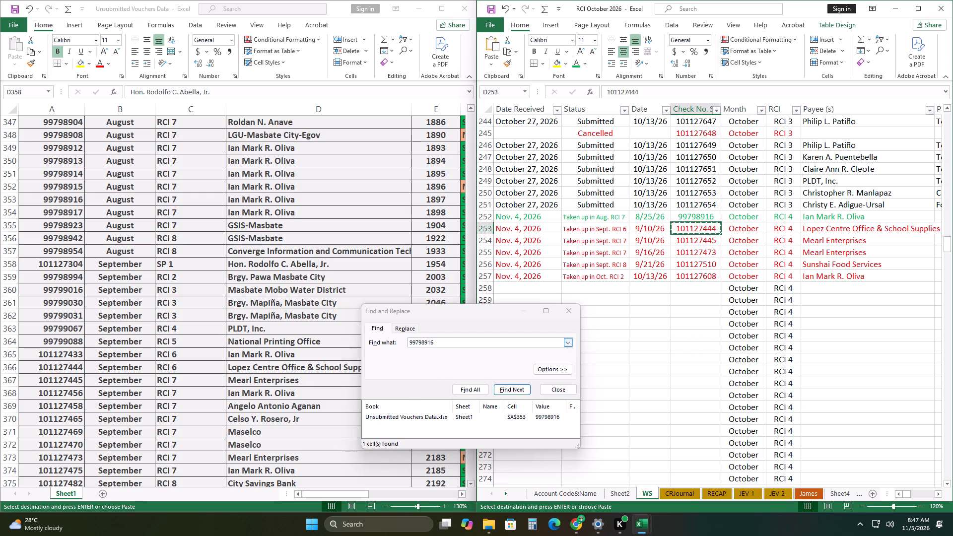
{"action": "double_click", "coordinate": [446, 341]}
{"action": "right_click", "coordinate": [446, 340]}
{"action": "left_click", "coordinate": [476, 369]}
{"action": "left_click", "coordinate": [179, 313]}
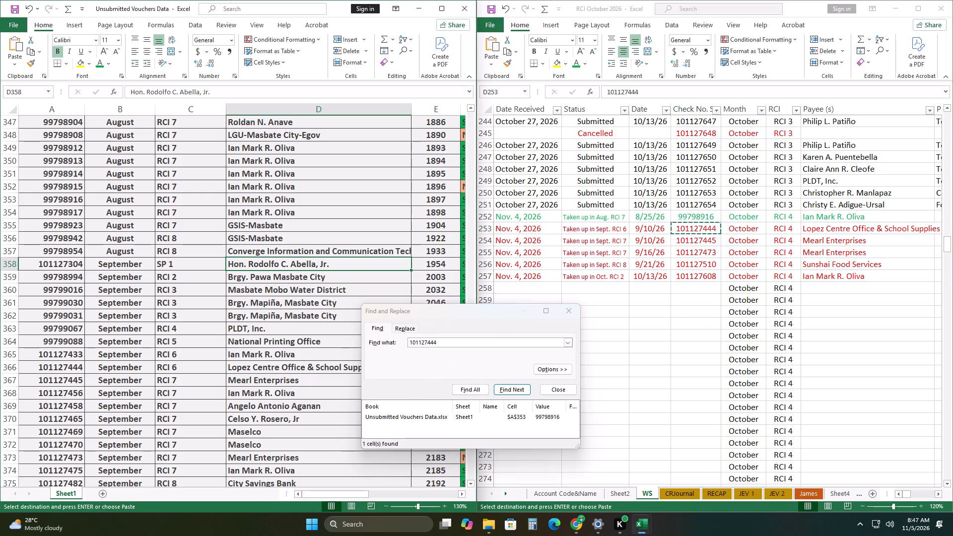
{"action": "left_click", "coordinate": [69, 112]}
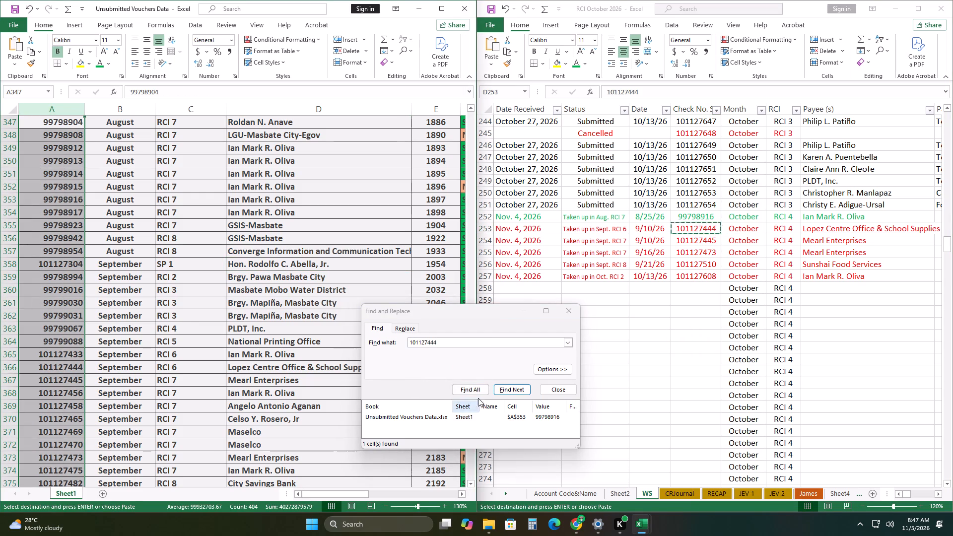
{"action": "left_click", "coordinate": [476, 390]}
{"action": "scroll", "coordinate": [130, 355], "scroll_direction": "down", "scroll_amount": 4}
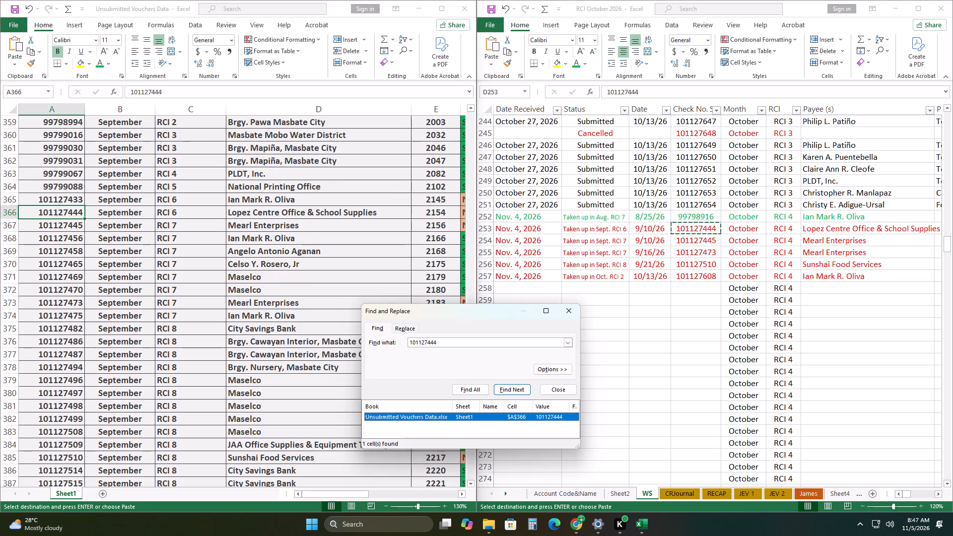
{"action": "left_click", "coordinate": [9, 212]}
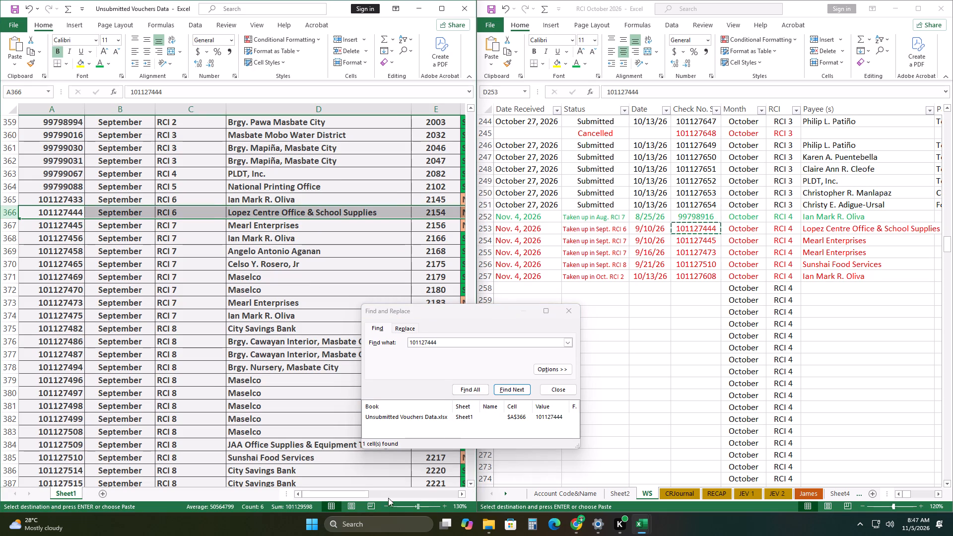
{"action": "left_click_drag", "start_coordinate": [356, 494], "coordinate": [388, 485]}
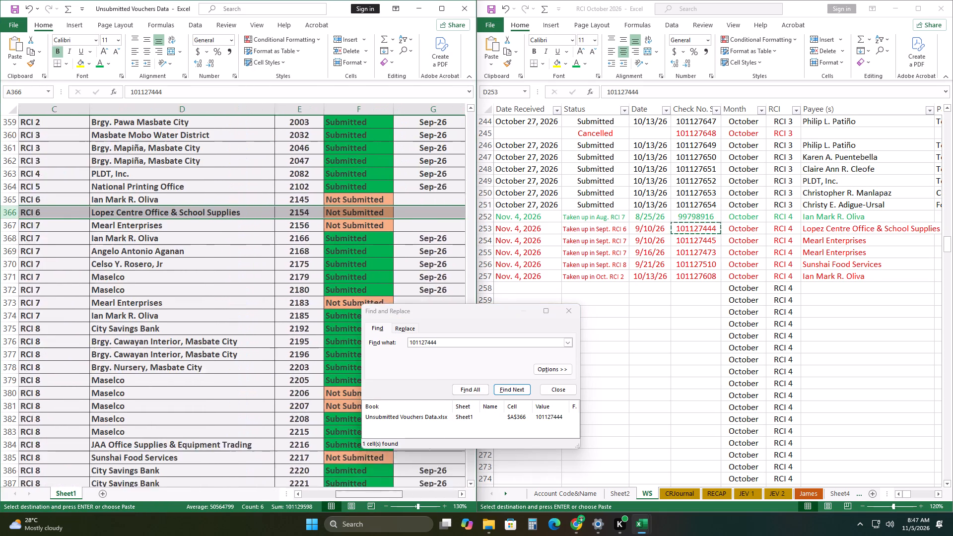
{"action": "left_click", "coordinate": [309, 213]}
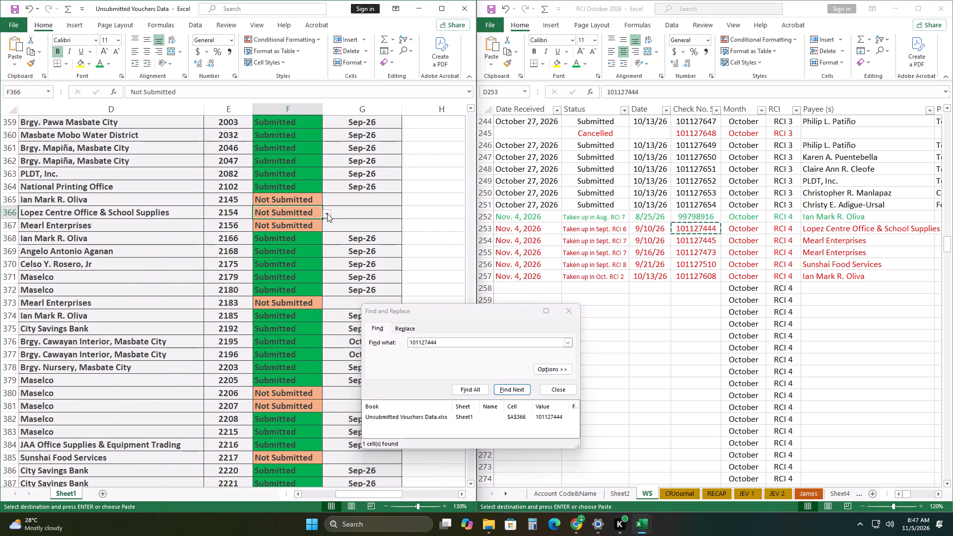
{"action": "left_click", "coordinate": [327, 213]}
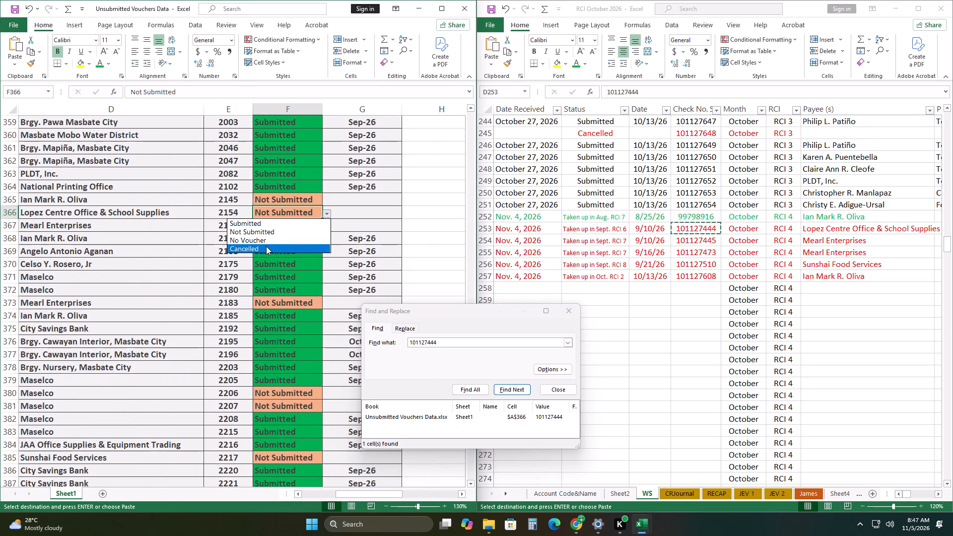
{"action": "left_click", "coordinate": [263, 232]}
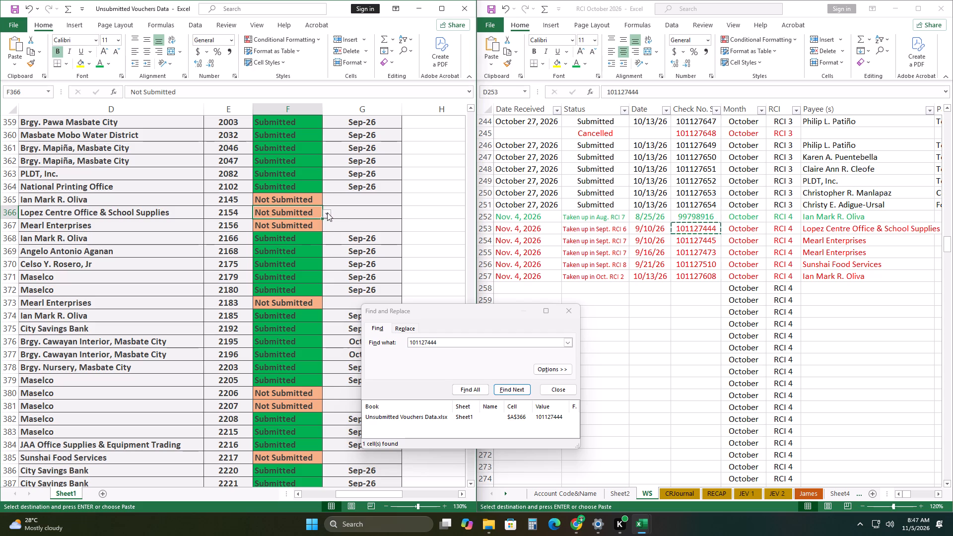
{"action": "left_click", "coordinate": [327, 212]}
{"action": "left_click", "coordinate": [303, 225]}
{"action": "left_click", "coordinate": [370, 189]}
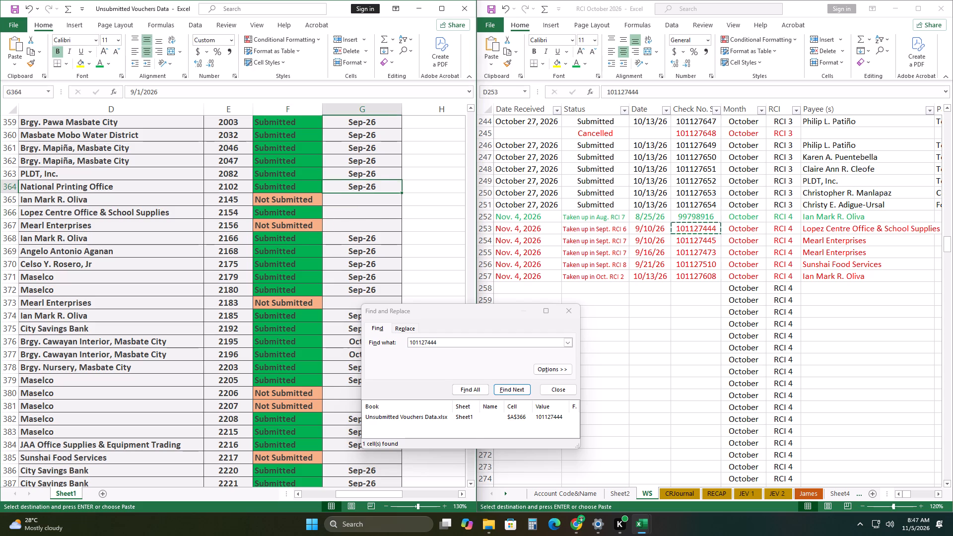
{"action": "right_click", "coordinate": [370, 189]}
{"action": "left_click", "coordinate": [409, 211]}
{"action": "left_click", "coordinate": [351, 214]}
{"action": "right_click", "coordinate": [351, 213]}
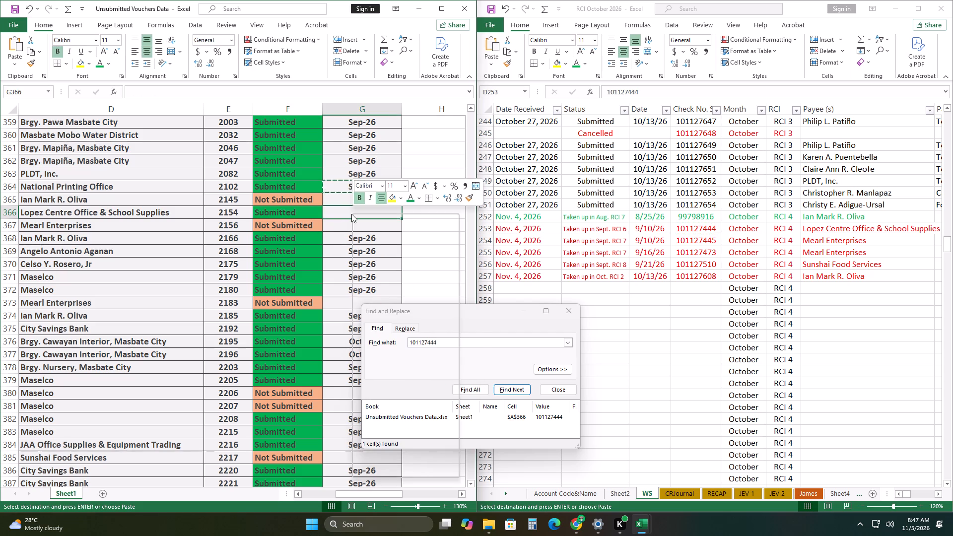
{"action": "left_click", "coordinate": [379, 266]}
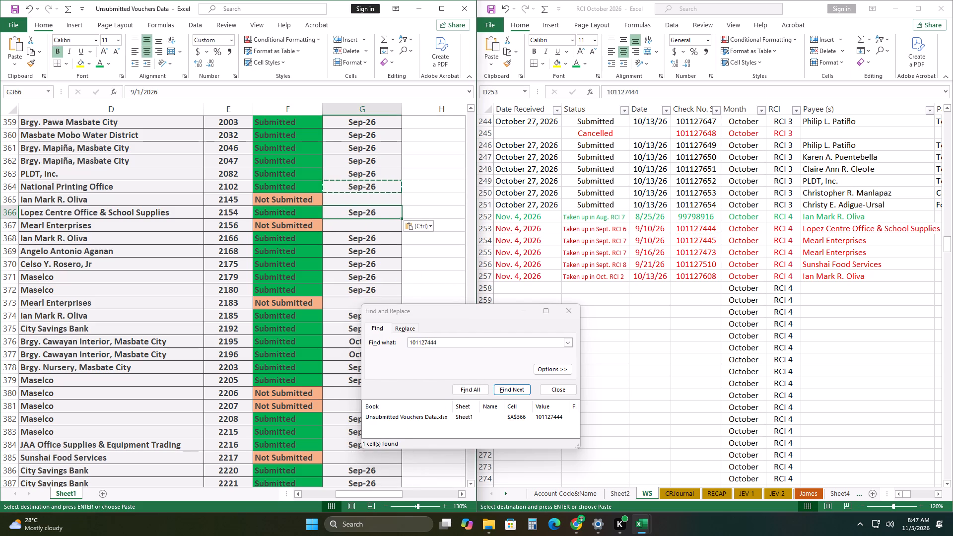
{"action": "double_click", "coordinate": [359, 212]}
{"action": "left_click", "coordinate": [347, 211]}
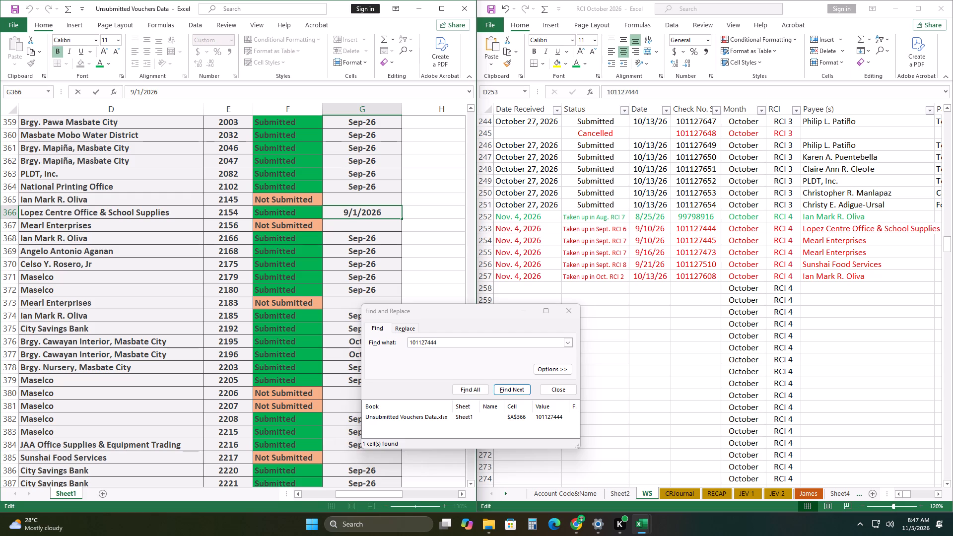
{"action": "key", "text": "BackSpace"}
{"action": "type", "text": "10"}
{"action": "left_click", "coordinate": [303, 286]}
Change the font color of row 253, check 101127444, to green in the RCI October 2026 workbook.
{"action": "left_click", "coordinate": [580, 268]}
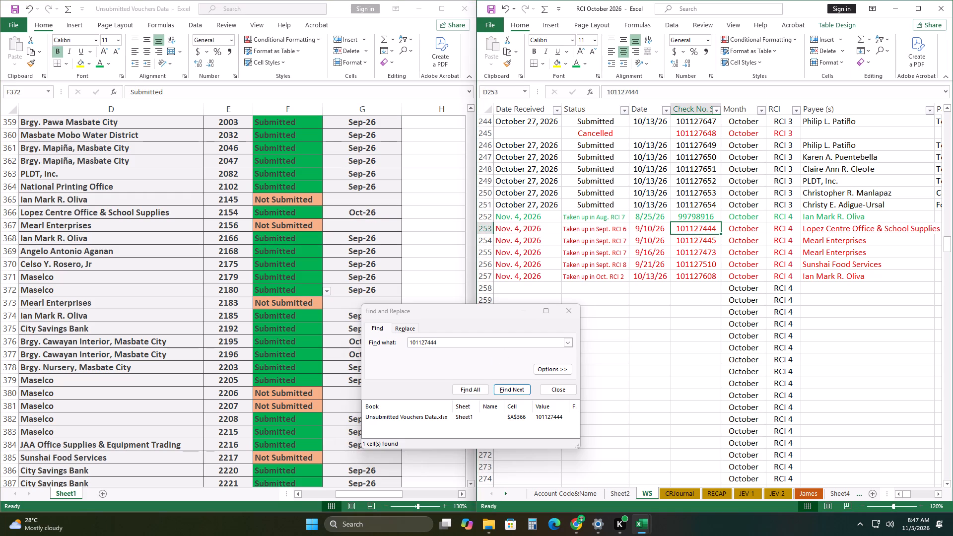
{"action": "right_click", "coordinate": [484, 227]}
{"action": "left_click", "coordinate": [543, 214]}
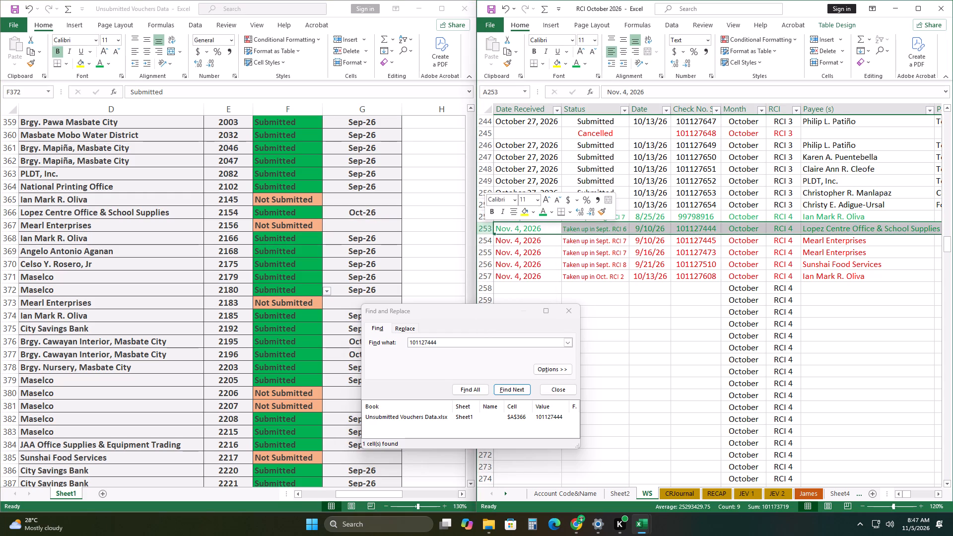
{"action": "left_click", "coordinate": [589, 284]}
{"action": "left_click", "coordinate": [705, 241]}
{"action": "right_click", "coordinate": [704, 242]}
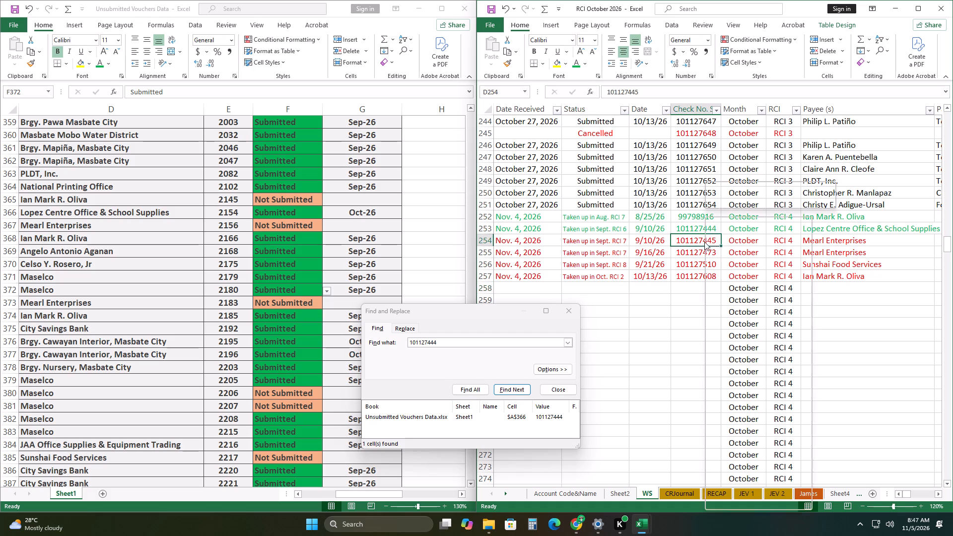
{"action": "left_click", "coordinate": [743, 234]}
{"action": "triple_click", "coordinate": [443, 339]}
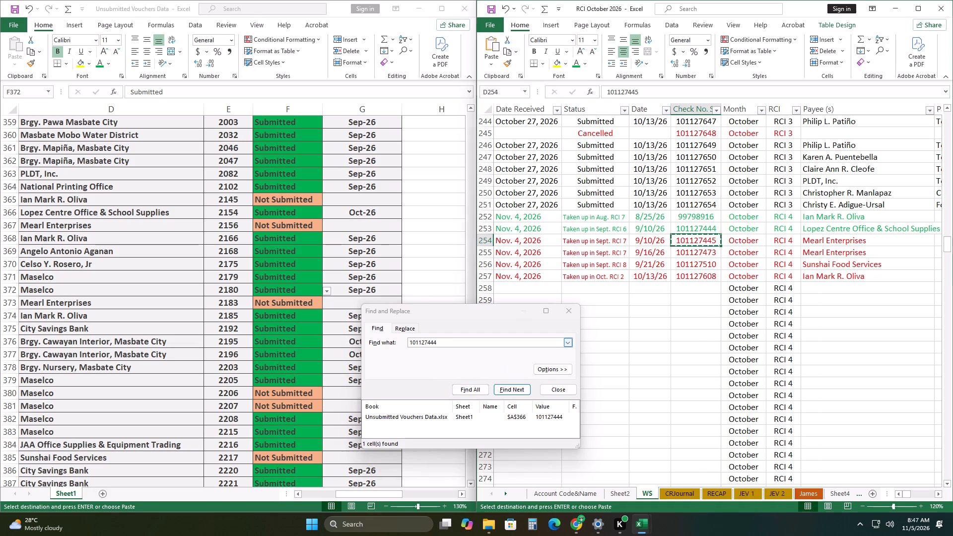
{"action": "right_click", "coordinate": [441, 340]}
{"action": "left_click", "coordinate": [474, 372]}
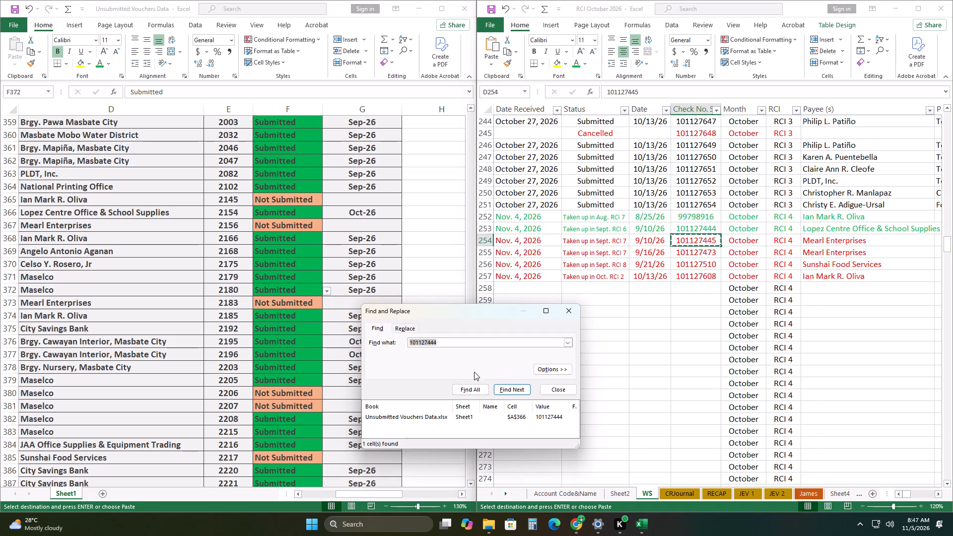
{"action": "left_click", "coordinate": [270, 330]}
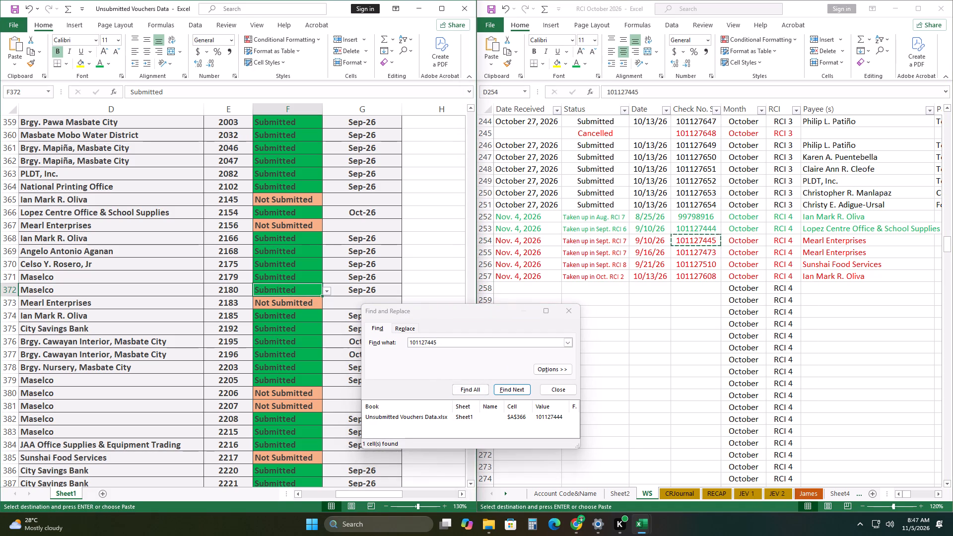
{"action": "left_click_drag", "start_coordinate": [375, 496], "coordinate": [272, 488]}
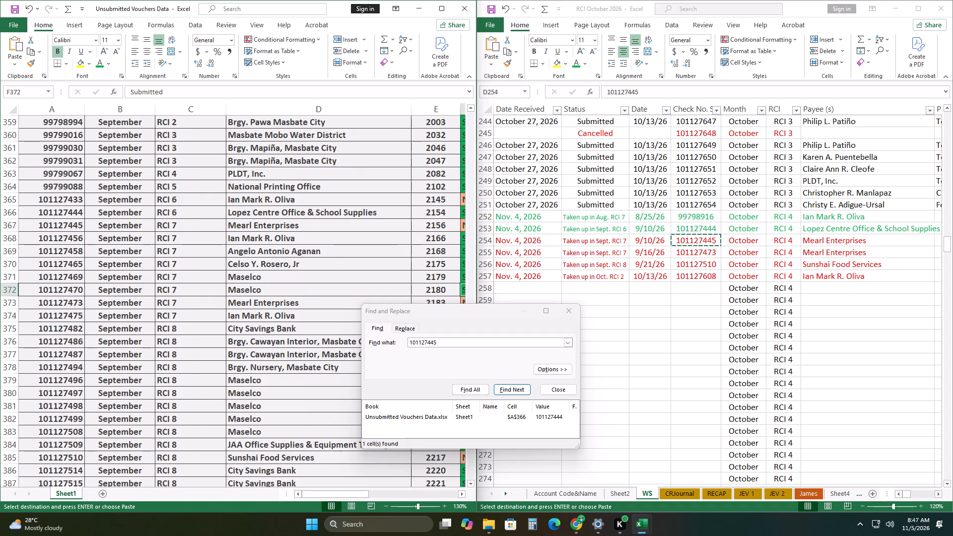
{"action": "left_click", "coordinate": [71, 113]}
{"action": "left_click", "coordinate": [472, 390]}
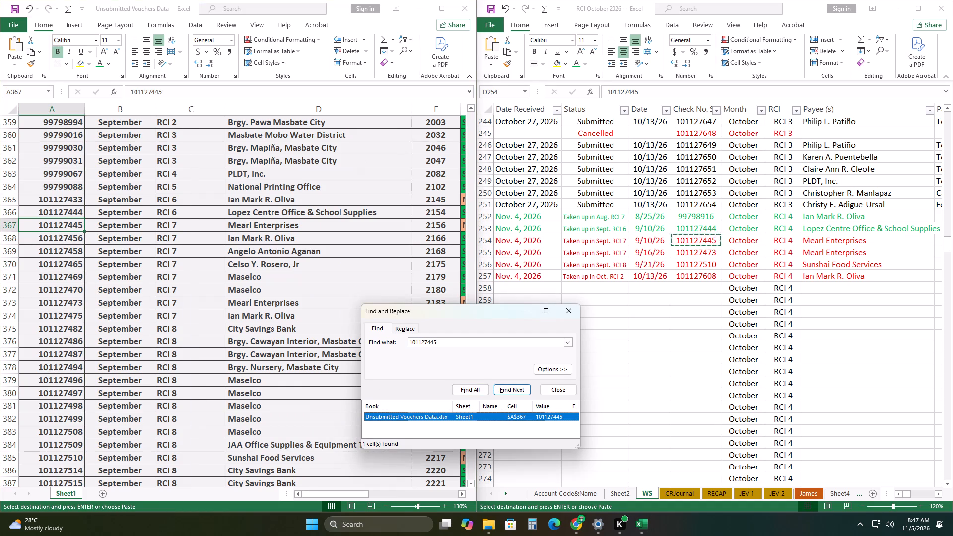
{"action": "left_click", "coordinate": [13, 227]}
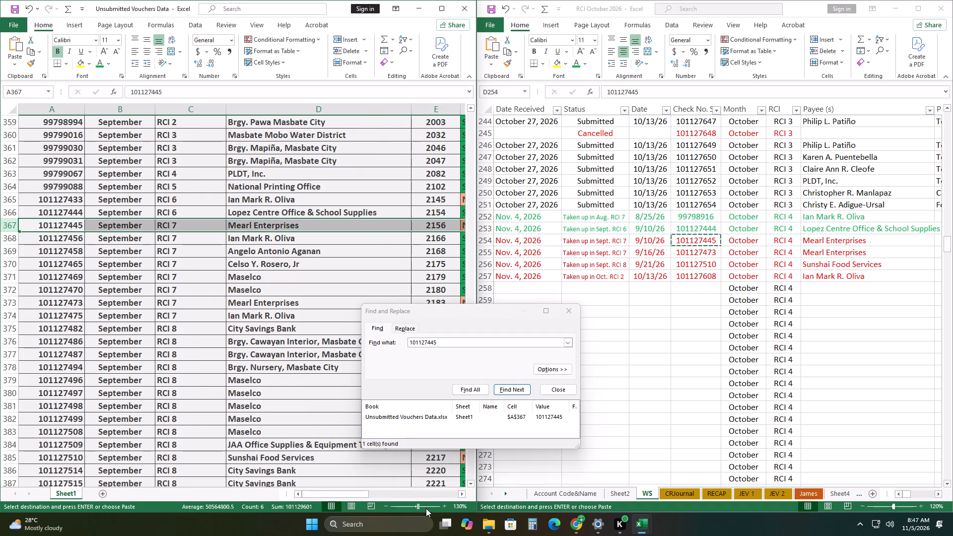
{"action": "left_click_drag", "start_coordinate": [359, 496], "coordinate": [390, 489]}
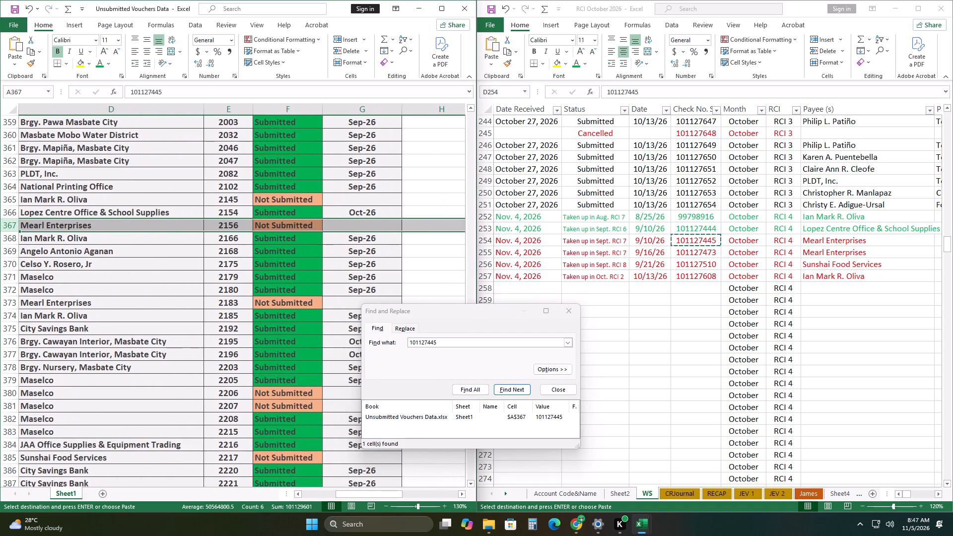
{"action": "left_click", "coordinate": [307, 223]}
{"action": "left_click", "coordinate": [328, 226]}
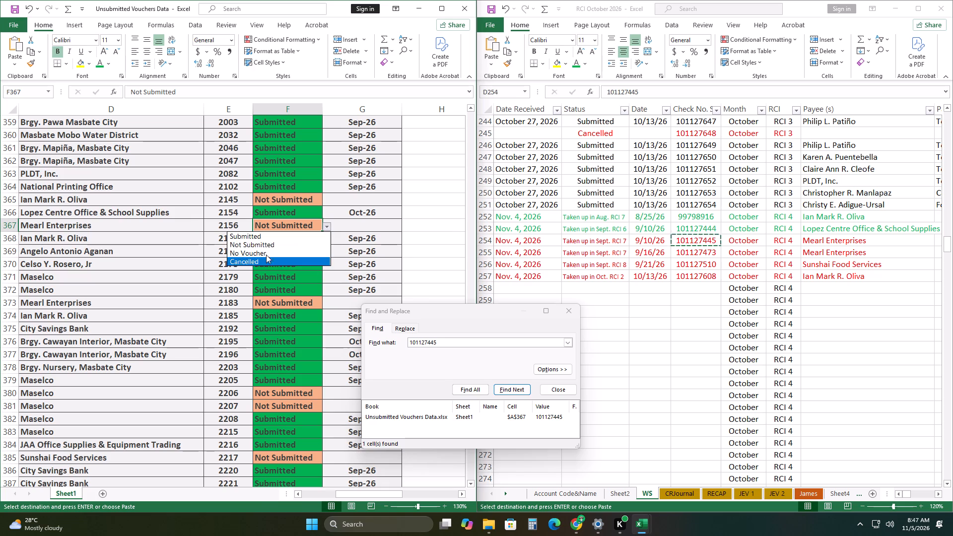
{"action": "left_click", "coordinate": [269, 236]}
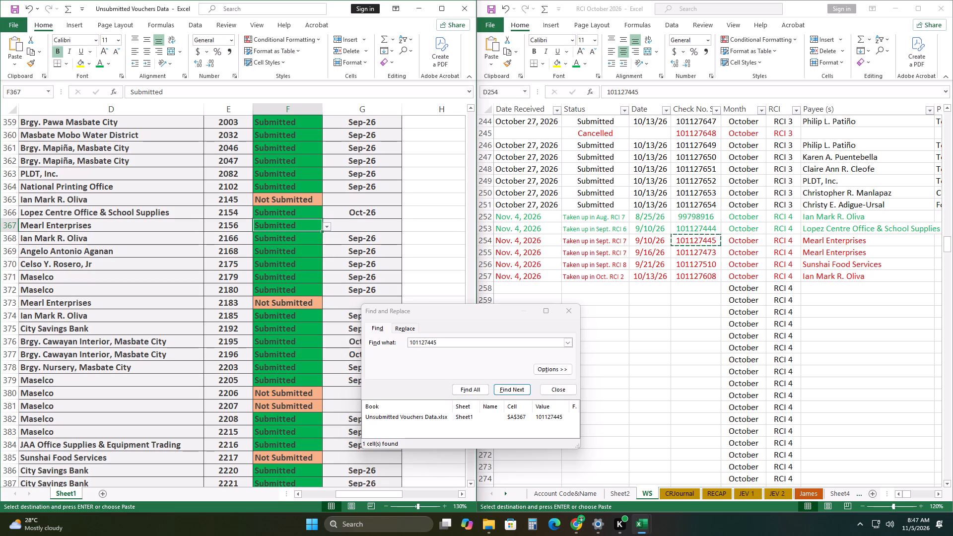
Fill the Oct-26 submission month from row 366 down to row 367 as a copy instead of a series.
{"action": "left_click", "coordinate": [371, 214]}
{"action": "left_click_drag", "start_coordinate": [401, 219], "coordinate": [401, 231]}
{"action": "left_click", "coordinate": [405, 239]}
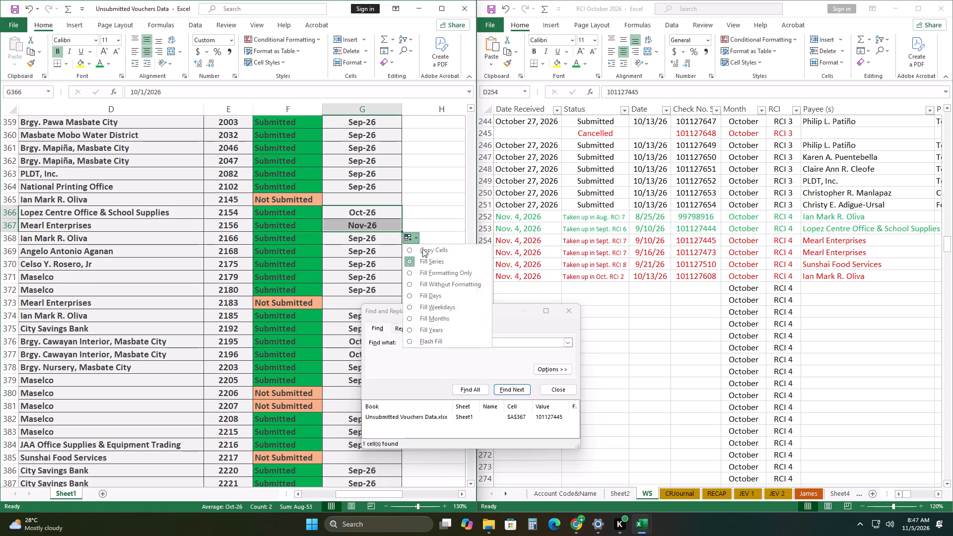
{"action": "left_click", "coordinate": [424, 249]}
{"action": "left_click", "coordinate": [361, 260]}
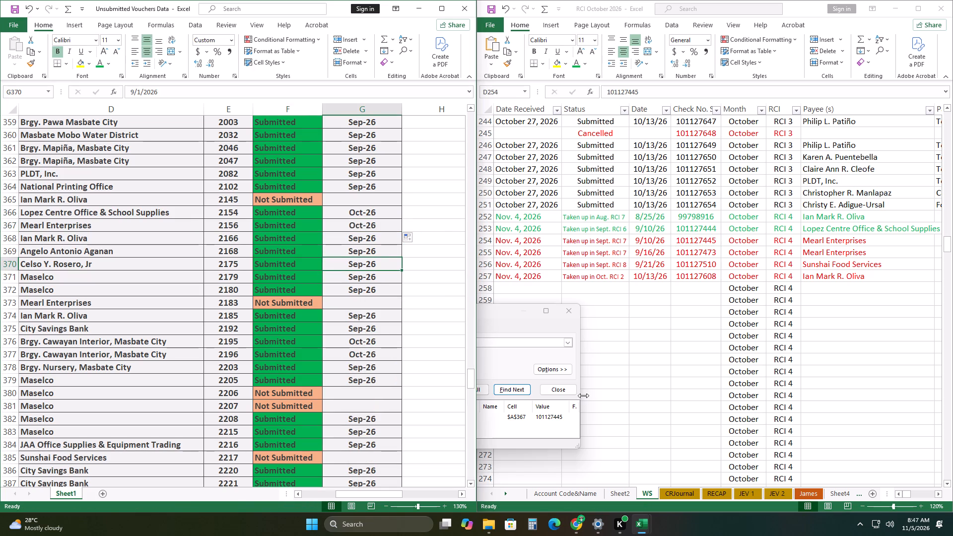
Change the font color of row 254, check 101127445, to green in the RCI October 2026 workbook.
{"action": "left_click", "coordinate": [547, 264]}
{"action": "left_click", "coordinate": [490, 242]}
{"action": "right_click", "coordinate": [489, 242]}
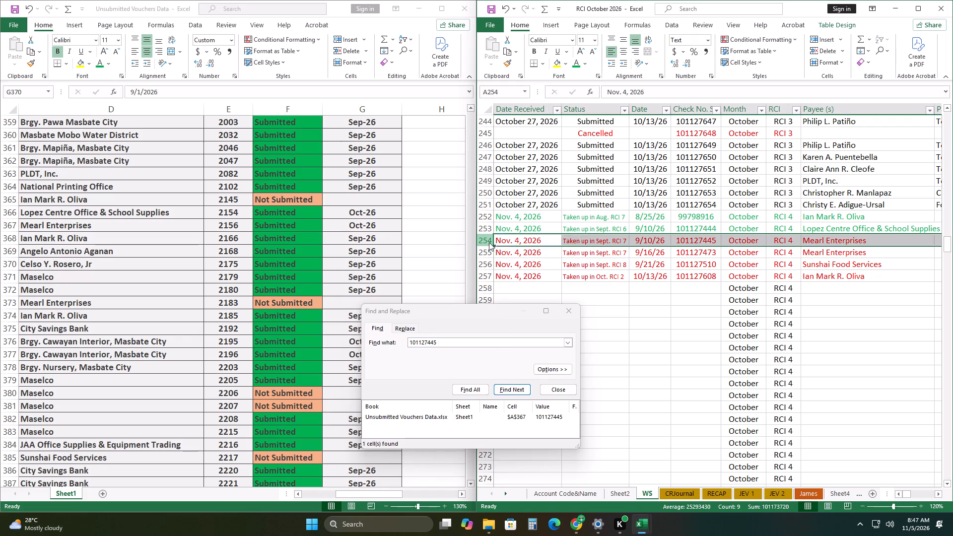
{"action": "left_click", "coordinate": [545, 229]}
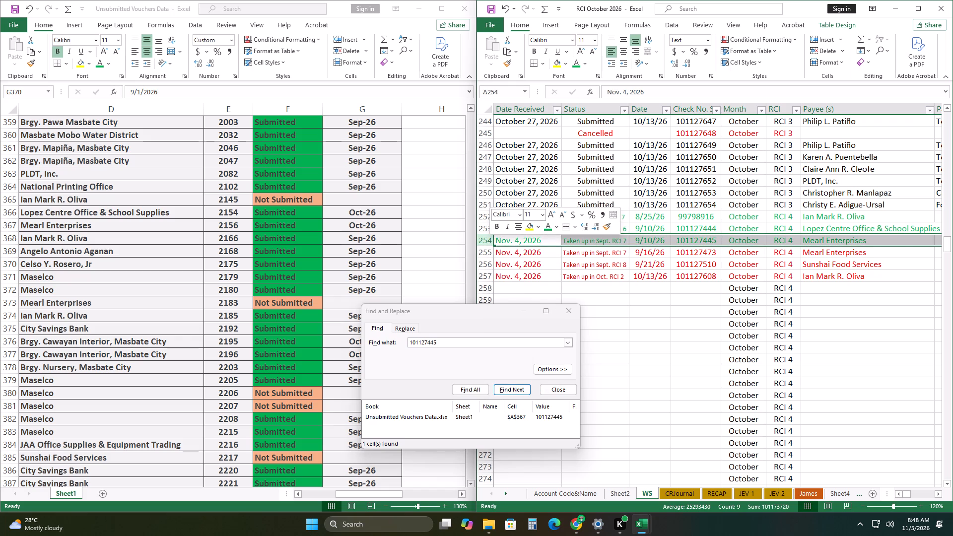
{"action": "left_click", "coordinate": [697, 256]}
{"action": "right_click", "coordinate": [699, 252]}
{"action": "left_click", "coordinate": [738, 242]}
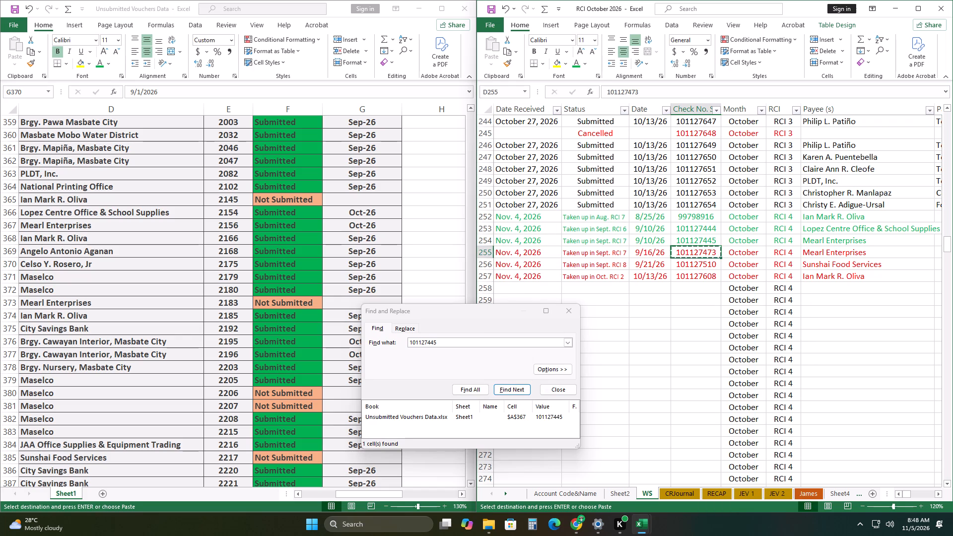
{"action": "double_click", "coordinate": [453, 340]}
{"action": "right_click", "coordinate": [452, 340]}
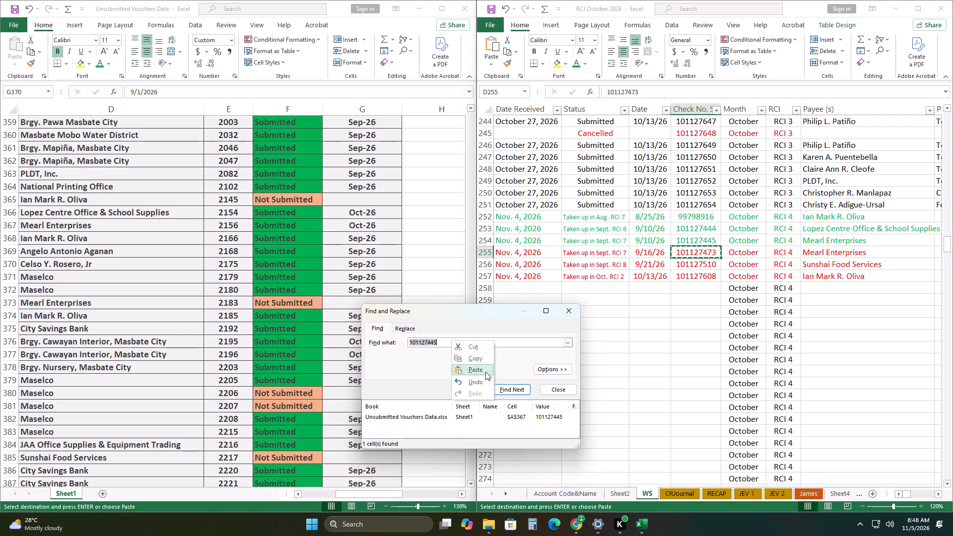
{"action": "left_click", "coordinate": [485, 372]}
{"action": "left_click", "coordinate": [279, 328]}
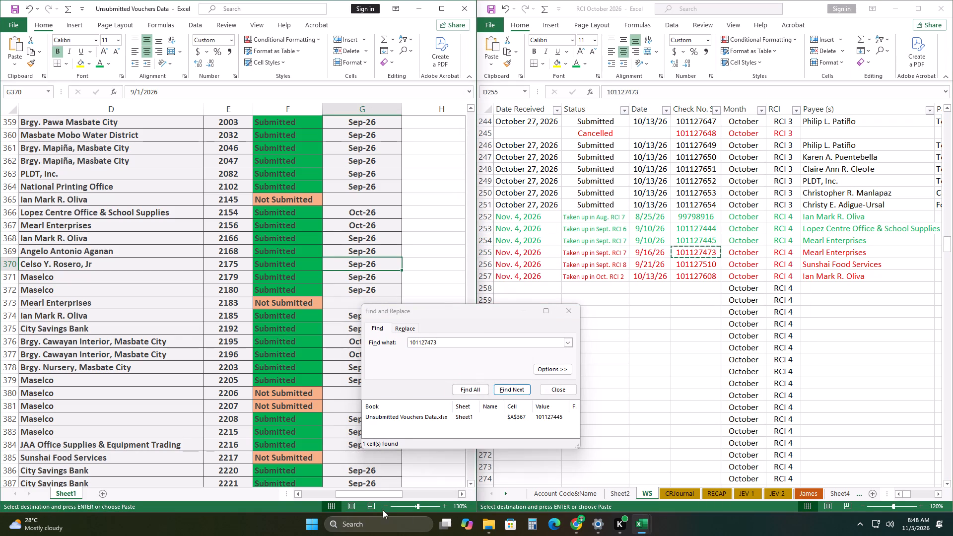
{"action": "left_click_drag", "start_coordinate": [377, 493], "coordinate": [284, 489]}
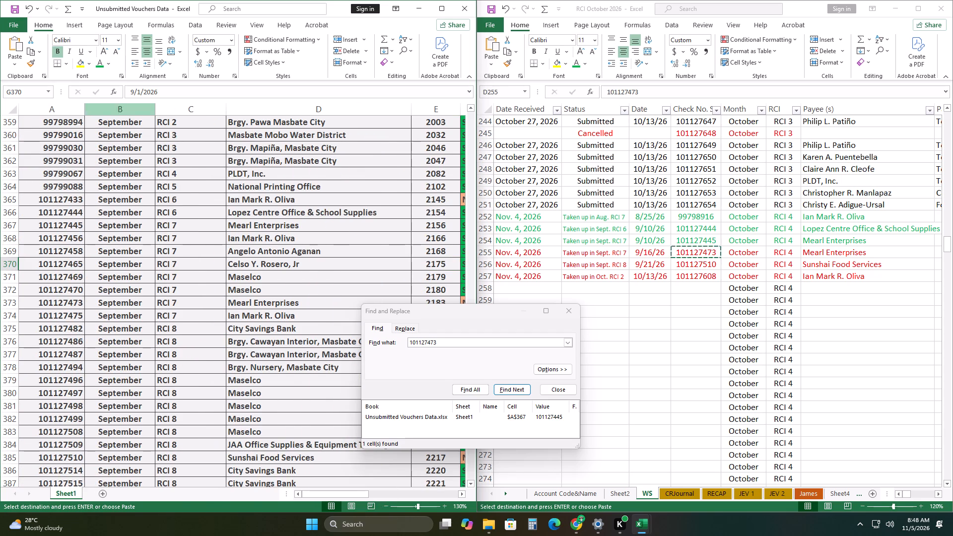
{"action": "left_click", "coordinate": [75, 110]}
{"action": "left_click", "coordinate": [475, 389]}
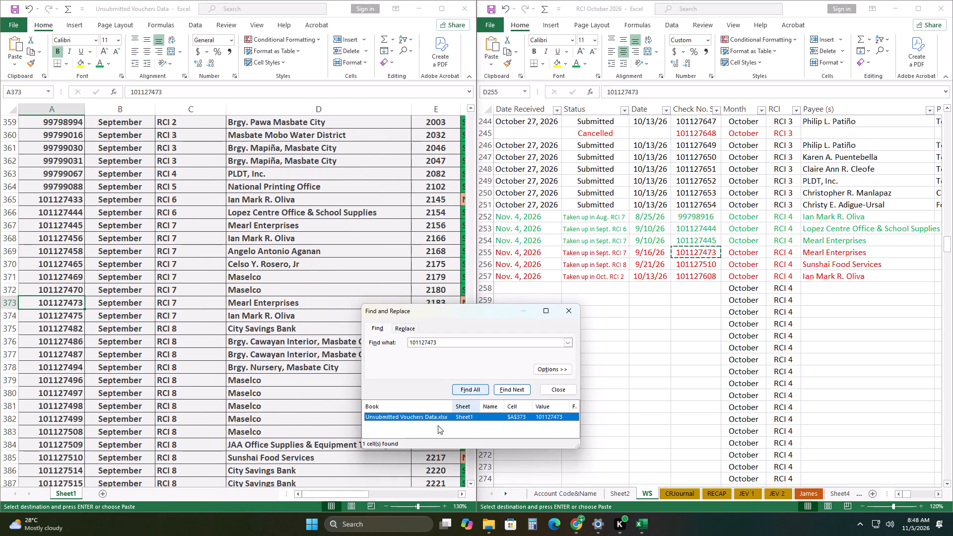
{"action": "scroll", "coordinate": [137, 361], "scroll_direction": "down", "scroll_amount": 2}
{"action": "left_click", "coordinate": [9, 225]}
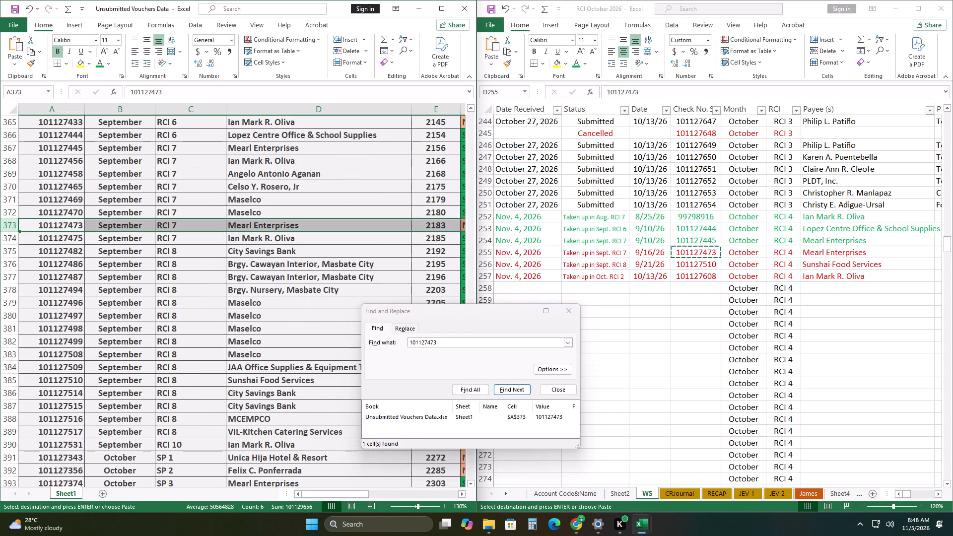
{"action": "left_click_drag", "start_coordinate": [355, 495], "coordinate": [393, 486]}
{"action": "left_click", "coordinate": [300, 224]}
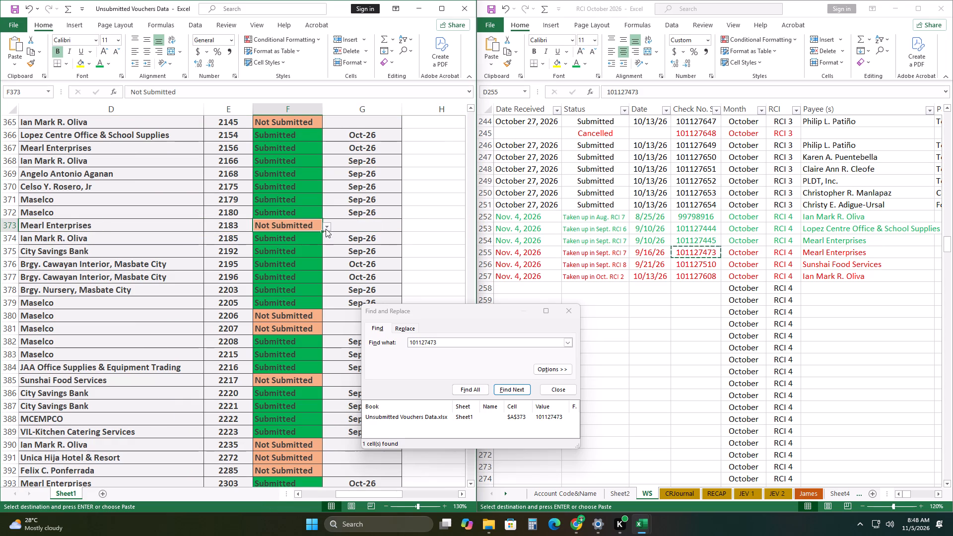
{"action": "left_click", "coordinate": [326, 228]}
{"action": "left_click", "coordinate": [279, 236]}
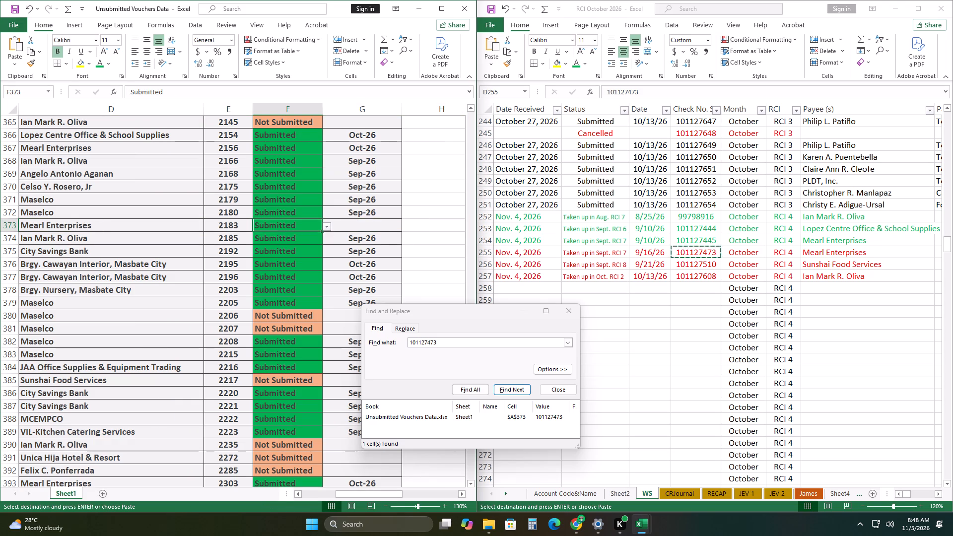
{"action": "left_click", "coordinate": [377, 212]}
{"action": "left_click_drag", "start_coordinate": [404, 218], "coordinate": [404, 226]}
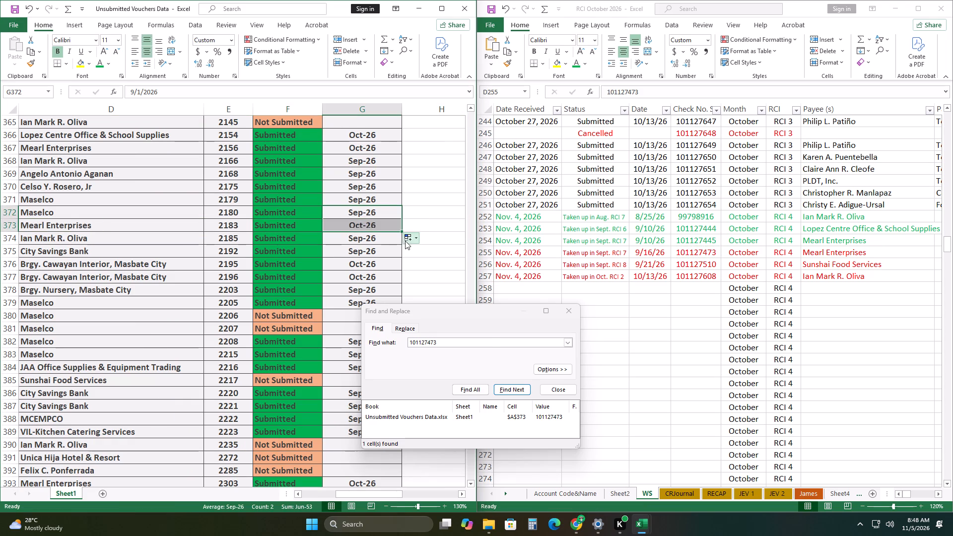
{"action": "left_click", "coordinate": [408, 235]}
{"action": "left_click", "coordinate": [367, 249]}
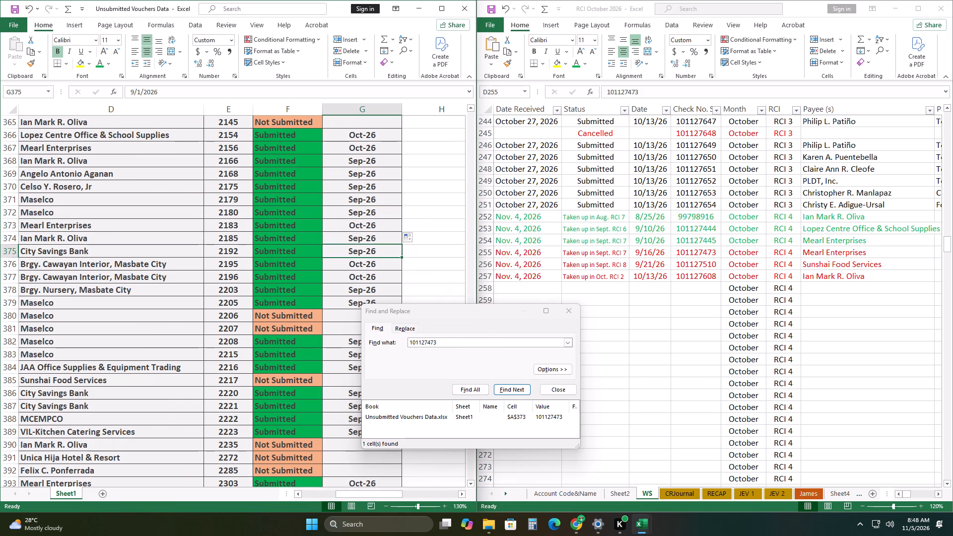
{"action": "left_click", "coordinate": [543, 278]}
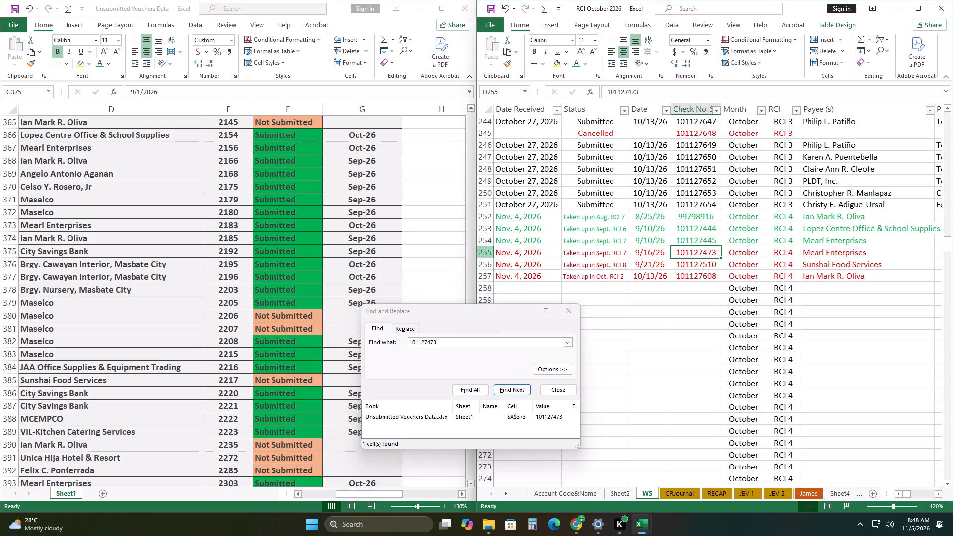
{"action": "left_click", "coordinate": [486, 253]}
{"action": "right_click", "coordinate": [486, 253]}
{"action": "left_click", "coordinate": [545, 236]}
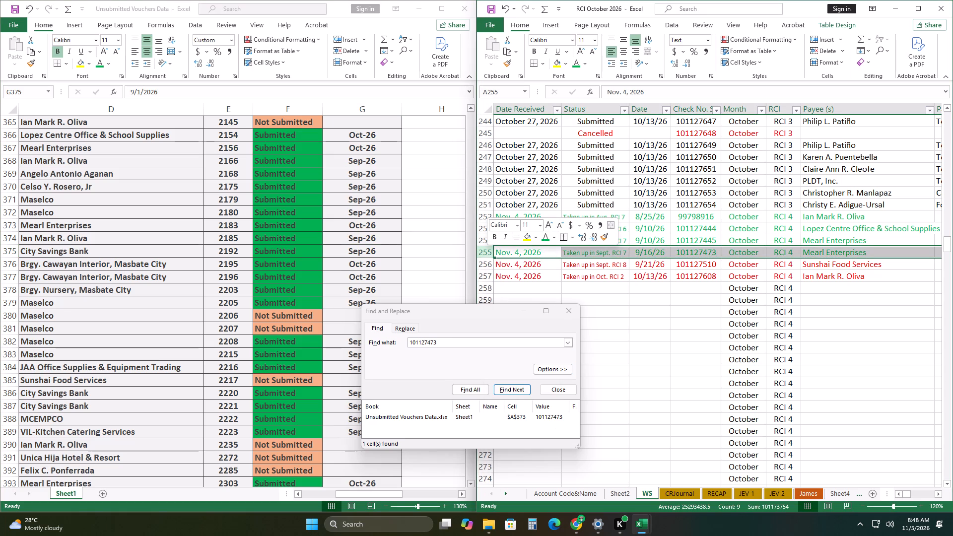
{"action": "left_click", "coordinate": [604, 290]}
{"action": "left_click", "coordinate": [702, 265]}
{"action": "right_click", "coordinate": [701, 265]}
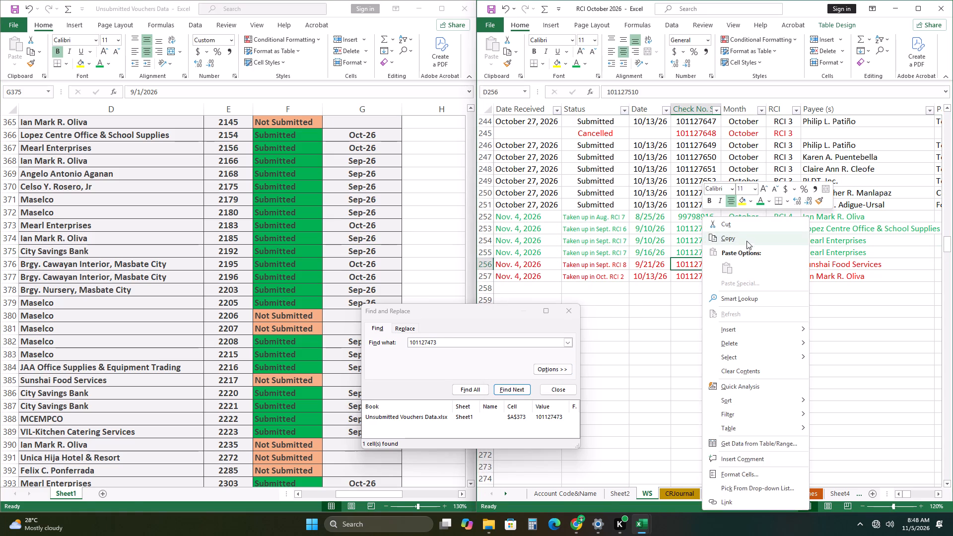
{"action": "left_click", "coordinate": [748, 238]}
{"action": "double_click", "coordinate": [440, 343]}
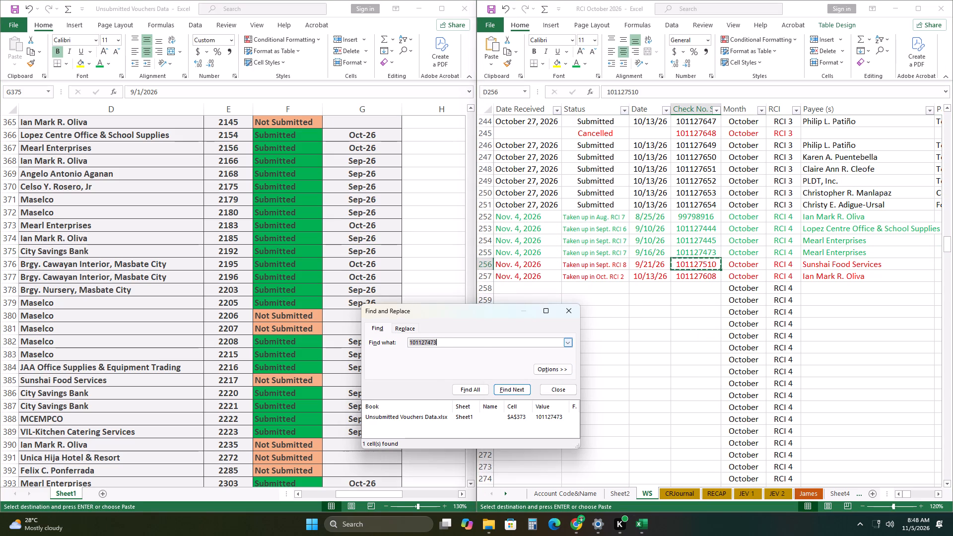
{"action": "right_click", "coordinate": [441, 343]}
{"action": "left_click", "coordinate": [472, 374]}
{"action": "left_click", "coordinate": [196, 324]}
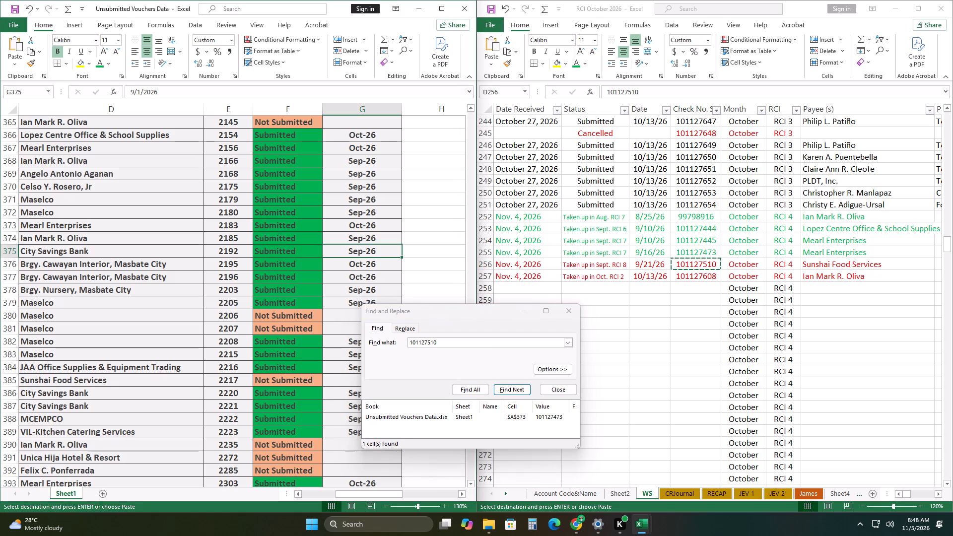
{"action": "left_click_drag", "start_coordinate": [374, 493], "coordinate": [282, 480]}
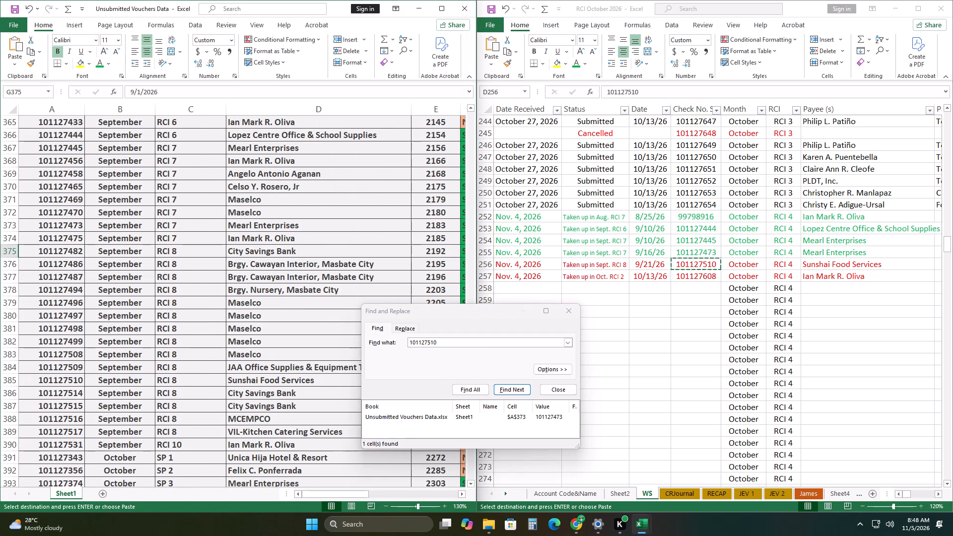
{"action": "left_click", "coordinate": [74, 115]}
{"action": "left_click", "coordinate": [478, 388]}
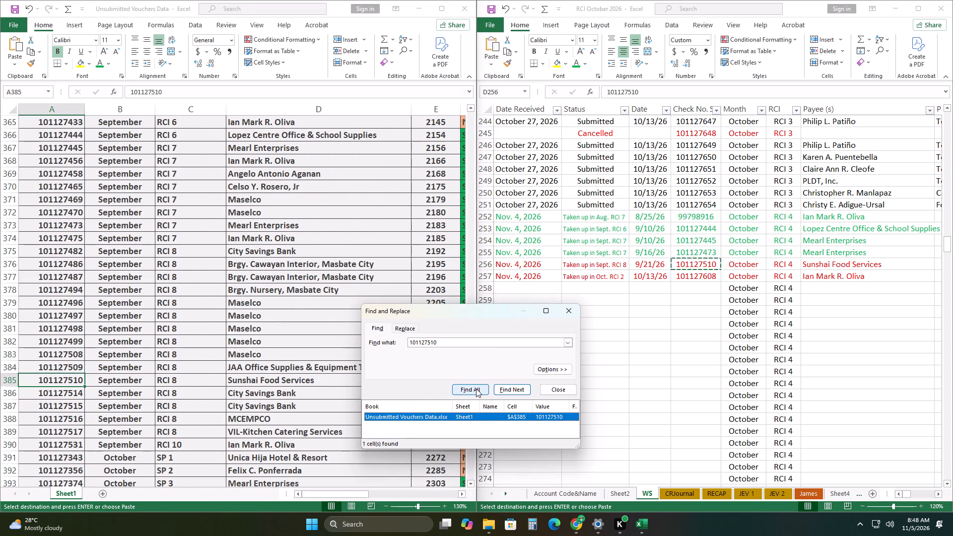
{"action": "left_click", "coordinate": [9, 378]}
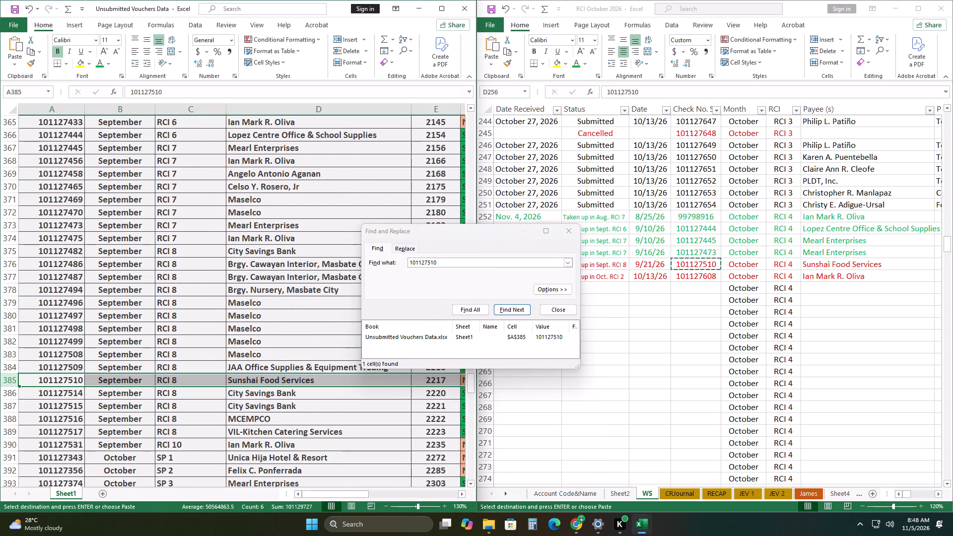
{"action": "scroll", "coordinate": [172, 397], "scroll_direction": "down", "scroll_amount": 3}
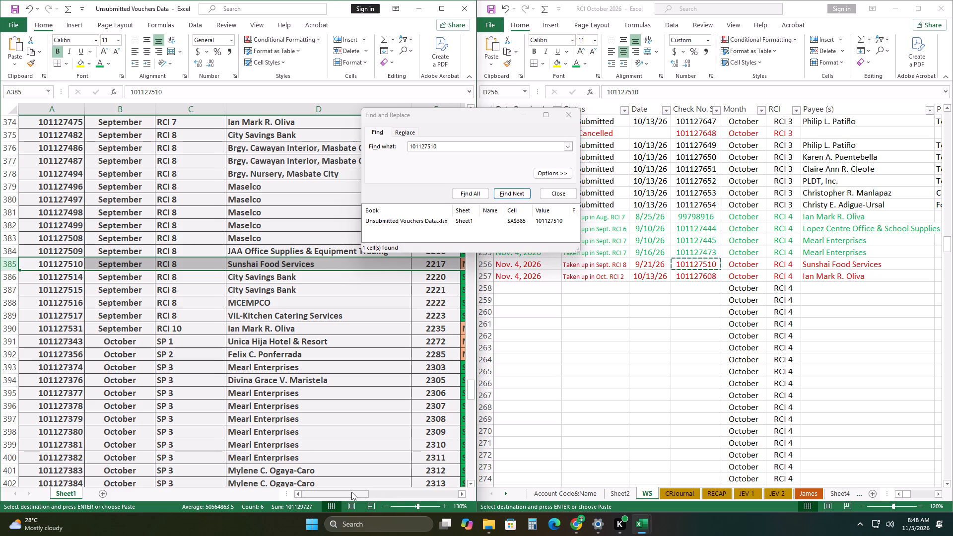
{"action": "left_click_drag", "start_coordinate": [351, 492], "coordinate": [388, 489]}
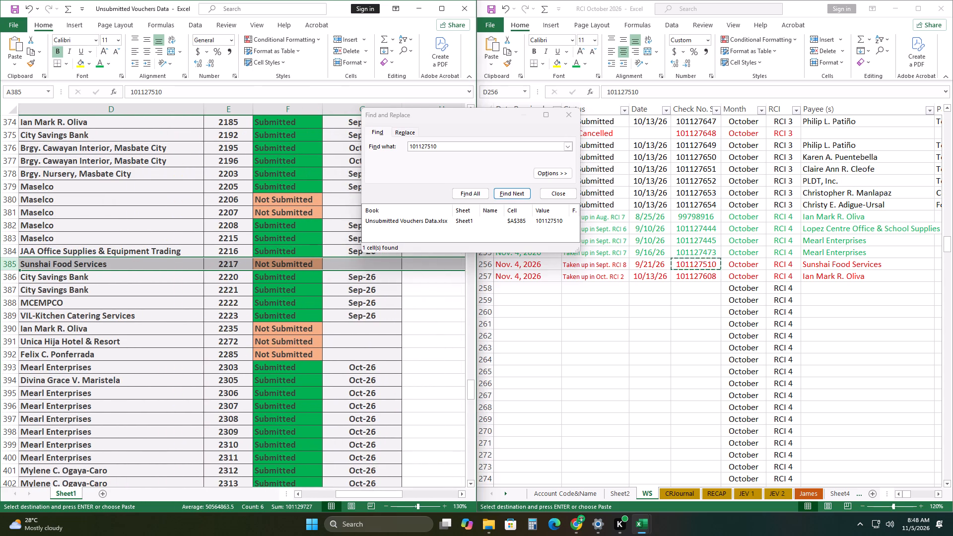
{"action": "left_click", "coordinate": [297, 266]}
{"action": "left_click", "coordinate": [327, 267]}
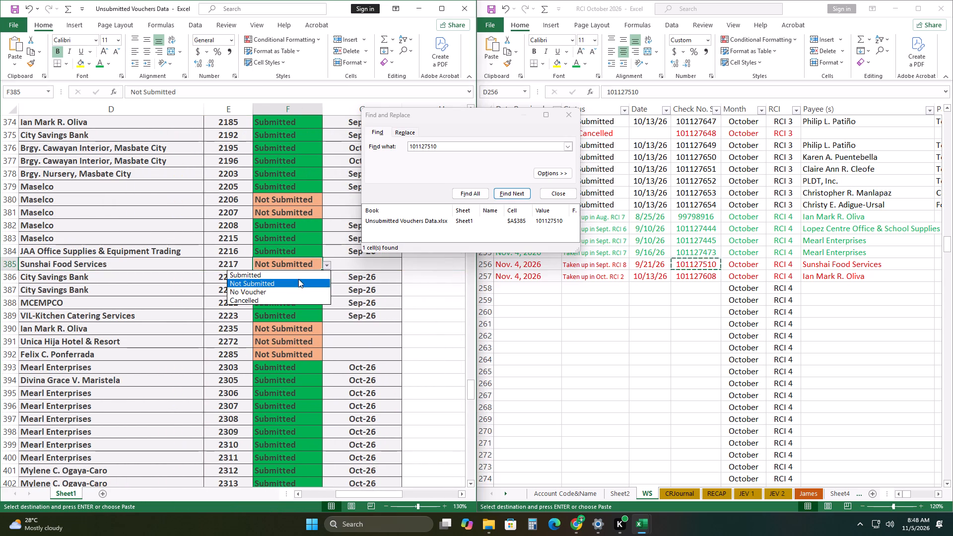
{"action": "left_click", "coordinate": [297, 276]}
{"action": "left_click", "coordinate": [361, 264]}
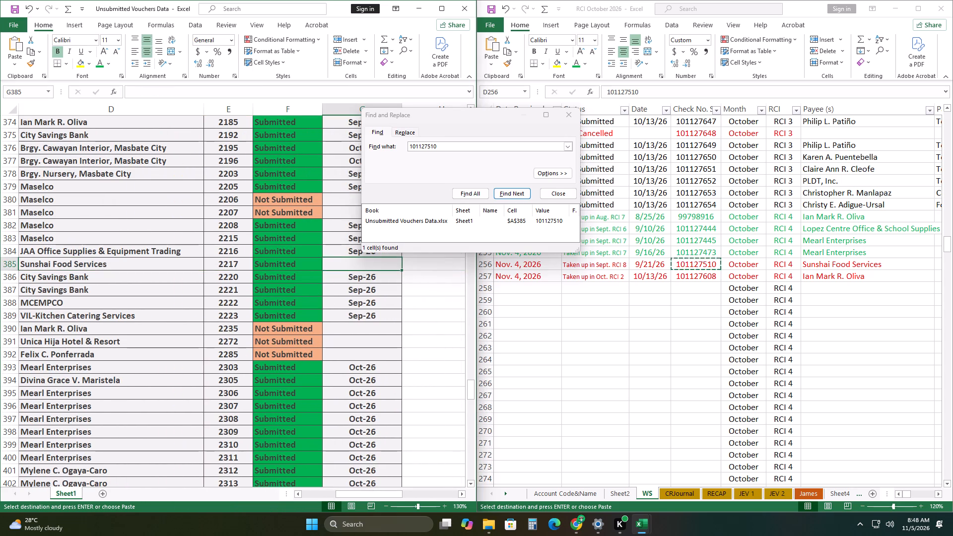
{"action": "left_click", "coordinate": [341, 253]}
{"action": "left_click_drag", "start_coordinate": [402, 259], "coordinate": [403, 266]}
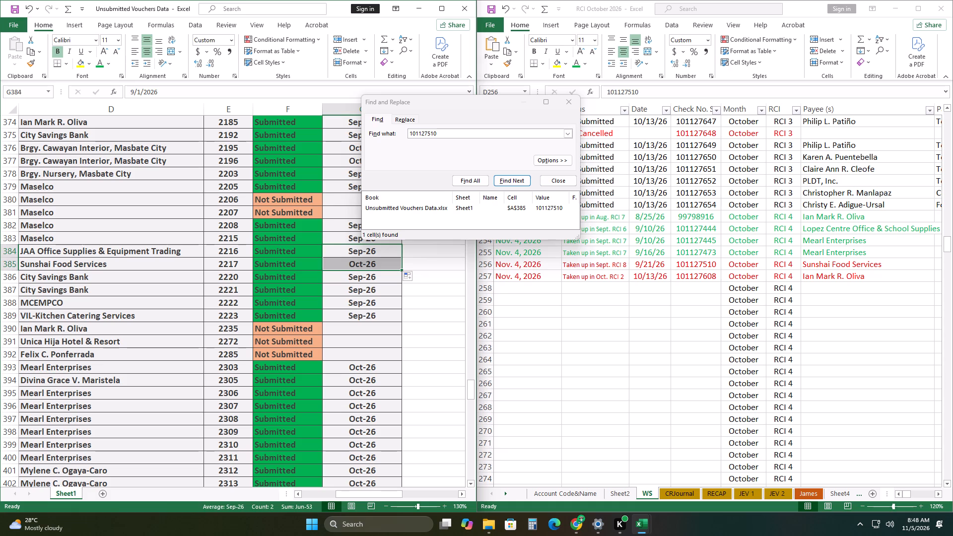
{"action": "left_click_drag", "start_coordinate": [393, 335], "coordinate": [398, 334]}
{"action": "left_click", "coordinate": [601, 294]}
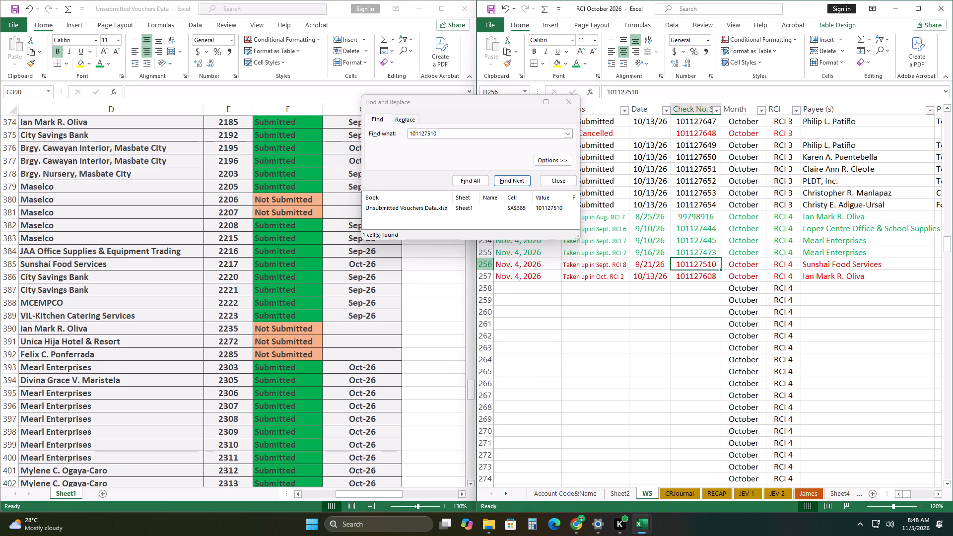
{"action": "left_click", "coordinate": [487, 265]}
{"action": "right_click", "coordinate": [486, 265]}
{"action": "left_click", "coordinate": [545, 249]}
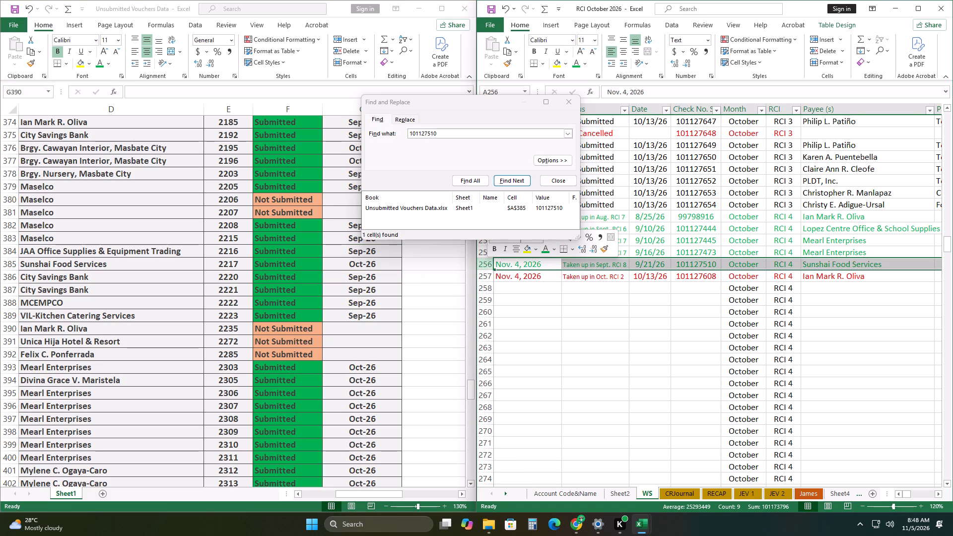
Switch to Chrome, resume the YouTube worship songs video, and return to the Excel workbooks.
{"action": "left_click", "coordinate": [582, 525]}
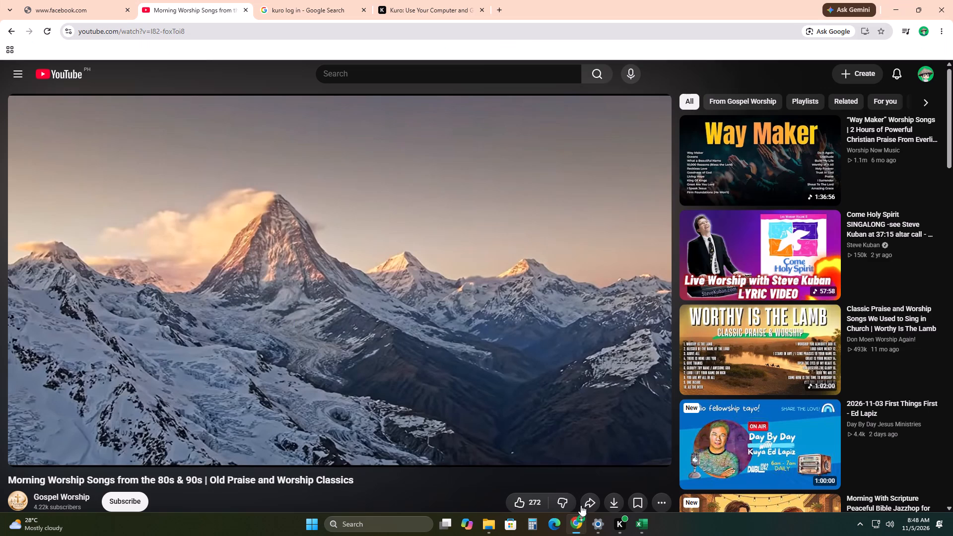
{"action": "left_click", "coordinate": [360, 246]}
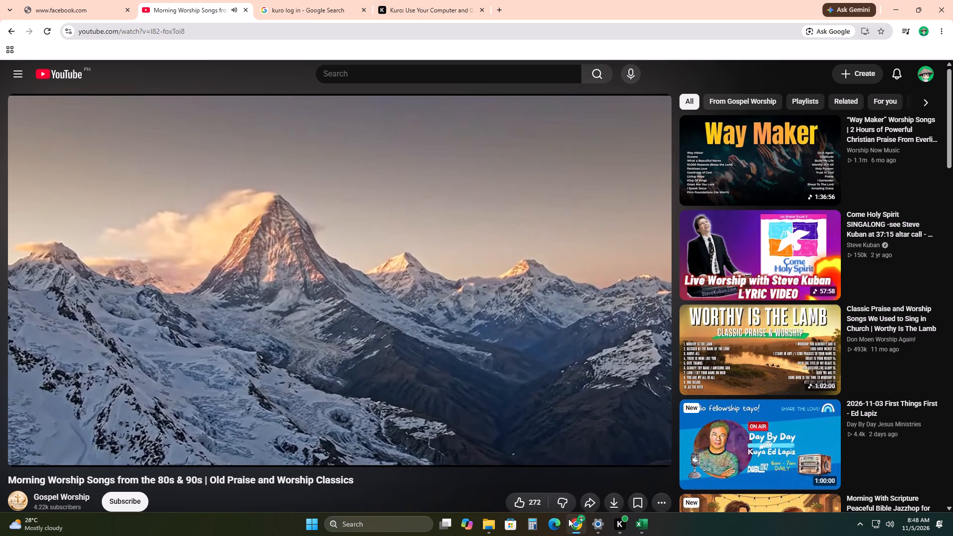
{"action": "left_click", "coordinate": [576, 520]}
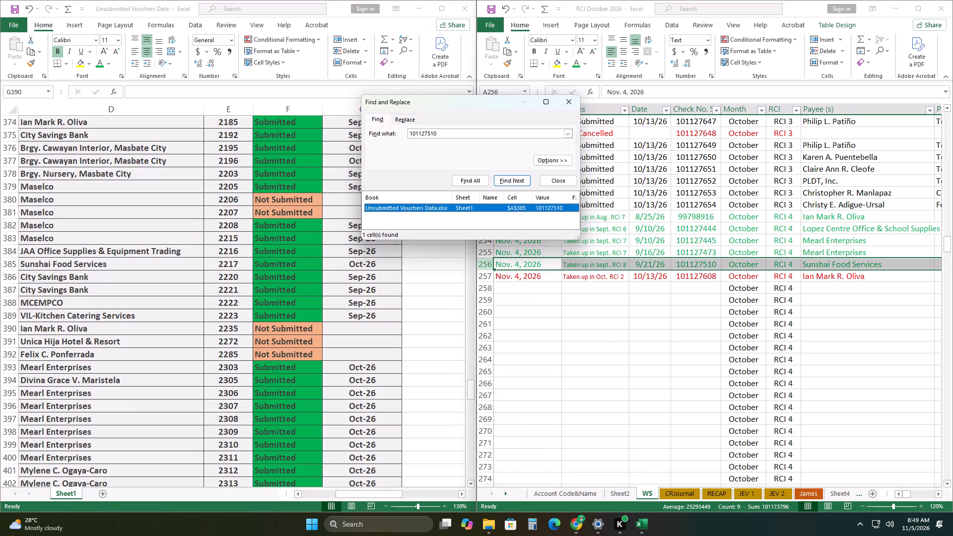
{"action": "left_click", "coordinate": [699, 278]}
{"action": "right_click", "coordinate": [699, 278]}
{"action": "left_click", "coordinate": [741, 241]}
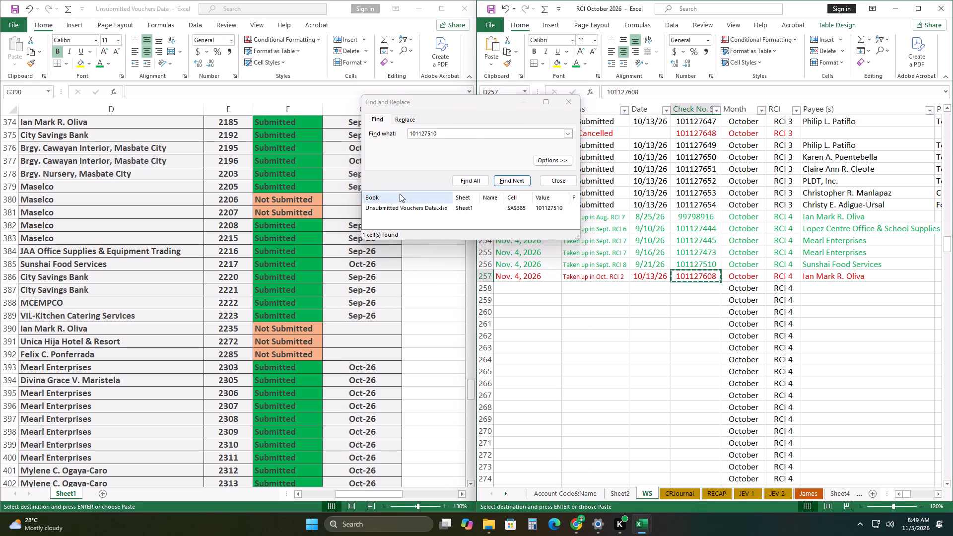
{"action": "double_click", "coordinate": [446, 134]}
{"action": "right_click", "coordinate": [446, 134]}
{"action": "left_click", "coordinate": [465, 164]}
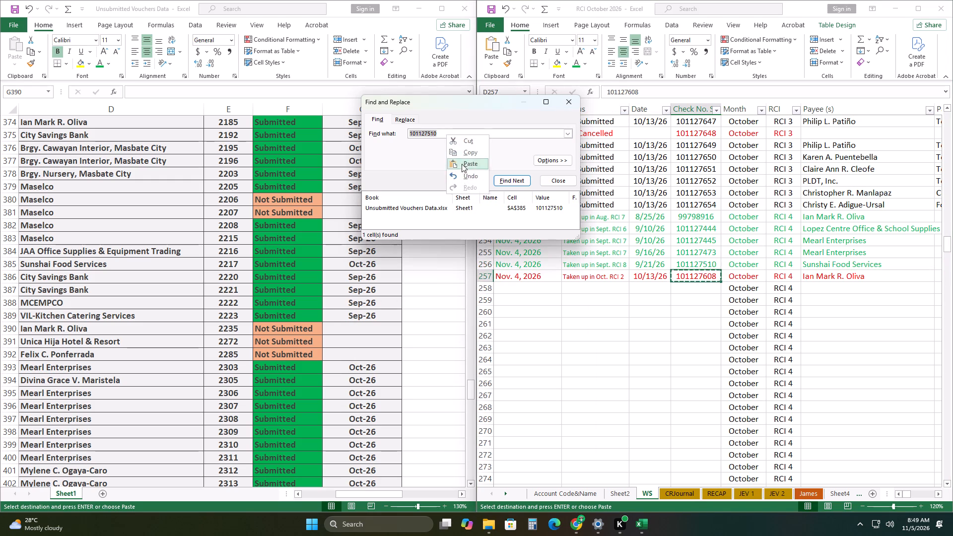
{"action": "left_click", "coordinate": [117, 266]}
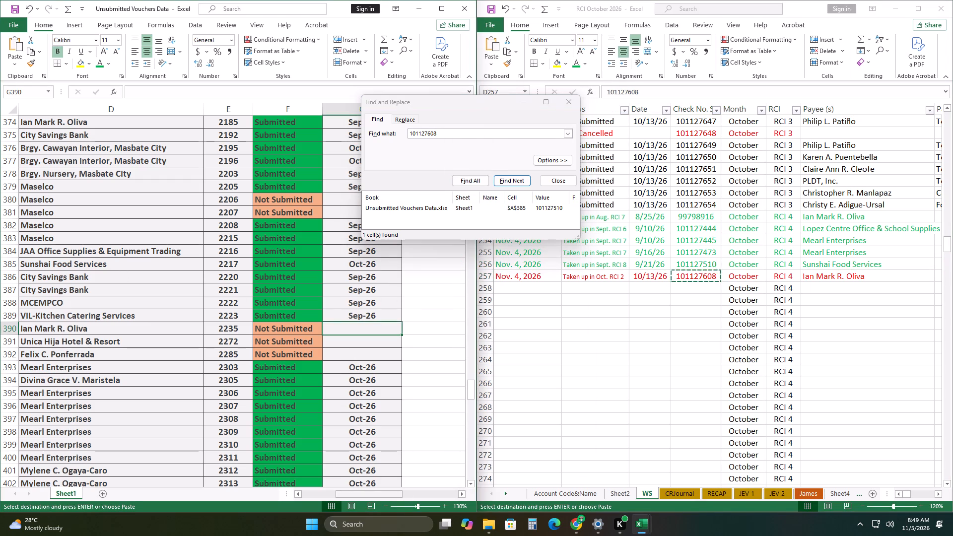
{"action": "left_click_drag", "start_coordinate": [374, 497], "coordinate": [263, 489]}
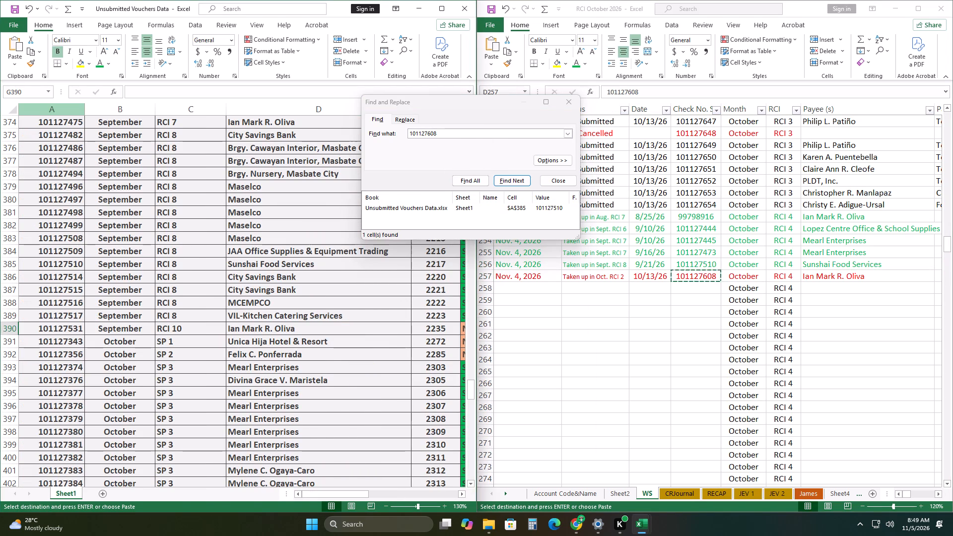
{"action": "left_click", "coordinate": [50, 112]}
{"action": "left_click", "coordinate": [476, 180]}
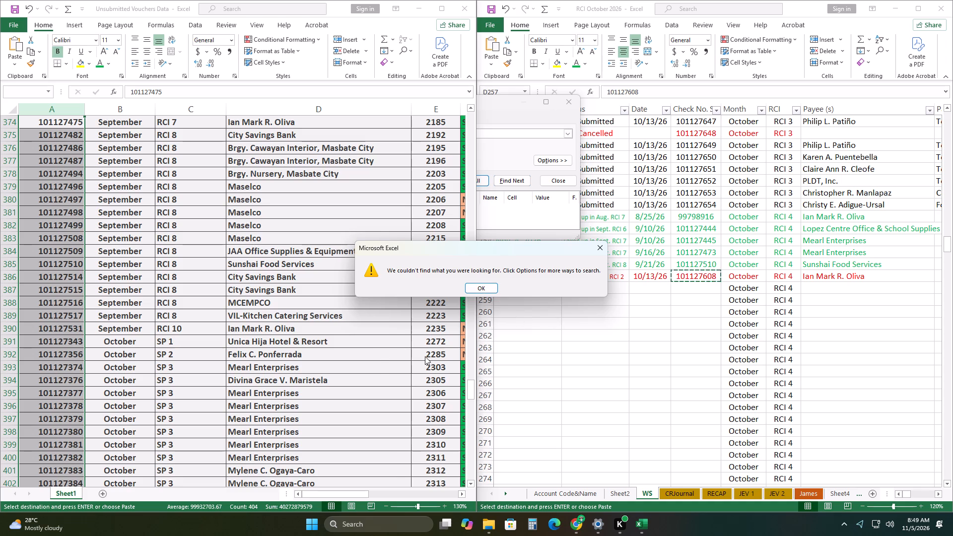
{"action": "left_click", "coordinate": [471, 289]}
{"action": "left_click", "coordinate": [471, 179]}
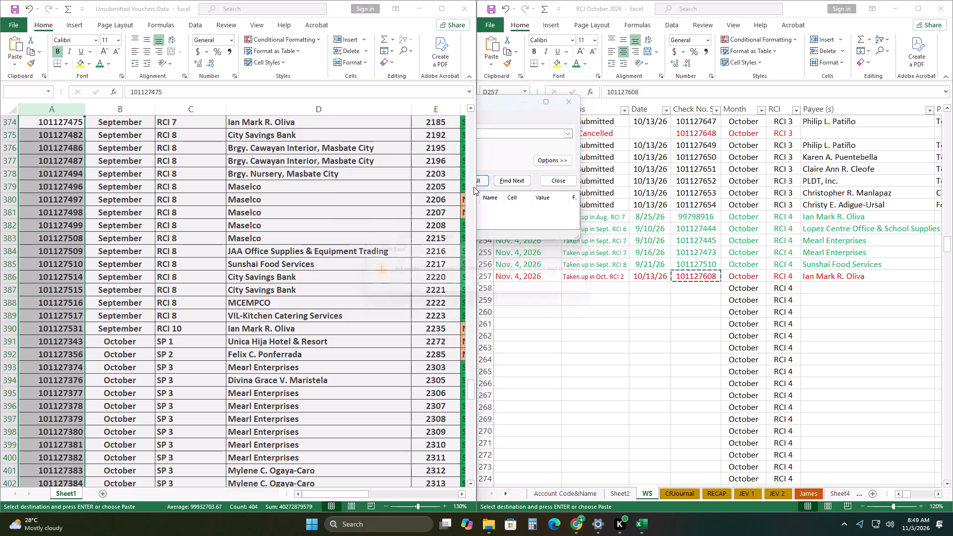
{"action": "left_click", "coordinate": [481, 290]}
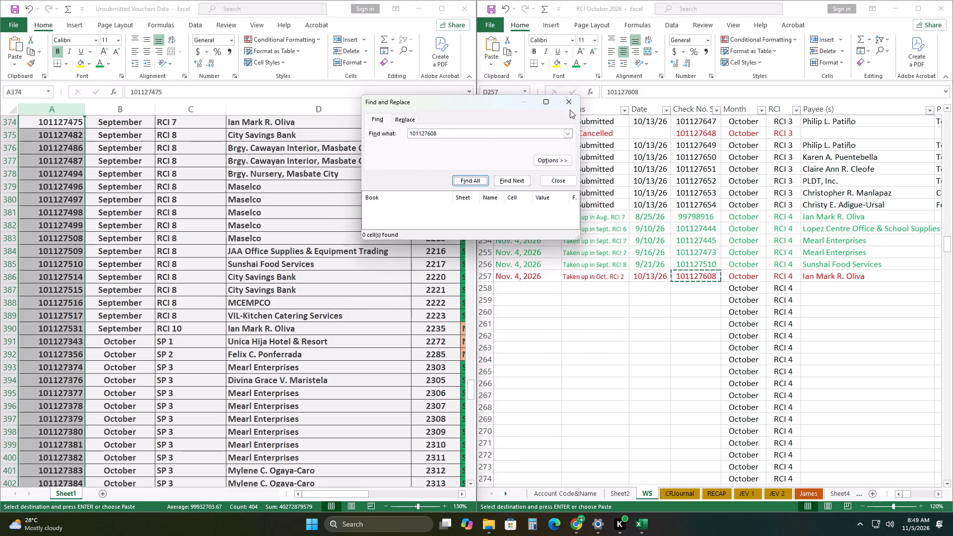
Close the check number search and save the Unsubmitted Vouchers Data workbook.
{"action": "left_click", "coordinate": [571, 105]}
{"action": "left_click", "coordinate": [192, 278]}
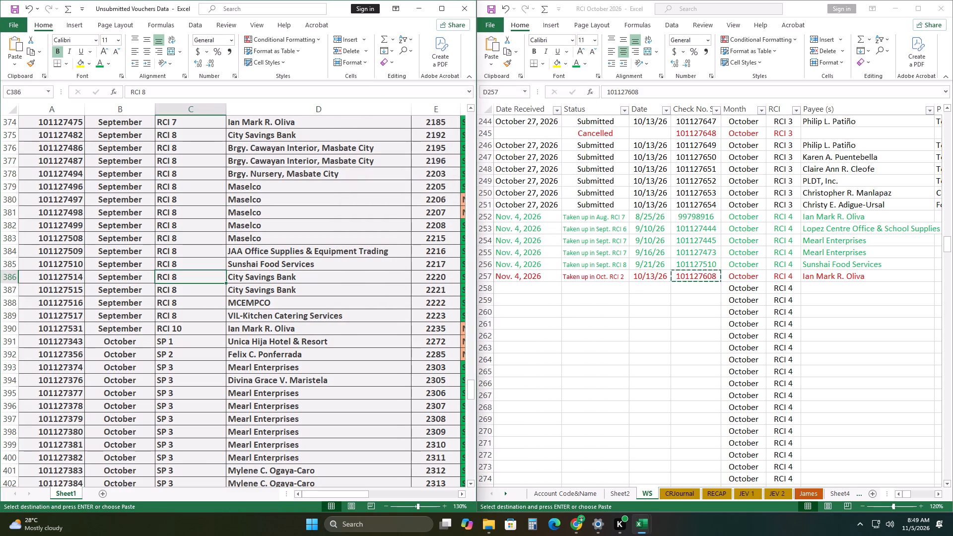
{"action": "key", "text": "ctrl+s"}
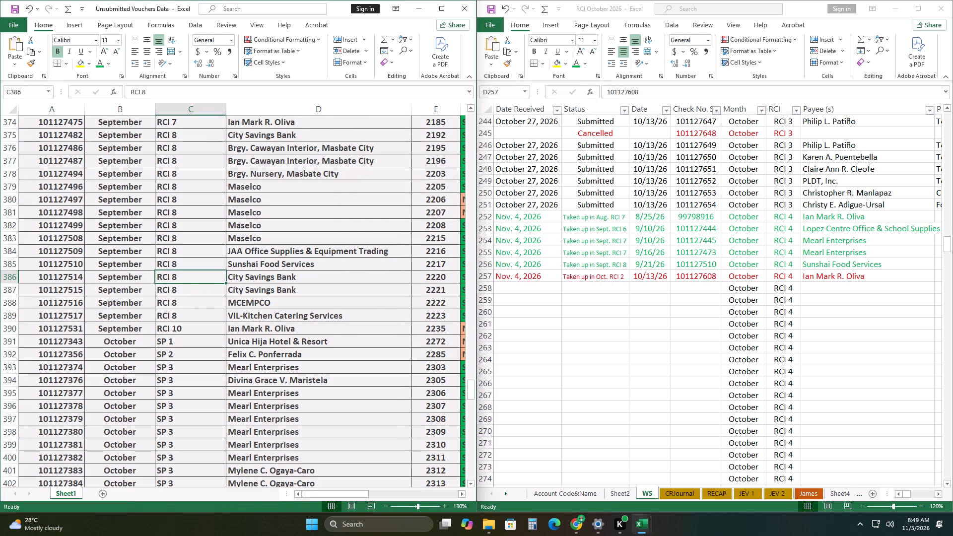
{"action": "key", "text": "ctrl+s"}
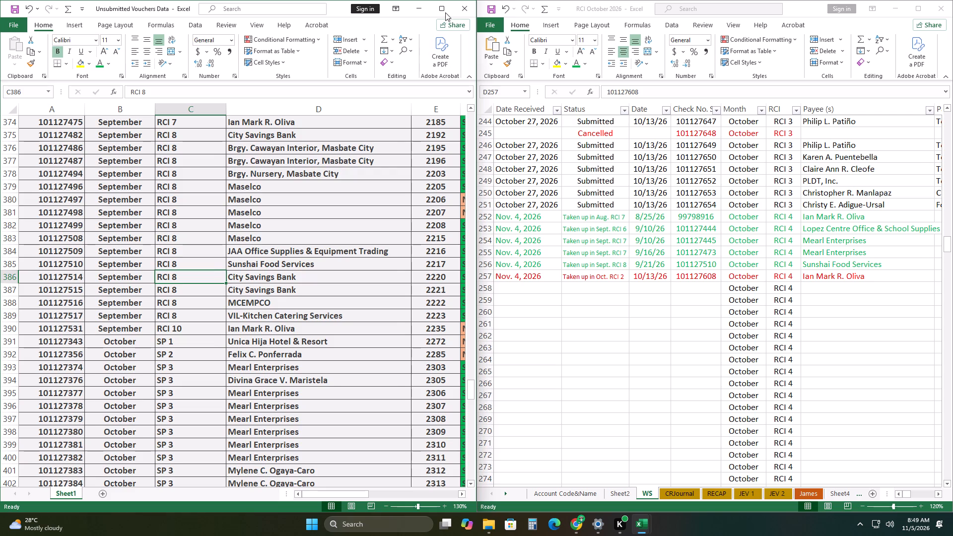
{"action": "left_click", "coordinate": [444, 12]}
{"action": "left_click", "coordinate": [899, 8]}
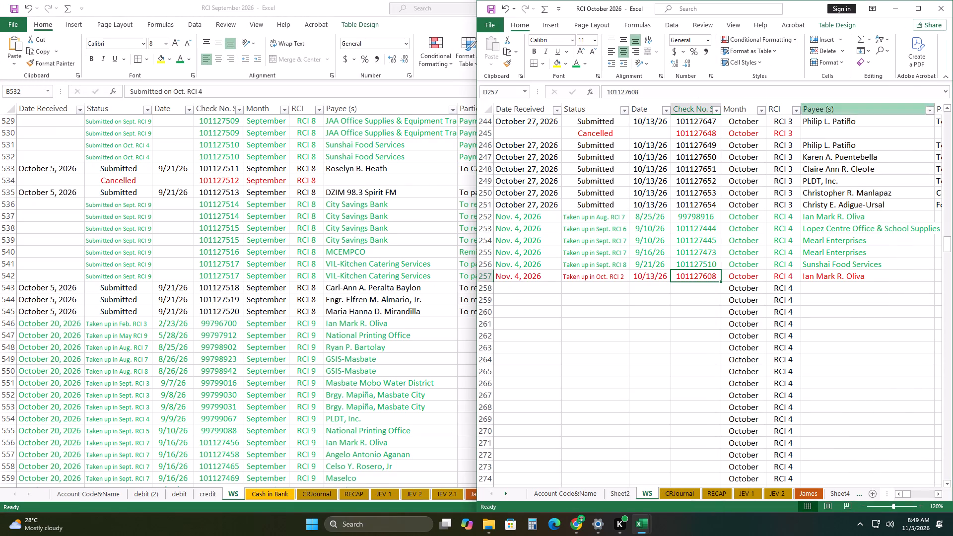
{"action": "left_click", "coordinate": [923, 12]}
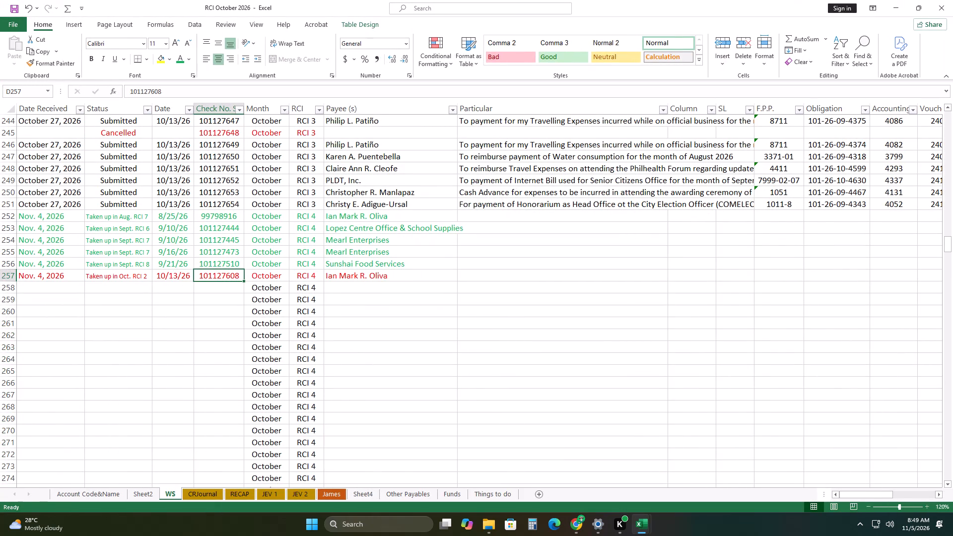
{"action": "left_click", "coordinate": [188, 322]}
{"action": "left_click", "coordinate": [11, 276]}
{"action": "right_click", "coordinate": [11, 276]}
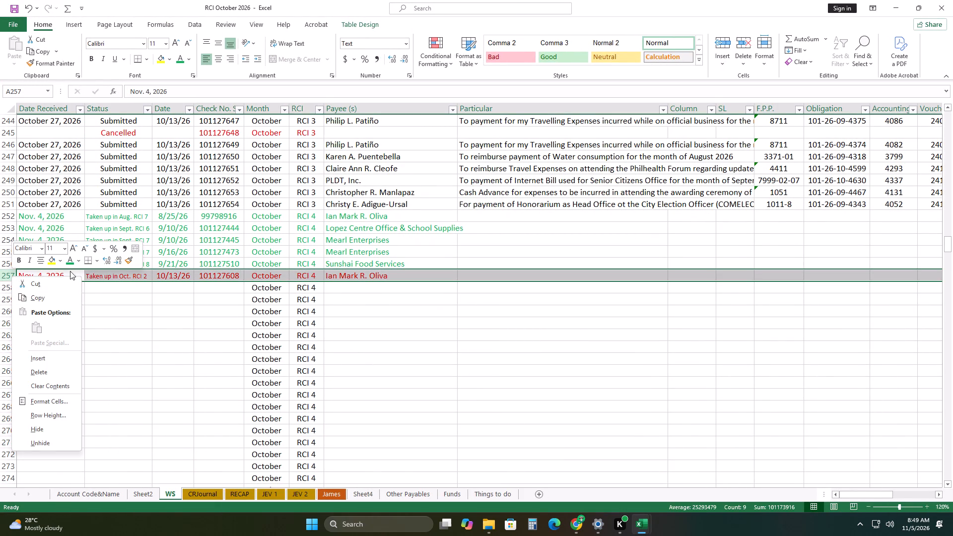
{"action": "left_click", "coordinate": [70, 257]}
{"action": "left_click_drag", "start_coordinate": [135, 336], "coordinate": [143, 343]}
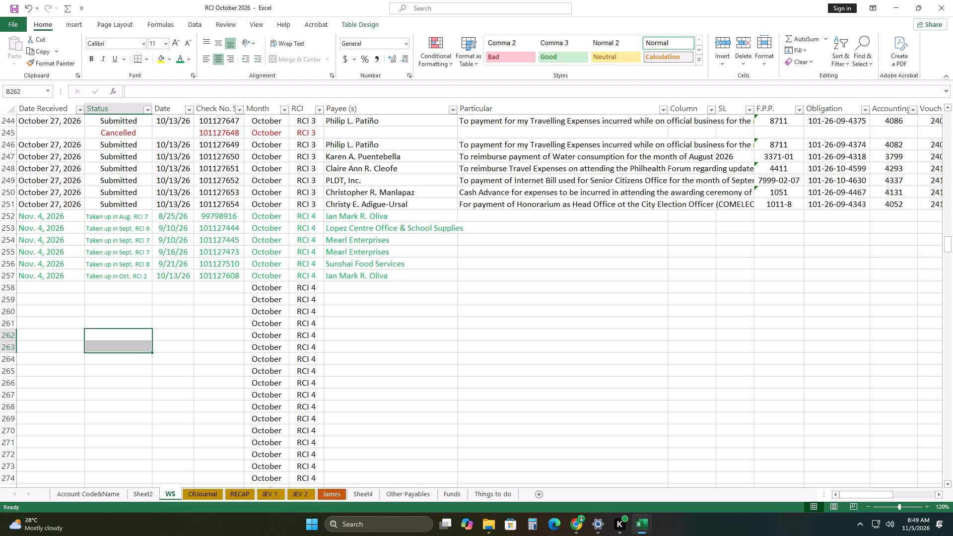
{"action": "key", "text": "ctrl+s"}
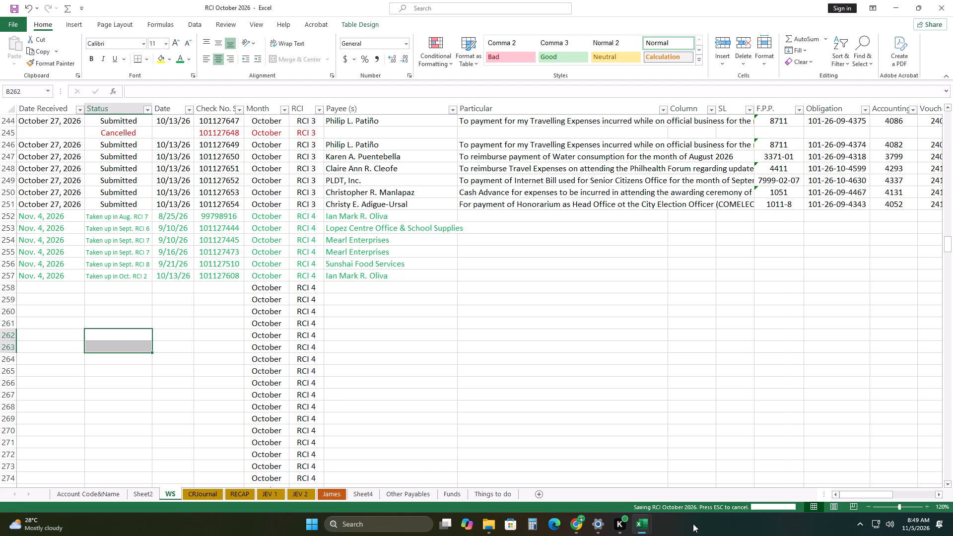
Switch to the RCI September 2026 workbook and save it.
{"action": "left_click_drag", "start_coordinate": [644, 528], "coordinate": [651, 528]}
{"action": "left_click", "coordinate": [639, 525]}
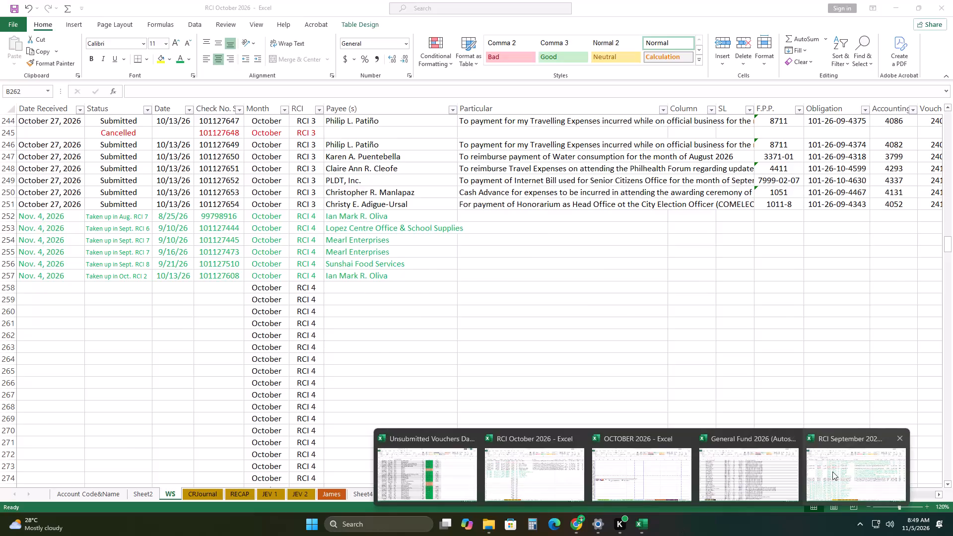
{"action": "left_click", "coordinate": [834, 470]}
{"action": "left_click", "coordinate": [495, 354]}
{"action": "key", "text": "ctrl+s"}
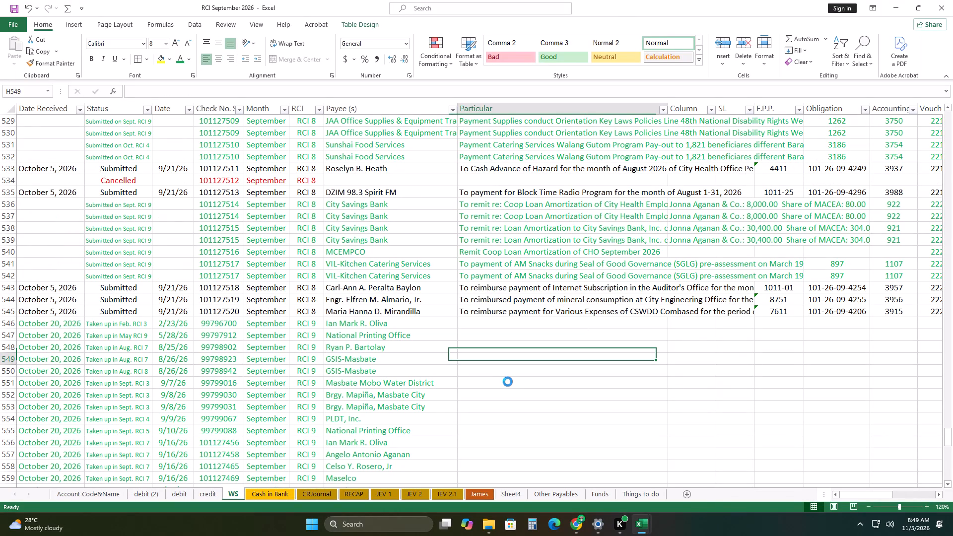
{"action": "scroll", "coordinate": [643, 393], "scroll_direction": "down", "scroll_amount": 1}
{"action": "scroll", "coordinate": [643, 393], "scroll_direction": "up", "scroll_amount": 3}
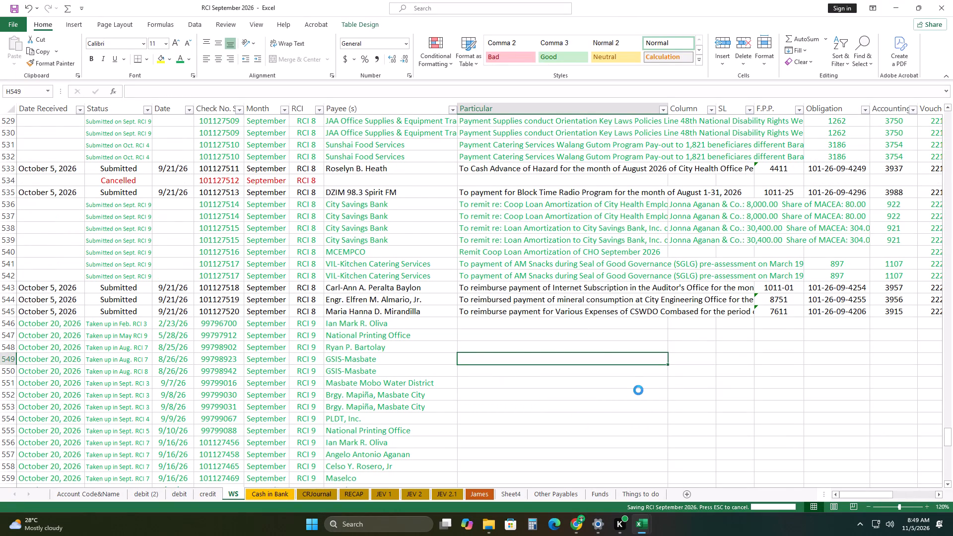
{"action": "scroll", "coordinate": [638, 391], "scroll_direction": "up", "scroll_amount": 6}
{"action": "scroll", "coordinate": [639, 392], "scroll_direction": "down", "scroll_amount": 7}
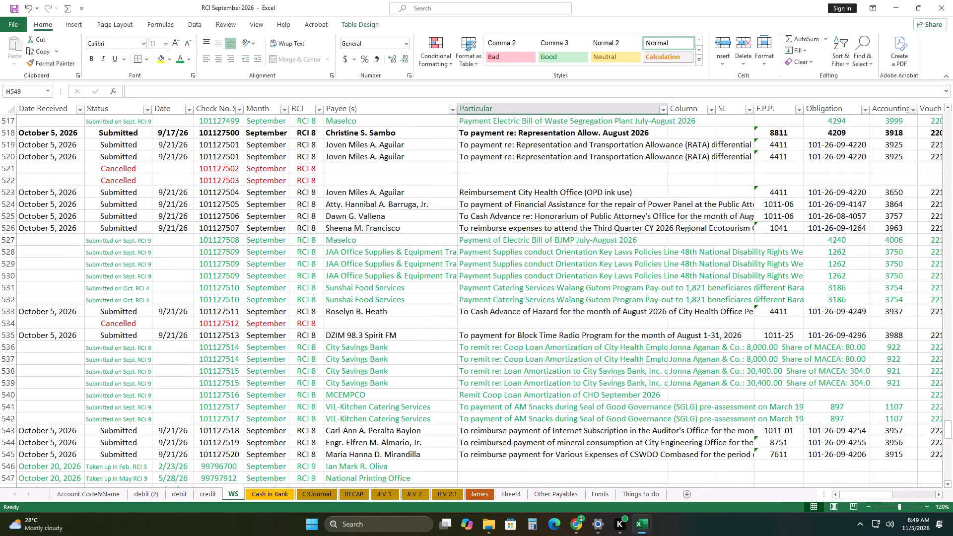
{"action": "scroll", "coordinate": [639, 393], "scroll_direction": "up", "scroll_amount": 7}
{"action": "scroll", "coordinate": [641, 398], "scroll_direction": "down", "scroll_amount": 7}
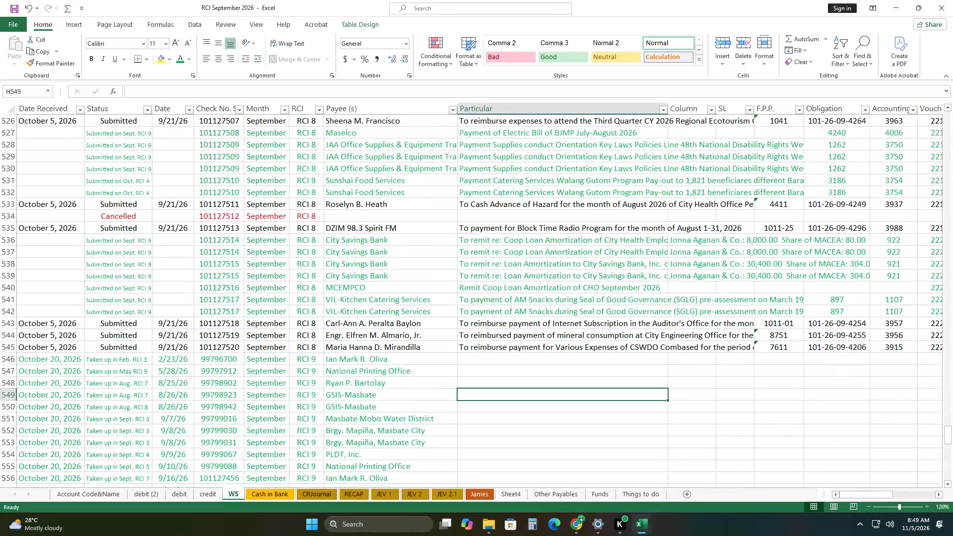
Return to the RCI October 2026 workbook and look over the RCI 4 rows, including their debit and credit columns.
{"action": "left_click", "coordinate": [648, 521]}
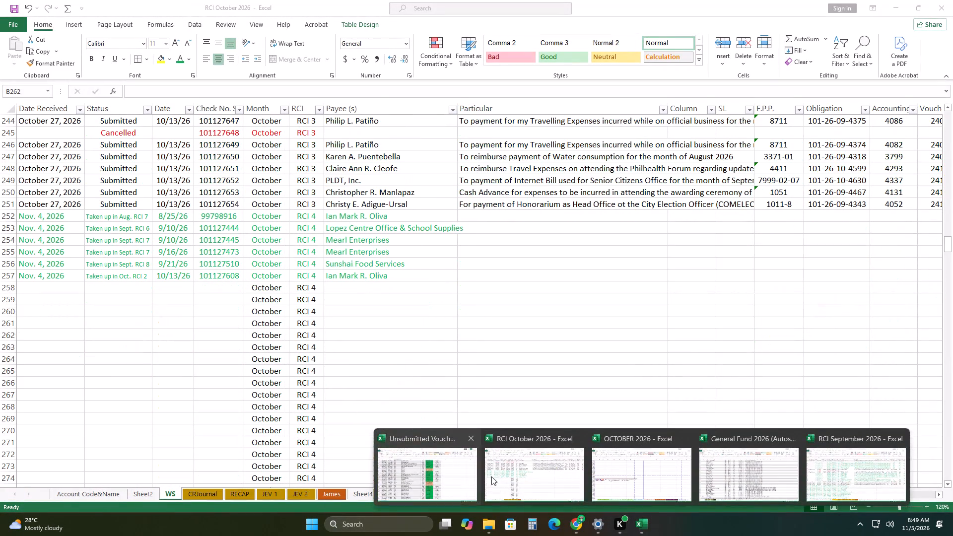
{"action": "left_click", "coordinate": [526, 472]}
{"action": "left_click", "coordinate": [526, 432]}
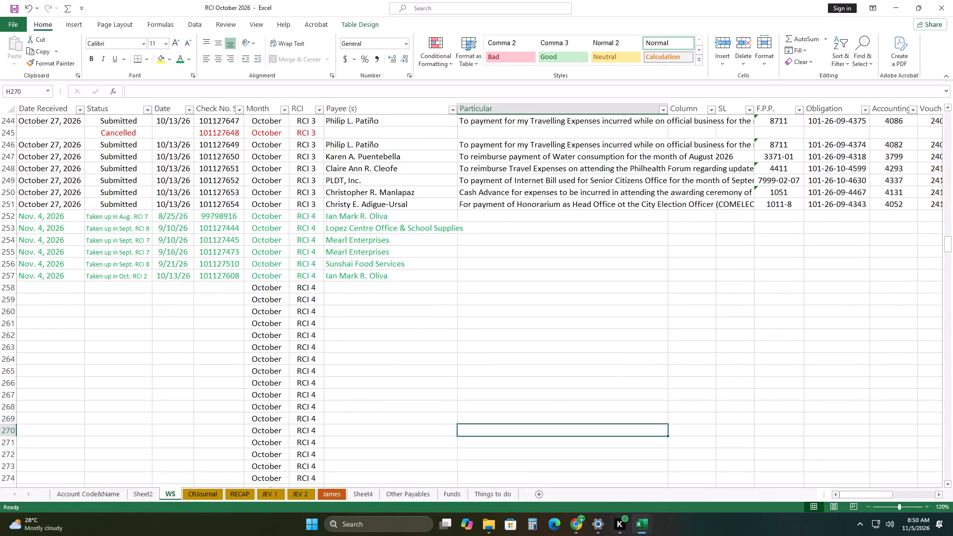
{"action": "left_click_drag", "start_coordinate": [452, 350], "coordinate": [457, 350]}
{"action": "left_click_drag", "start_coordinate": [874, 496], "coordinate": [928, 491]}
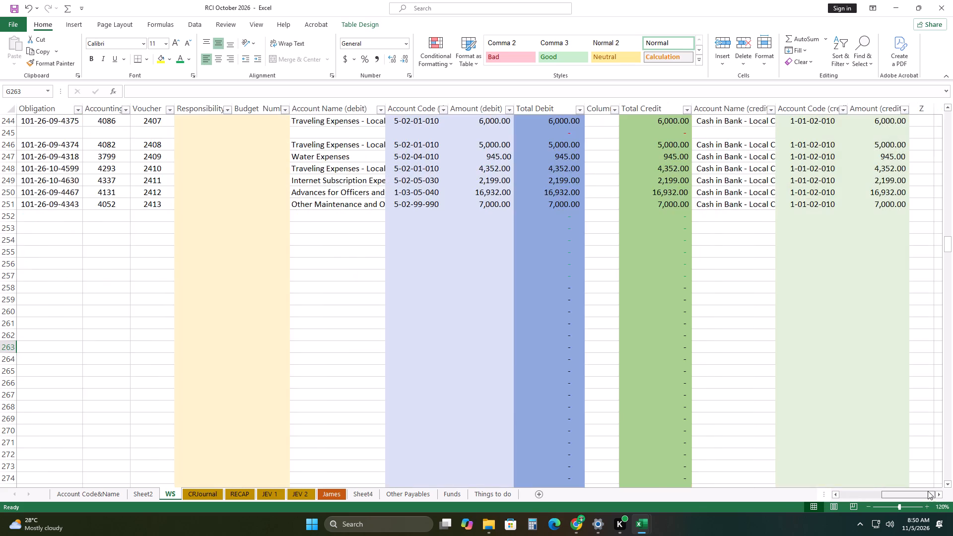
{"action": "left_click_drag", "start_coordinate": [928, 491], "coordinate": [552, 490]}
{"action": "scroll", "coordinate": [406, 331], "scroll_direction": "down", "scroll_amount": 3}
{"action": "scroll", "coordinate": [414, 373], "scroll_direction": "up", "scroll_amount": 3}
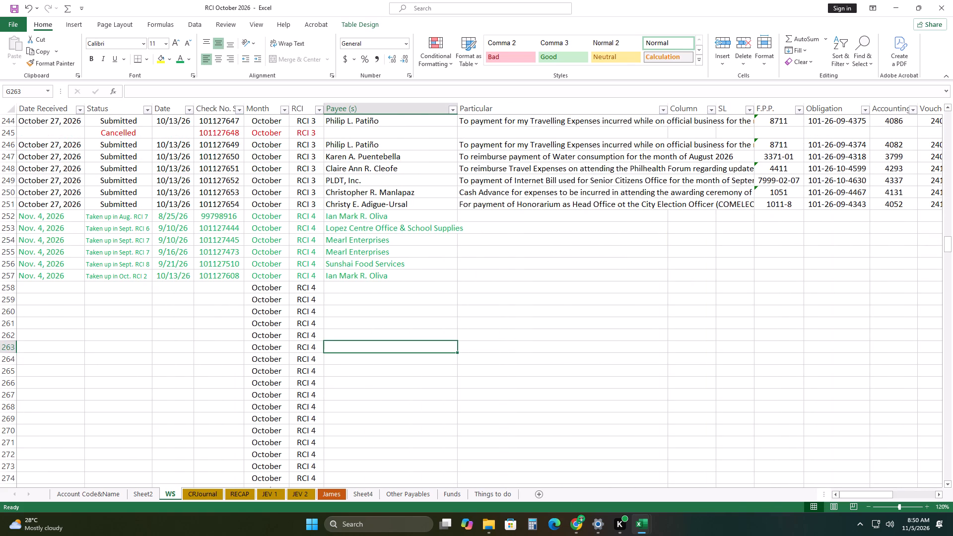
{"action": "scroll", "coordinate": [351, 334], "scroll_direction": "down", "scroll_amount": 3}
{"action": "scroll", "coordinate": [351, 342], "scroll_direction": "up", "scroll_amount": 3}
{"action": "left_click", "coordinate": [375, 309]}
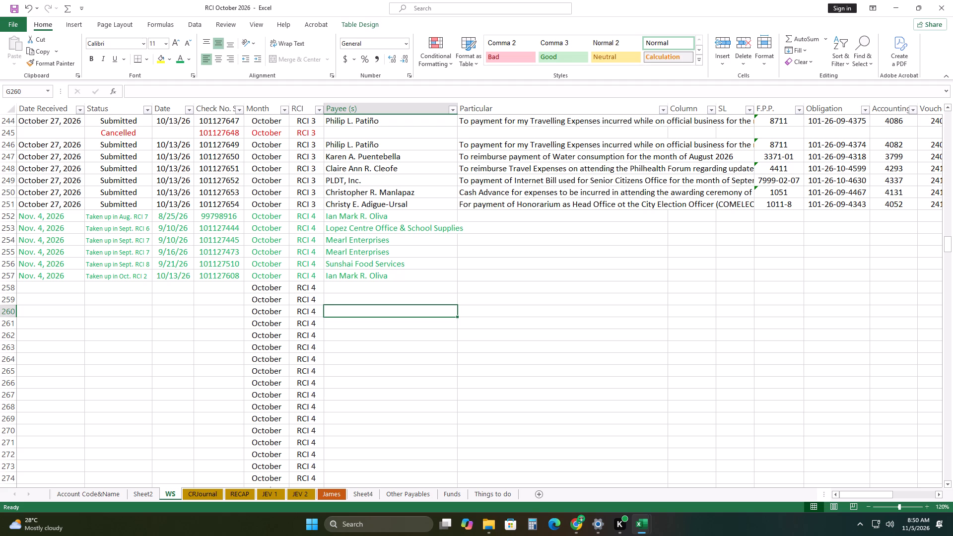
{"action": "left_click", "coordinate": [232, 204]}
{"action": "right_click", "coordinate": [233, 203]}
{"action": "left_click", "coordinate": [297, 224]}
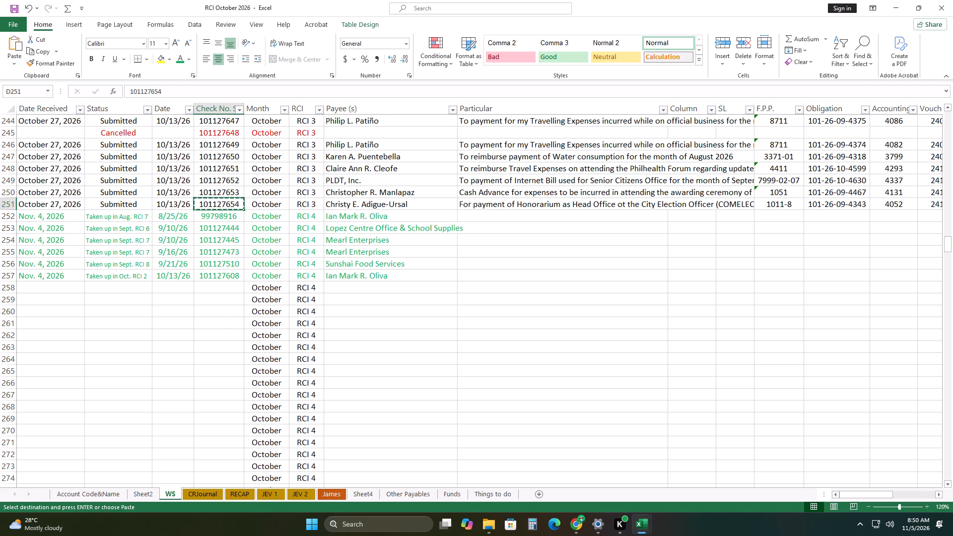
{"action": "left_click", "coordinate": [238, 288]}
{"action": "right_click", "coordinate": [237, 287]}
{"action": "left_click", "coordinate": [277, 268]}
{"action": "left_click", "coordinate": [218, 324]}
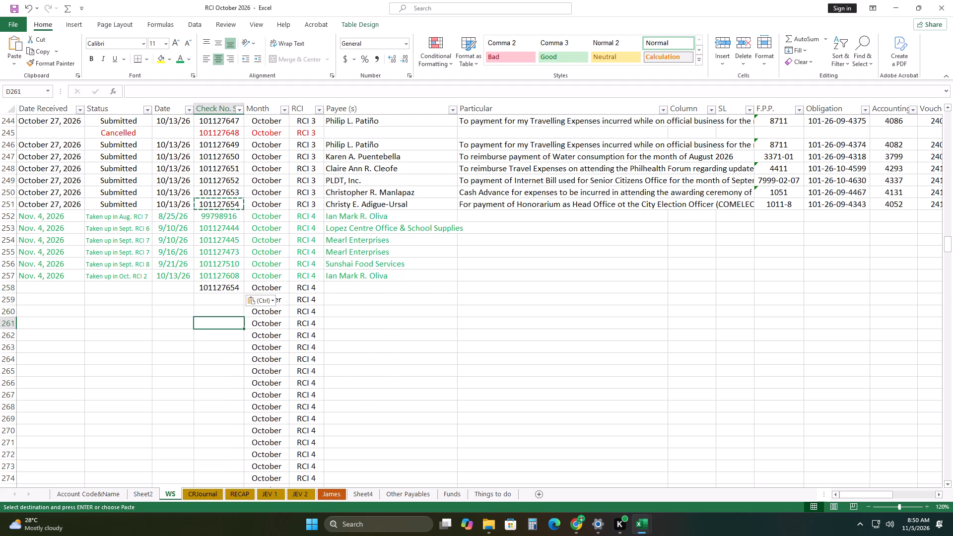
{"action": "double_click", "coordinate": [241, 287]}
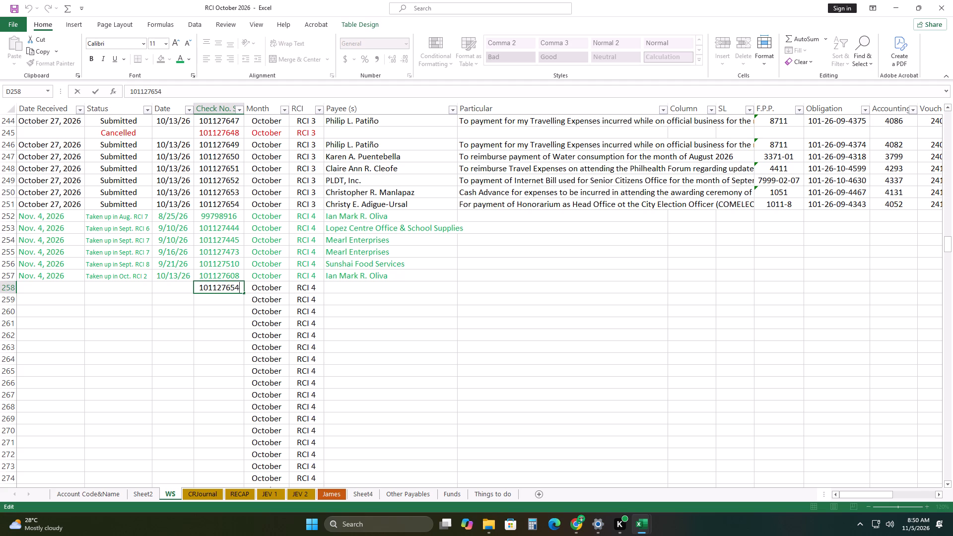
{"action": "key", "text": "BackSpace"}
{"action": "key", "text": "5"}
Fill the check number from row 258 down to row 273 as a series.
{"action": "scroll", "coordinate": [273, 316], "scroll_direction": "down", "scroll_amount": 3}
{"action": "scroll", "coordinate": [300, 289], "scroll_direction": "up", "scroll_amount": 3}
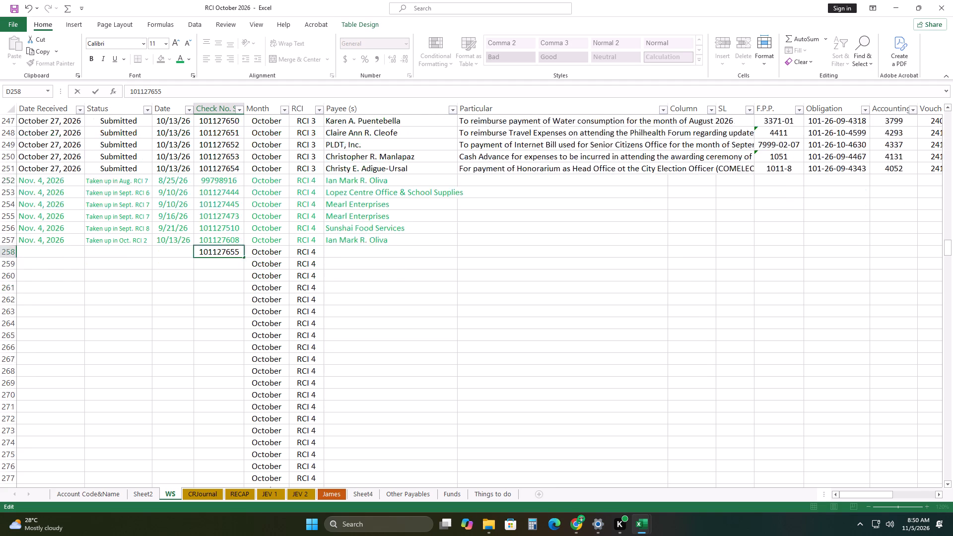
{"action": "scroll", "coordinate": [306, 297], "scroll_direction": "down", "scroll_amount": 3}
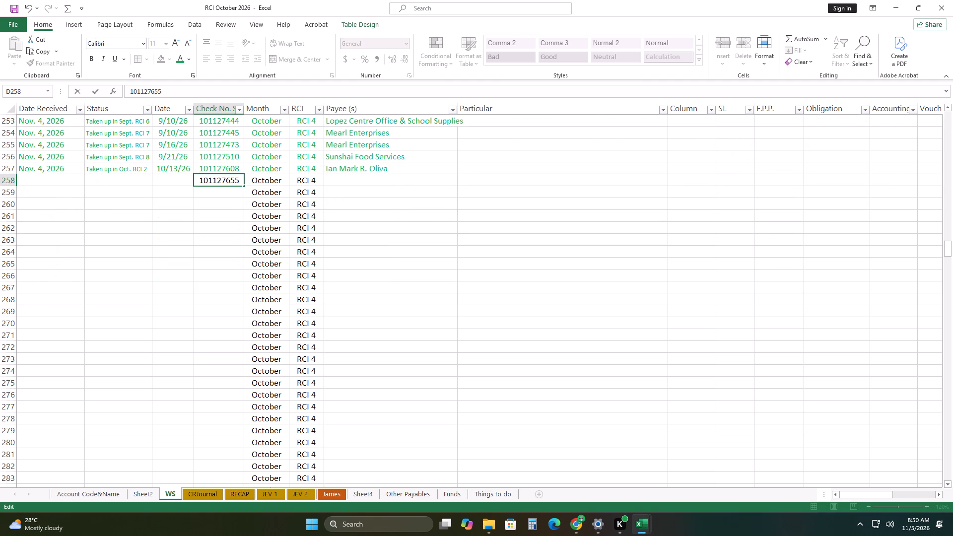
{"action": "left_click_drag", "start_coordinate": [244, 186], "coordinate": [246, 362]}
{"action": "left_click", "coordinate": [253, 374]}
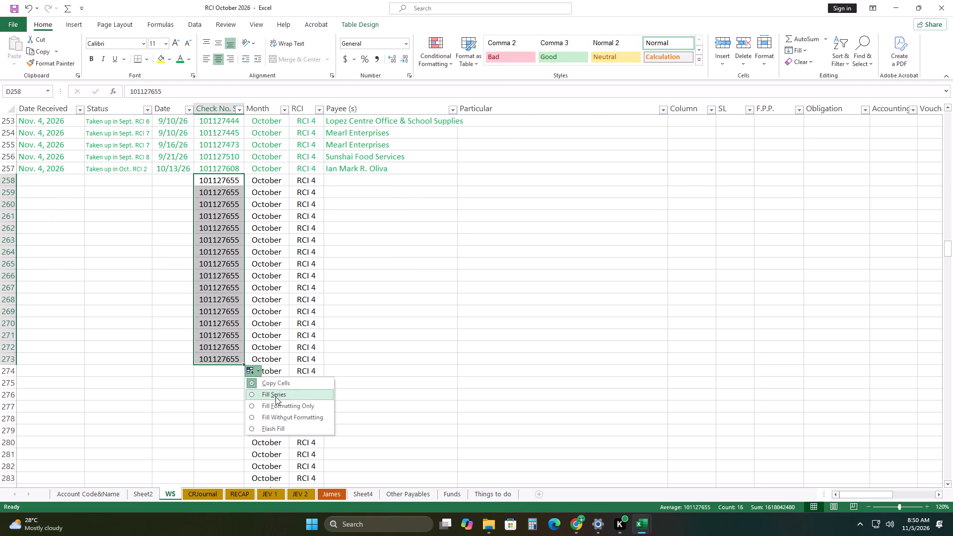
{"action": "left_click", "coordinate": [278, 392]}
Clear the surplus check numbers in rows 270 to 273.
{"action": "left_click_drag", "start_coordinate": [234, 324], "coordinate": [232, 356]}
{"action": "right_click", "coordinate": [228, 336]}
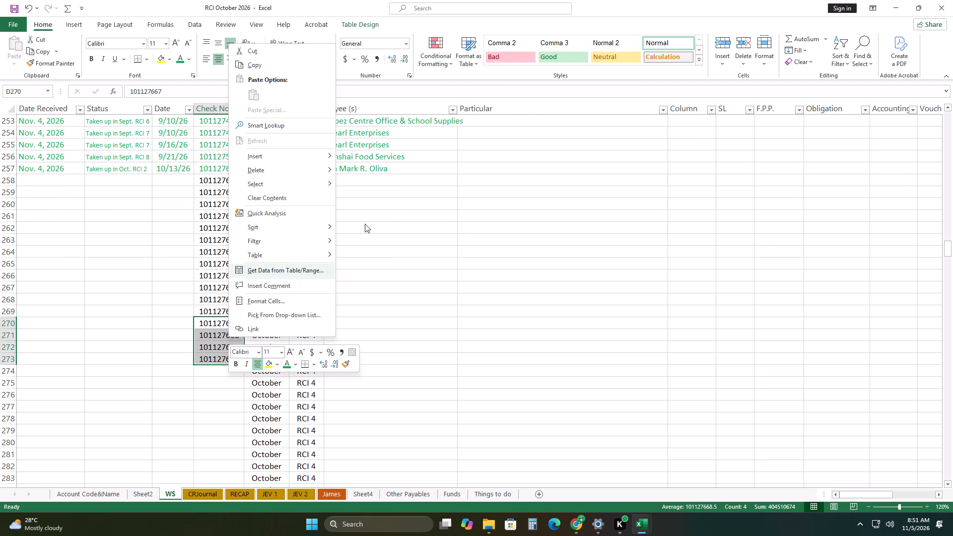
{"action": "left_click", "coordinate": [279, 198]}
{"action": "left_click_drag", "start_coordinate": [458, 353], "coordinate": [467, 358]}
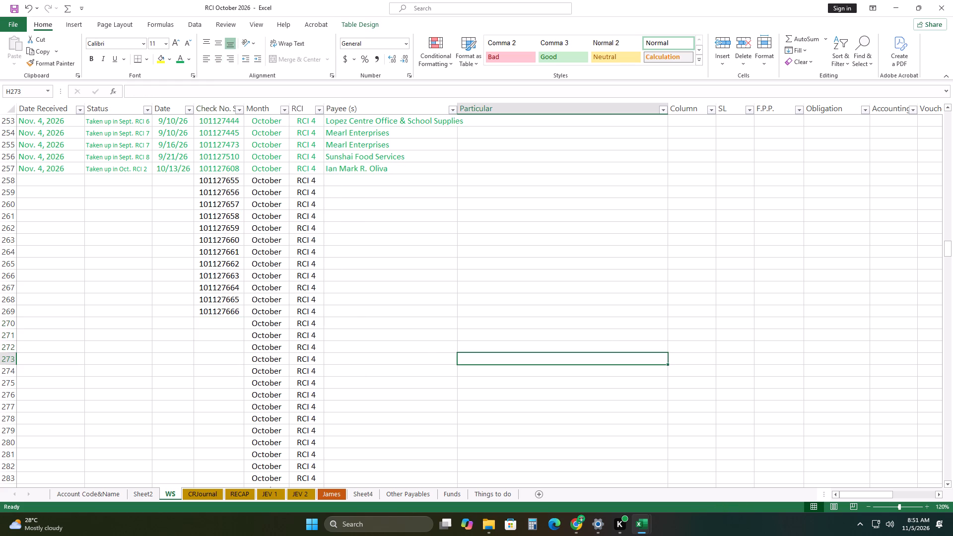
{"action": "scroll", "coordinate": [294, 368], "scroll_direction": "up", "scroll_amount": 2}
{"action": "scroll", "coordinate": [339, 369], "scroll_direction": "down", "scroll_amount": 1}
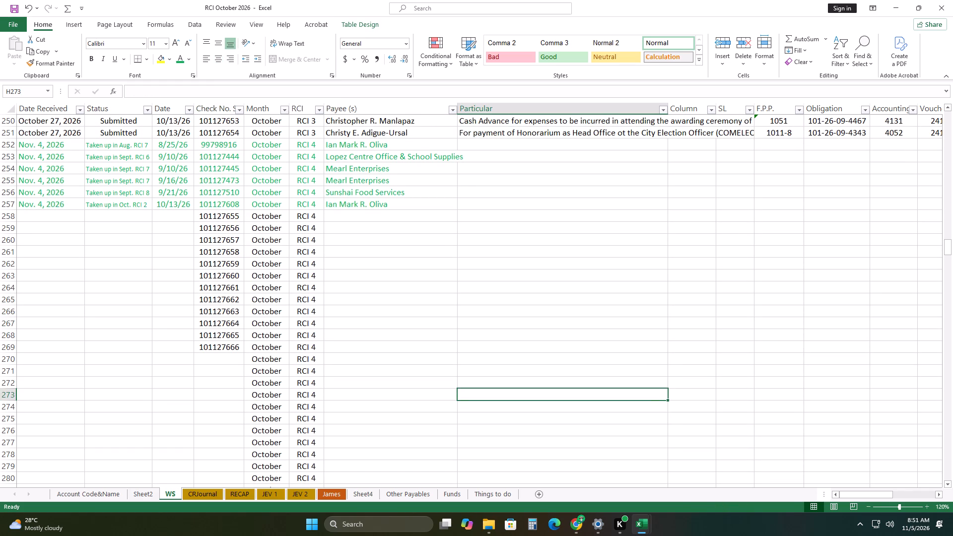
Enter voucher number 2414 in row 258 and fill it down to row 273 as a series.
{"action": "left_click", "coordinate": [9, 214]}
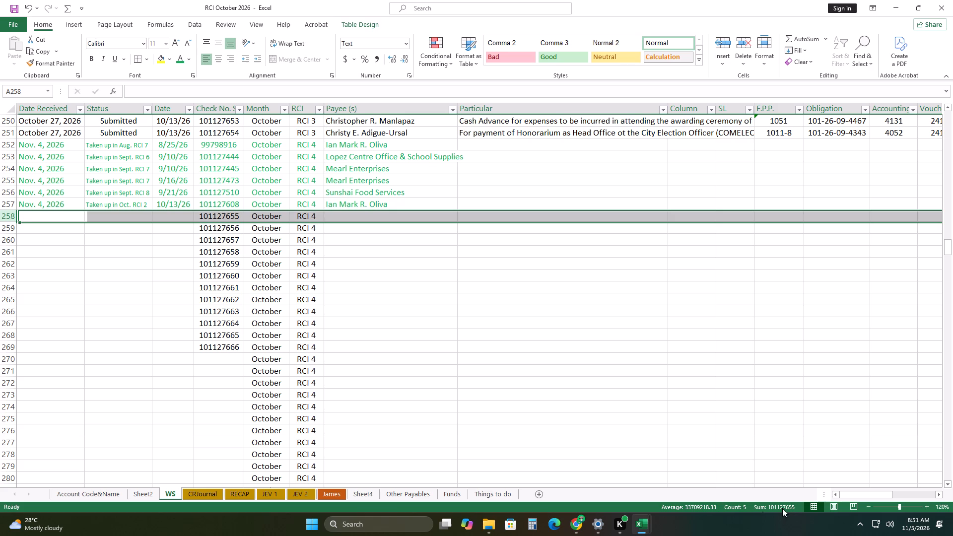
{"action": "left_click_drag", "start_coordinate": [867, 495], "coordinate": [888, 486]}
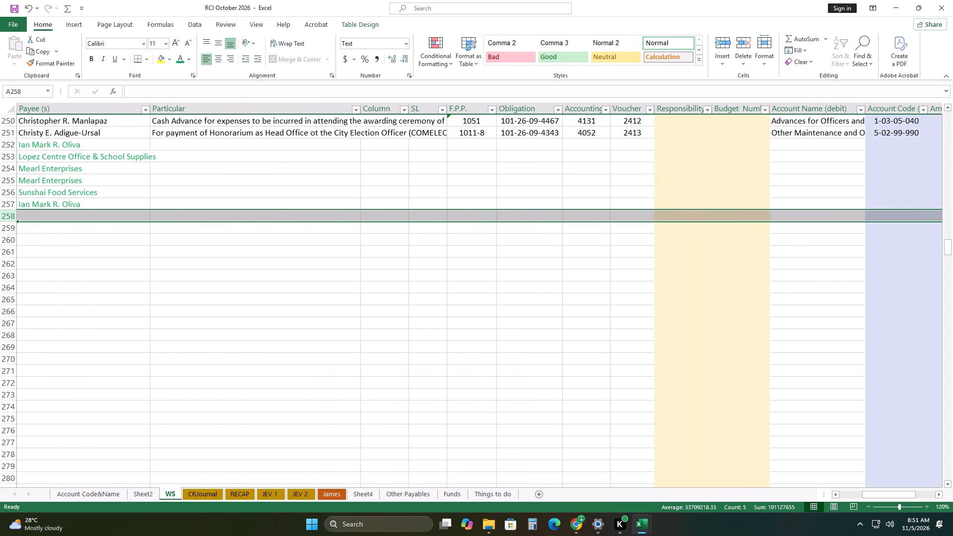
{"action": "left_click", "coordinate": [638, 214]}
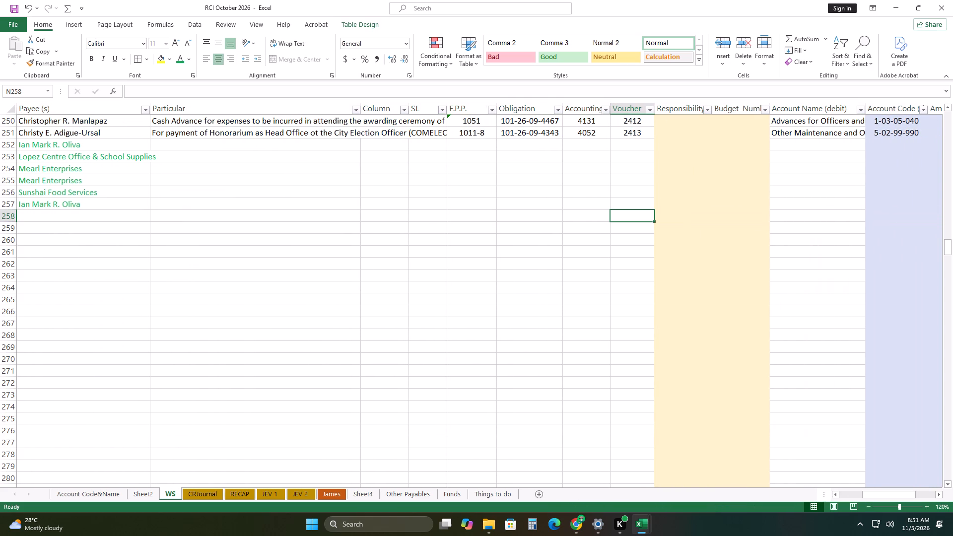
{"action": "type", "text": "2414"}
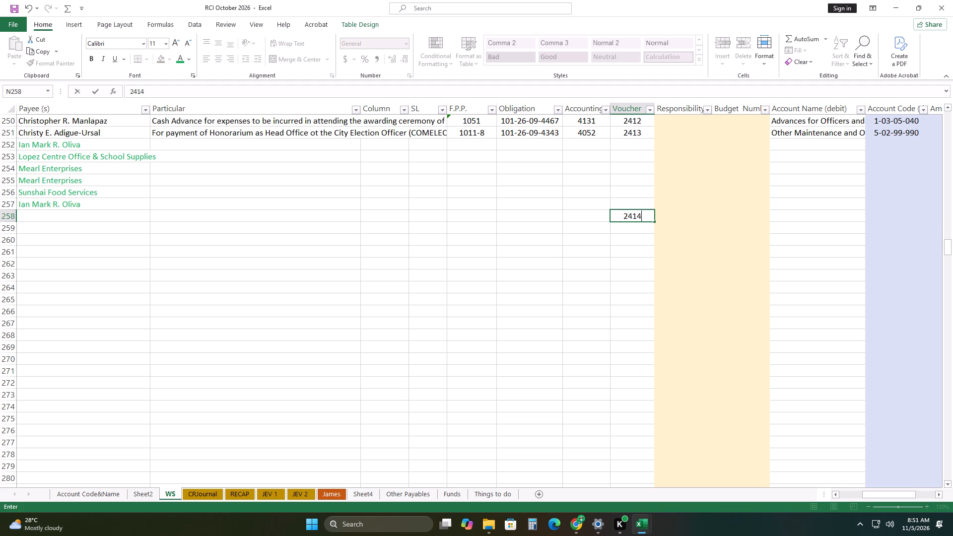
{"action": "left_click_drag", "start_coordinate": [655, 221], "coordinate": [643, 399]}
{"action": "left_click", "coordinate": [663, 409]}
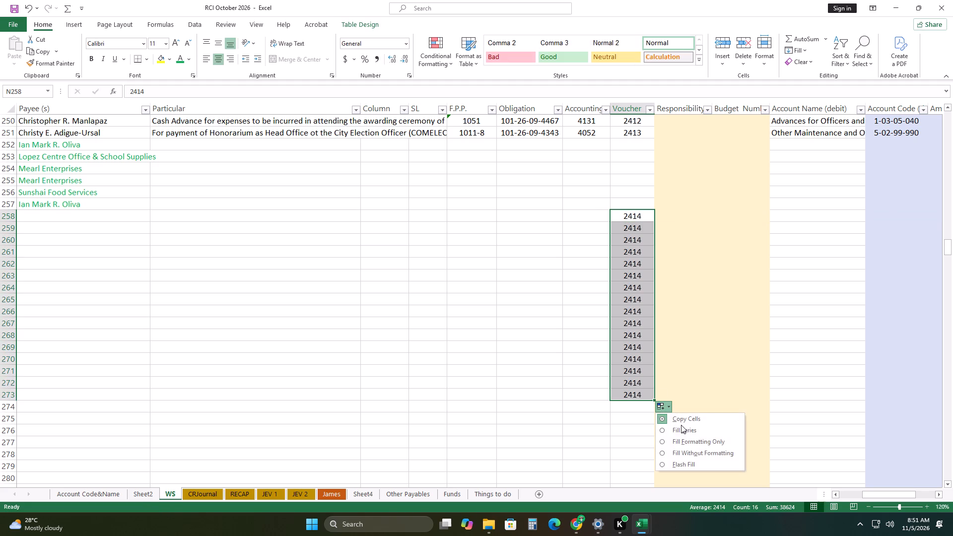
{"action": "left_click", "coordinate": [682, 425]}
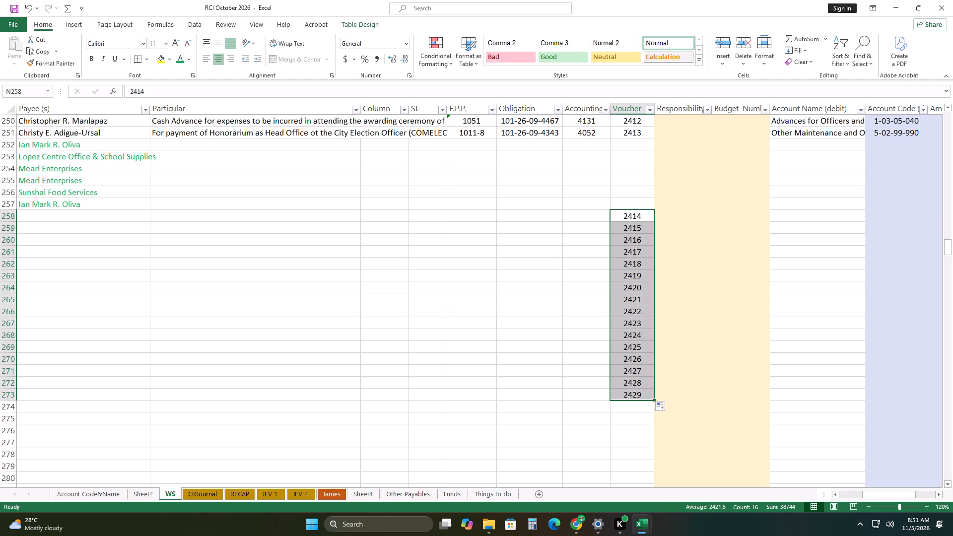
Clear the surplus voucher numbers in rows 268 to 273.
{"action": "left_click_drag", "start_coordinate": [637, 335], "coordinate": [643, 387]}
{"action": "right_click", "coordinate": [625, 361]}
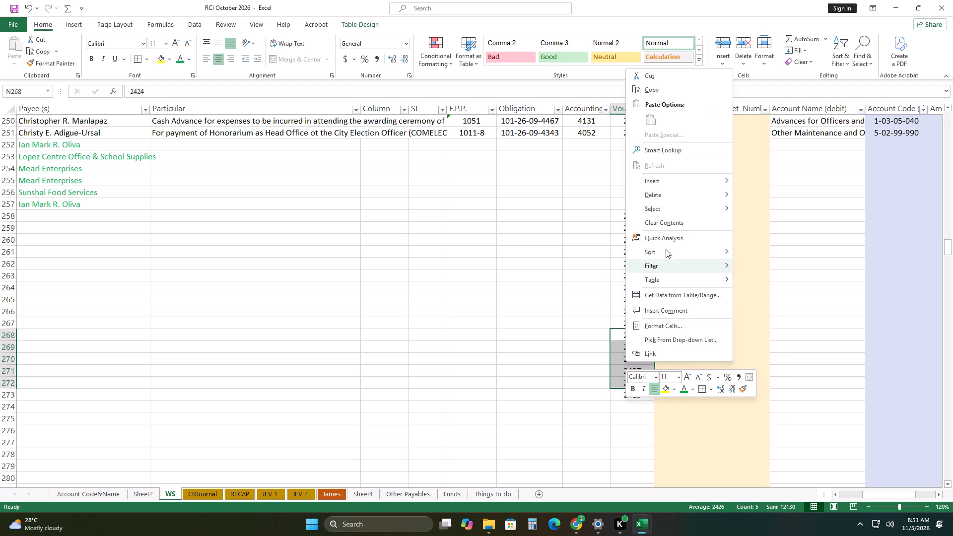
{"action": "left_click", "coordinate": [667, 221]}
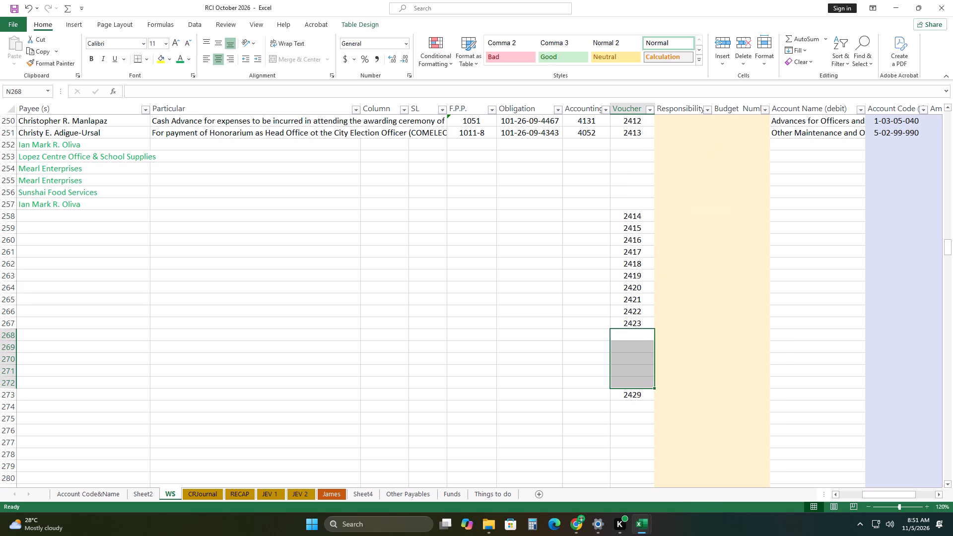
{"action": "left_click", "coordinate": [632, 396]}
{"action": "key", "text": "BackSpace"}
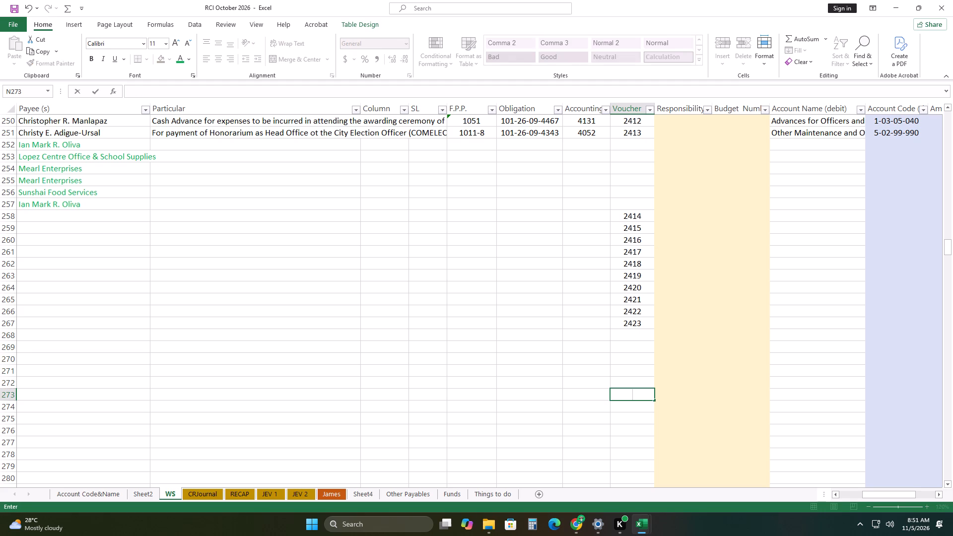
Compare the check number rows with the voucher number rows around rows 267 and 268.
{"action": "left_click", "coordinate": [9, 322]}
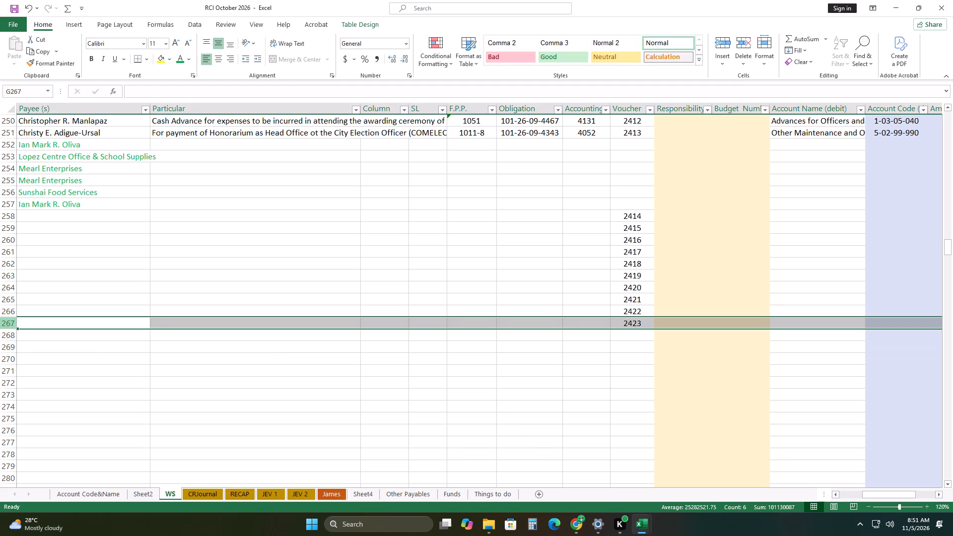
{"action": "left_click", "coordinate": [7, 336]}
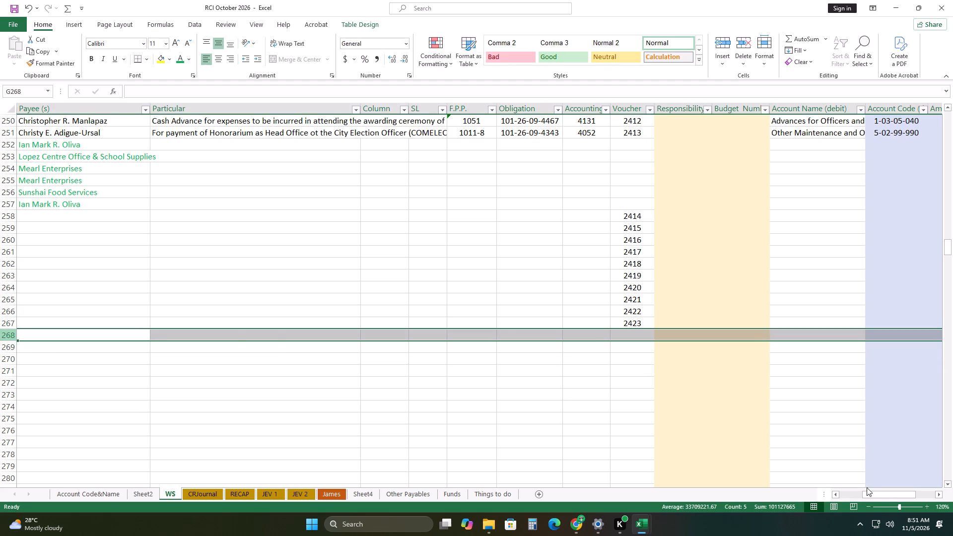
{"action": "left_click_drag", "start_coordinate": [886, 496], "coordinate": [872, 497]}
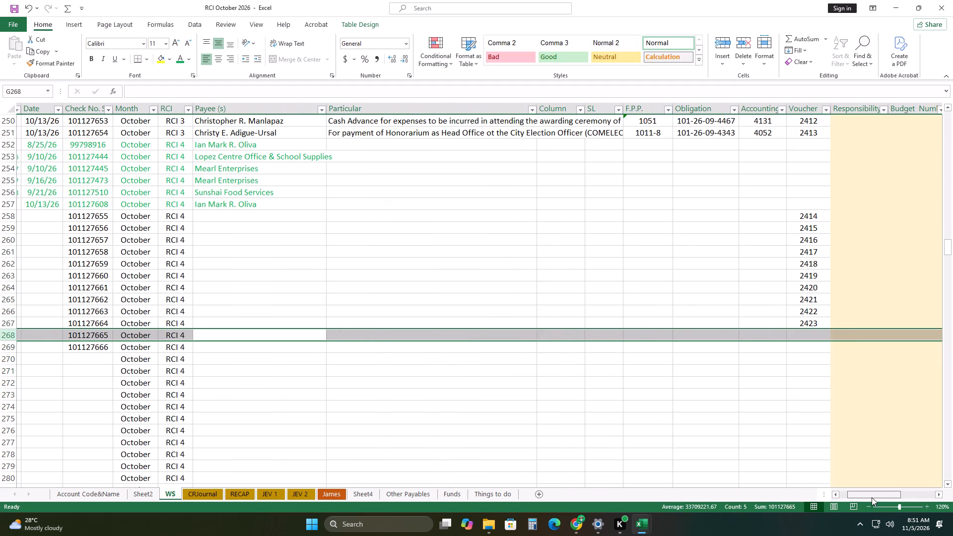
{"action": "left_click_drag", "start_coordinate": [872, 497], "coordinate": [873, 497]}
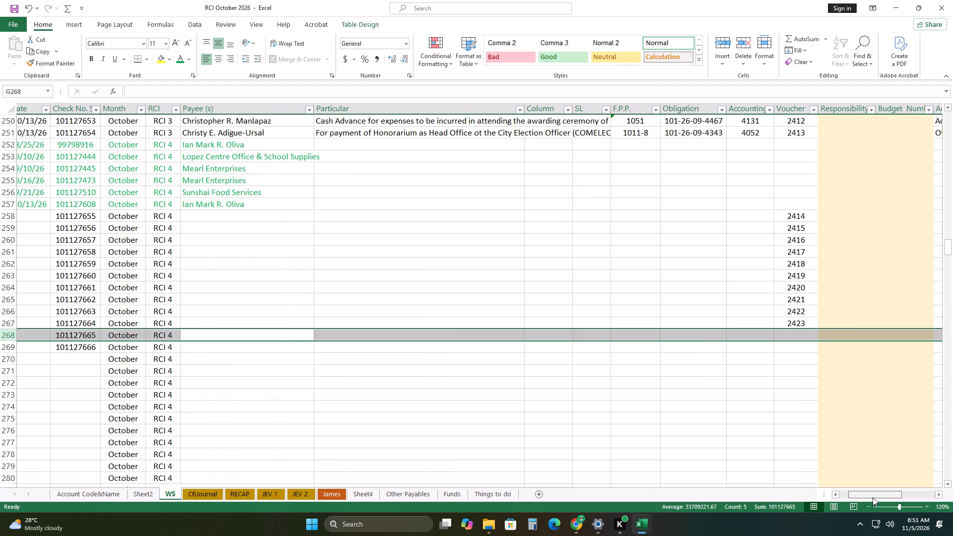
{"action": "left_click_drag", "start_coordinate": [873, 497], "coordinate": [874, 499]}
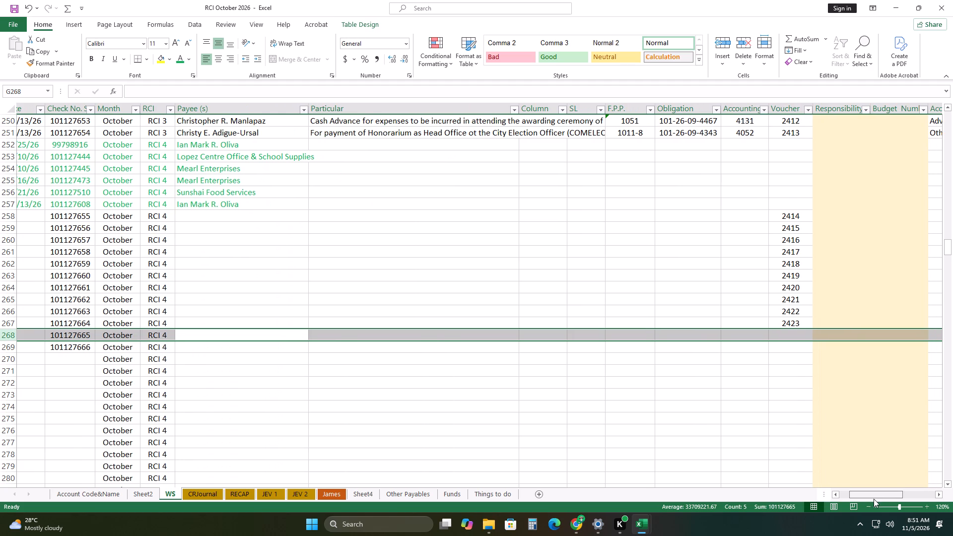
{"action": "left_click_drag", "start_coordinate": [874, 499], "coordinate": [874, 500]}
{"action": "left_click_drag", "start_coordinate": [874, 500], "coordinate": [875, 502]}
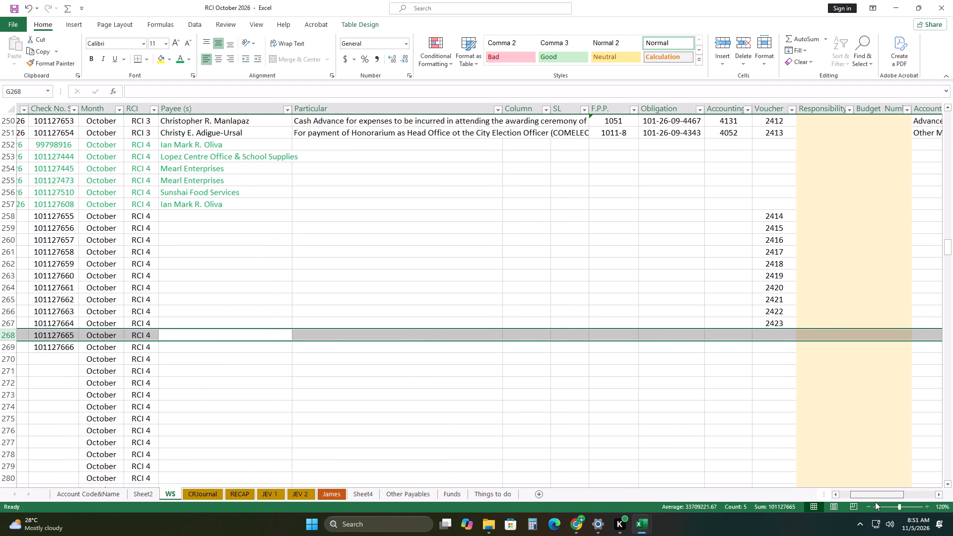
{"action": "left_click_drag", "start_coordinate": [875, 502], "coordinate": [858, 506]}
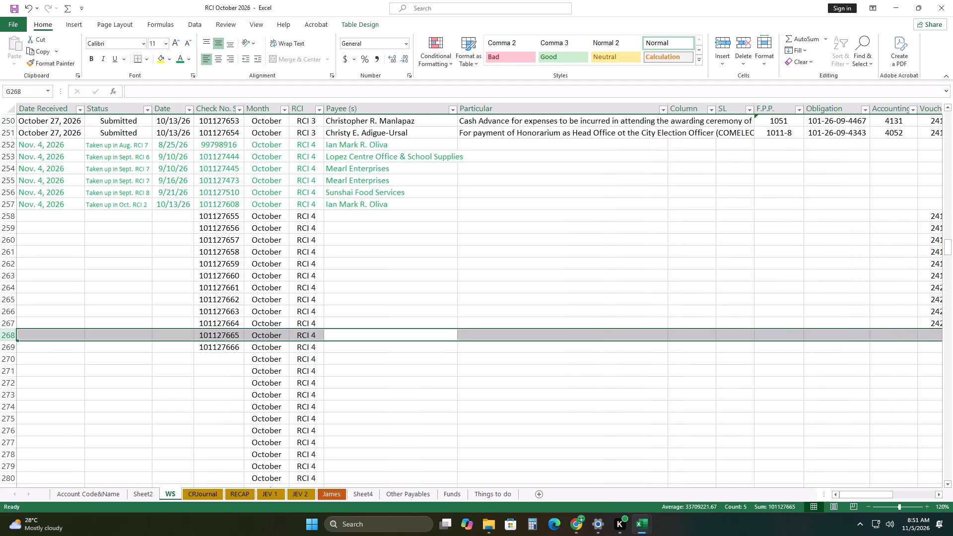
{"action": "left_click", "coordinate": [6, 287]}
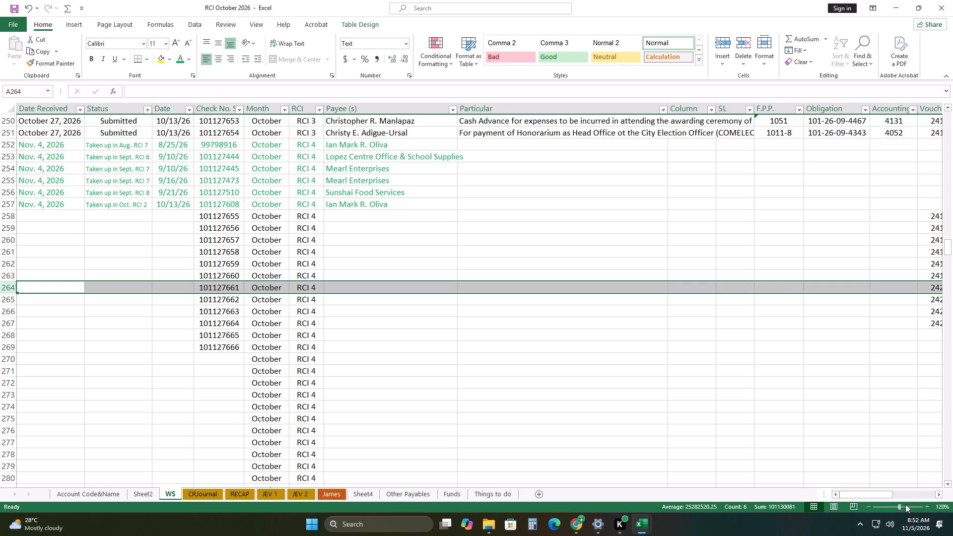
{"action": "left_click_drag", "start_coordinate": [881, 496], "coordinate": [906, 488]}
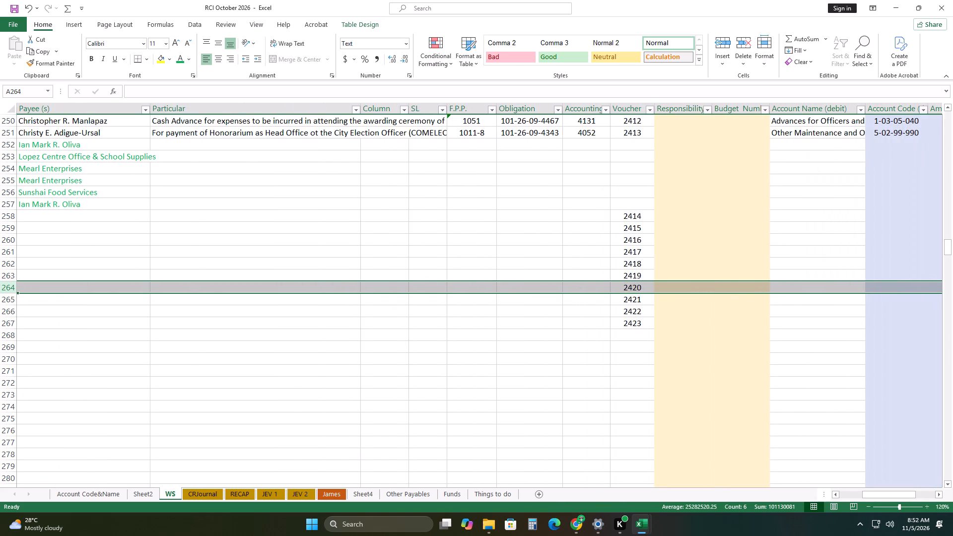
{"action": "left_click", "coordinate": [640, 288]}
{"action": "key", "text": "BackSpace"}
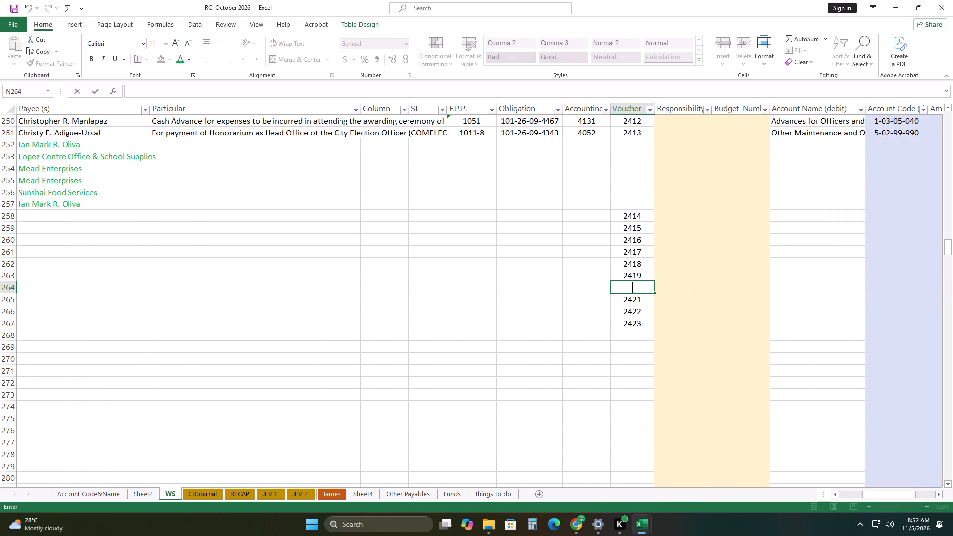
Copy voucher number 2419 from row 263 into the voucher cell of row 265 and change it to 2420.
{"action": "left_click", "coordinate": [642, 276]}
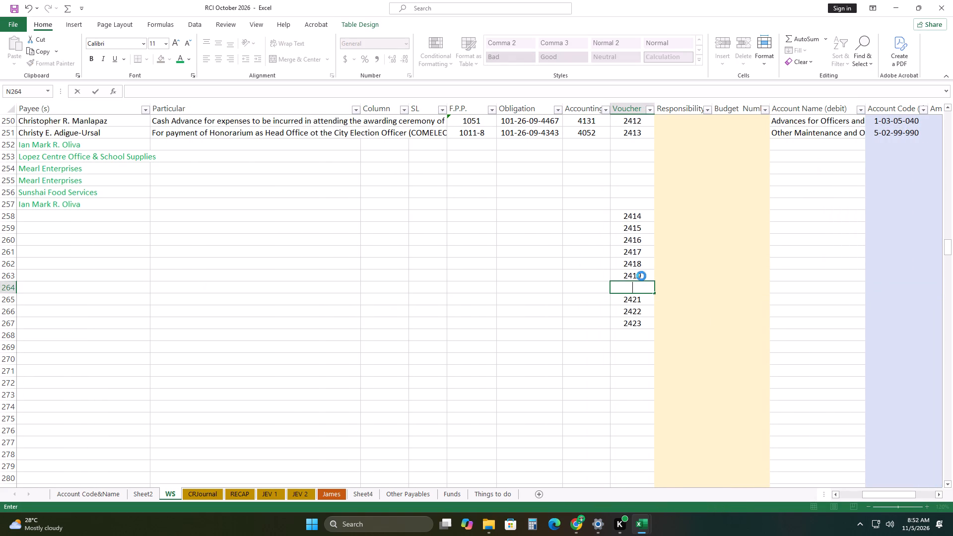
{"action": "right_click", "coordinate": [641, 276]}
{"action": "left_click", "coordinate": [681, 241]}
{"action": "left_click", "coordinate": [639, 299]}
{"action": "right_click", "coordinate": [637, 298]}
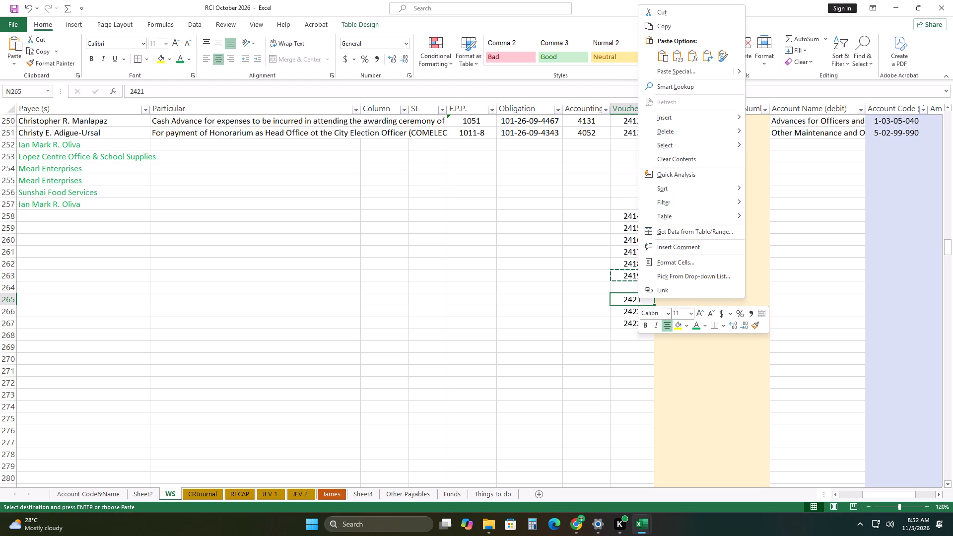
{"action": "left_click", "coordinate": [675, 58]}
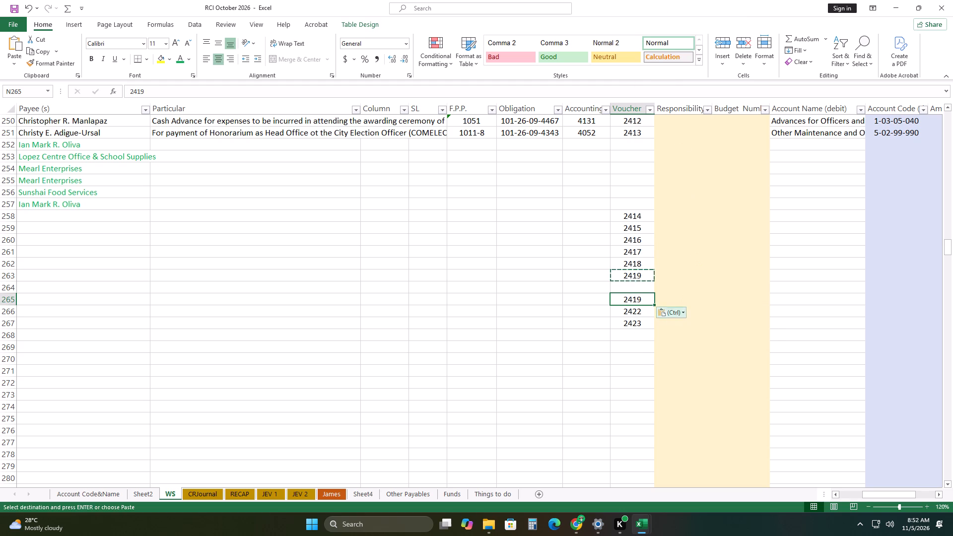
{"action": "double_click", "coordinate": [645, 299]}
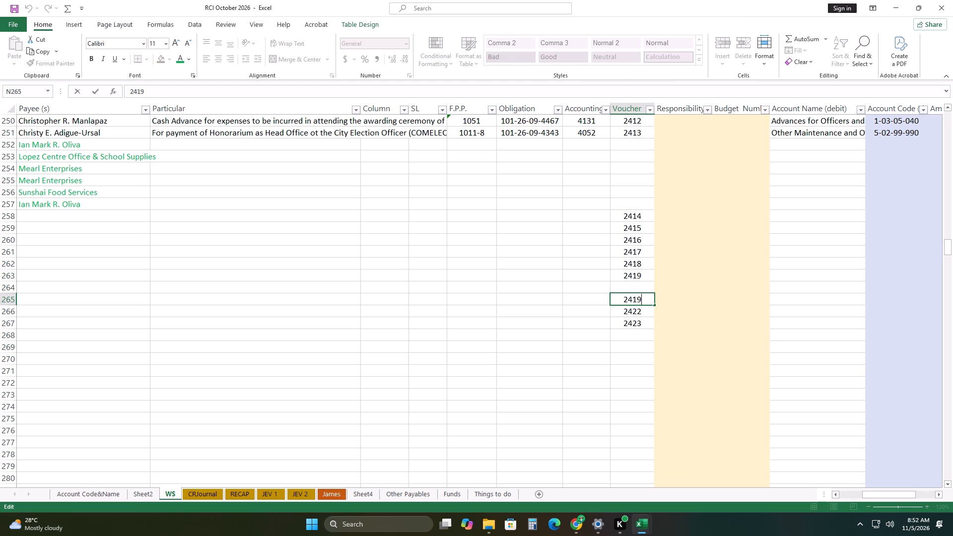
{"action": "key", "text": "BackSpace"}
{"action": "key", "text": "BackSpace"}
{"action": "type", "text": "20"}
Fill the voucher number from row 265 down to row 268 as a series.
{"action": "left_click_drag", "start_coordinate": [655, 305], "coordinate": [653, 340]}
{"action": "left_click", "coordinate": [661, 348]}
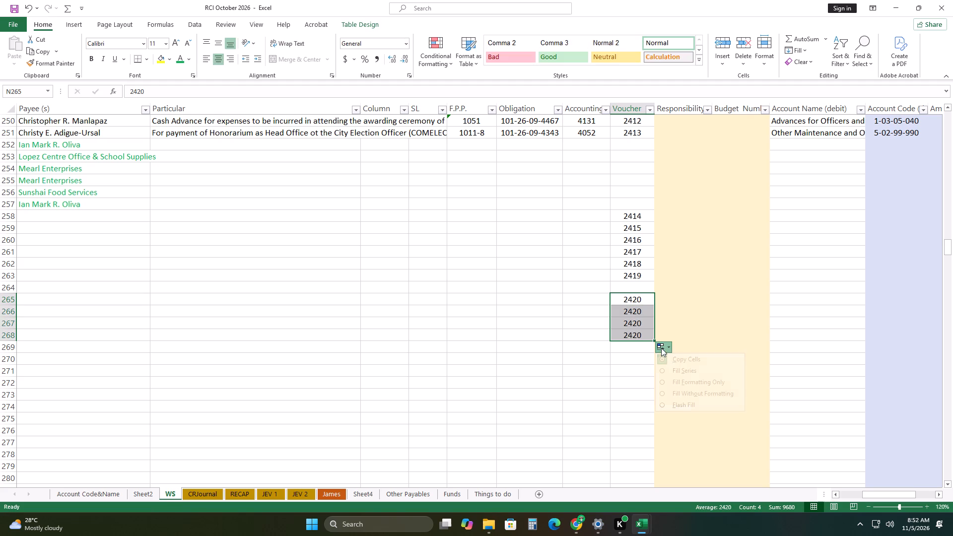
{"action": "left_click", "coordinate": [683, 370]}
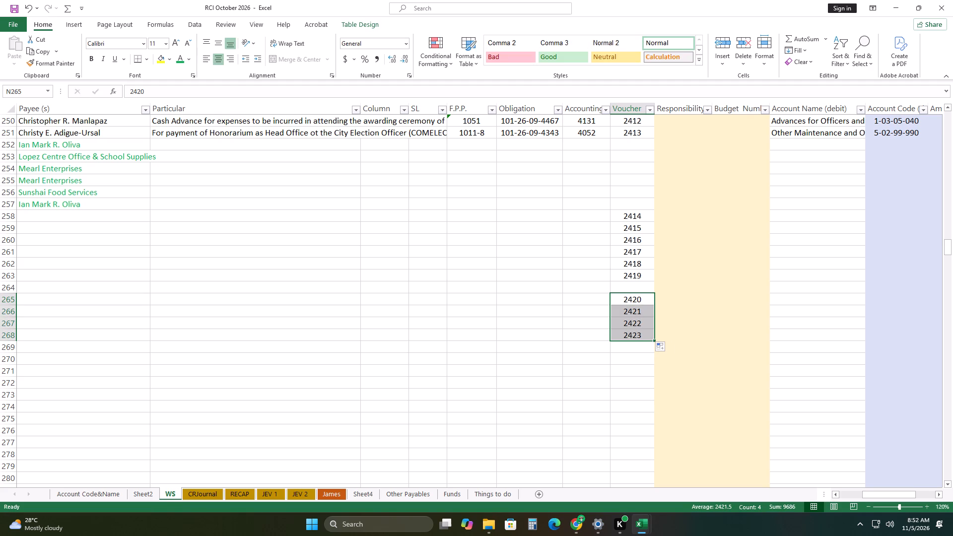
{"action": "left_click", "coordinate": [8, 332]}
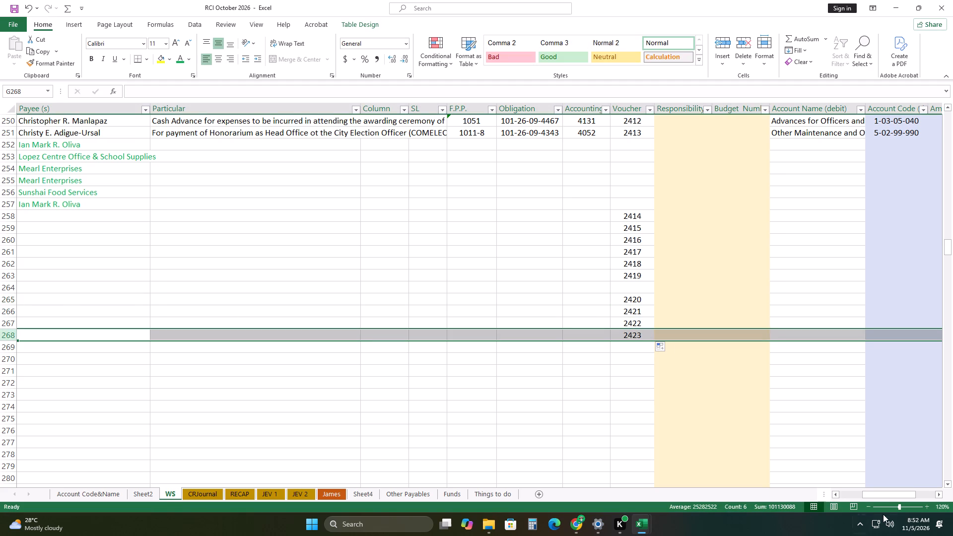
{"action": "left_click_drag", "start_coordinate": [884, 495], "coordinate": [845, 501]}
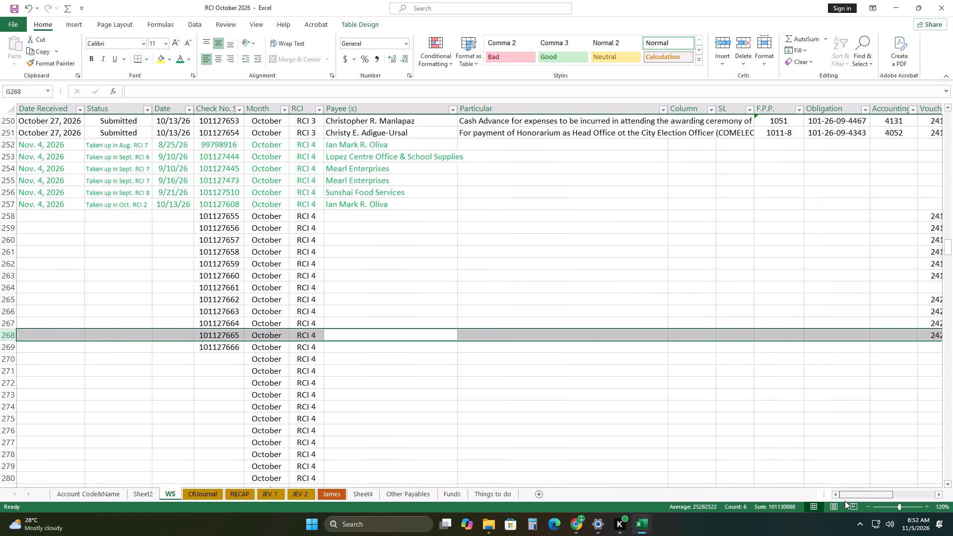
{"action": "left_click_drag", "start_coordinate": [845, 501], "coordinate": [642, 467]}
{"action": "left_click", "coordinate": [187, 272]}
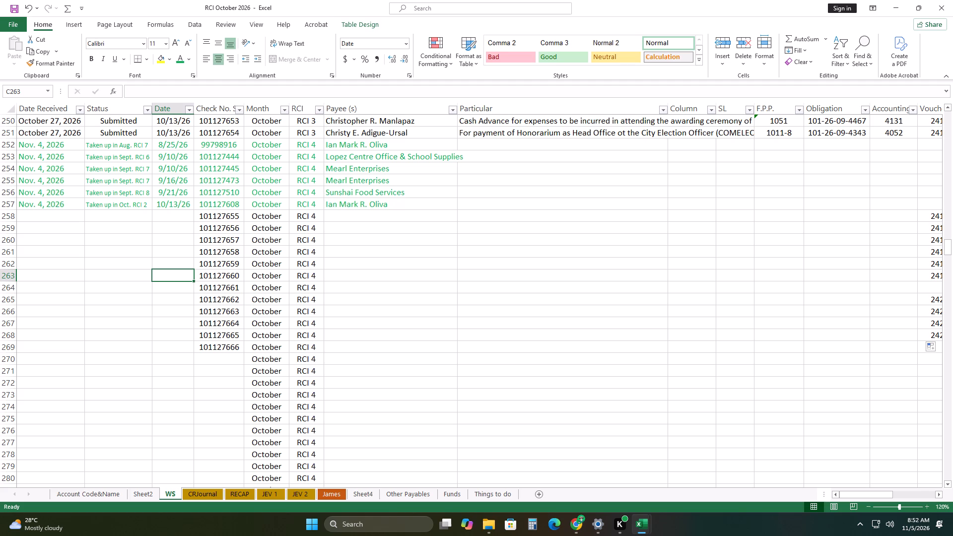
{"action": "left_click", "coordinate": [128, 287]}
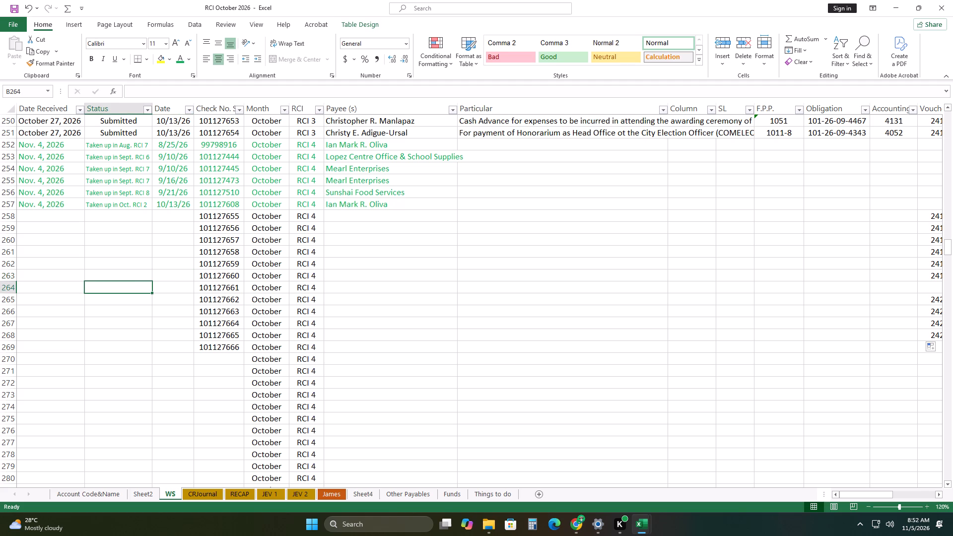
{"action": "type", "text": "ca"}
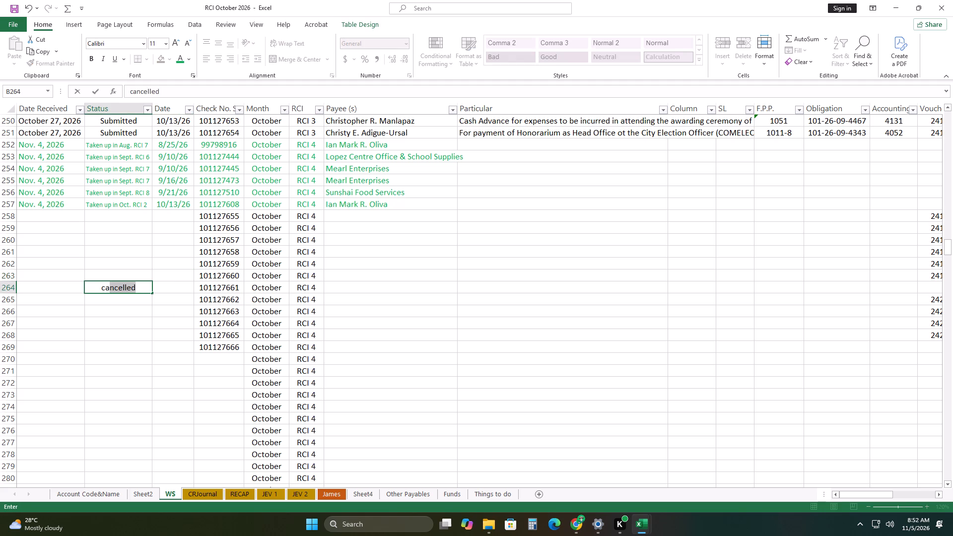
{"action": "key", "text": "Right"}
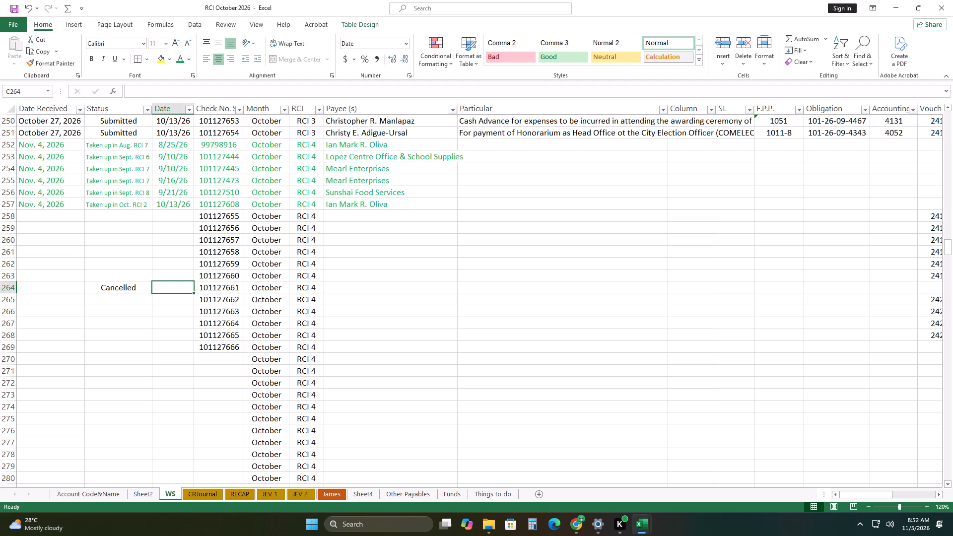
{"action": "left_click", "coordinate": [124, 349]}
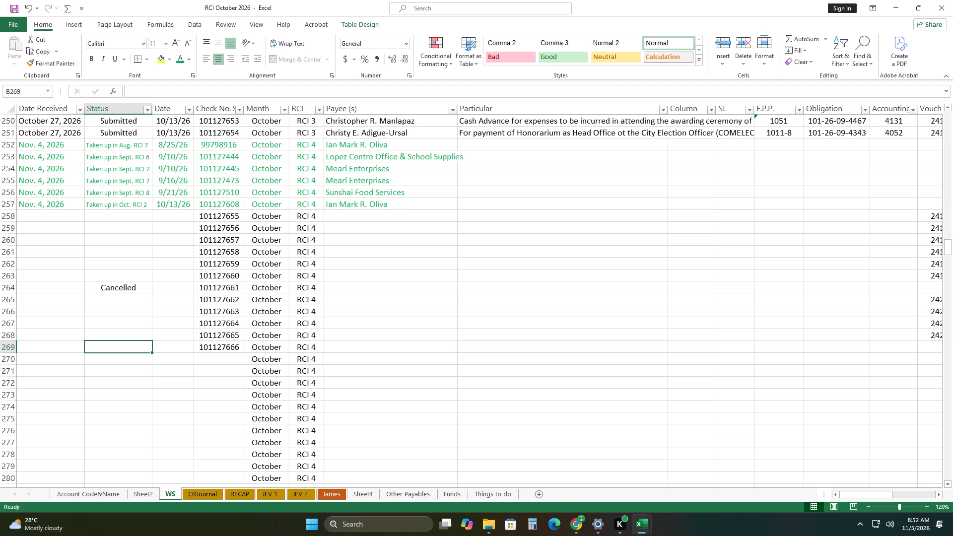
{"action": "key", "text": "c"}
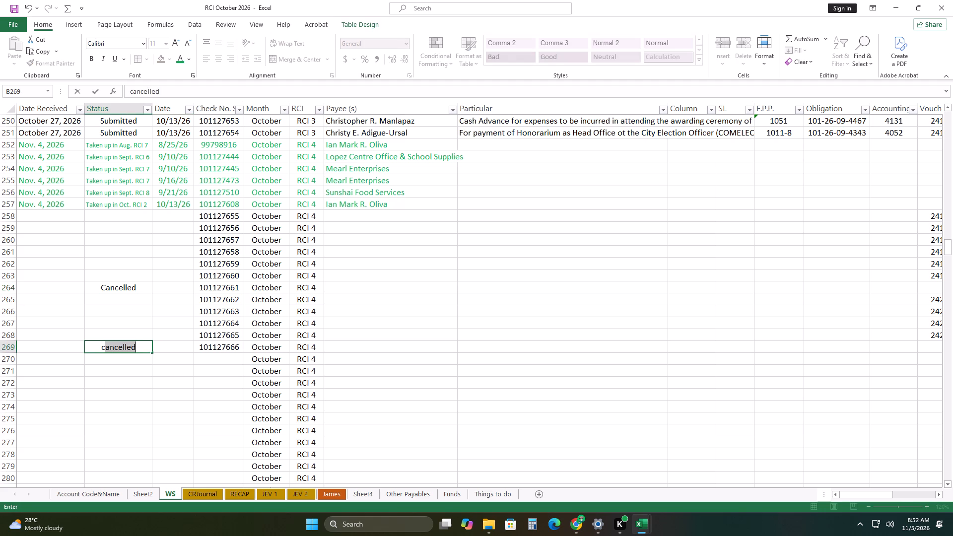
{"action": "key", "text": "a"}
{"action": "key", "text": "Right"}
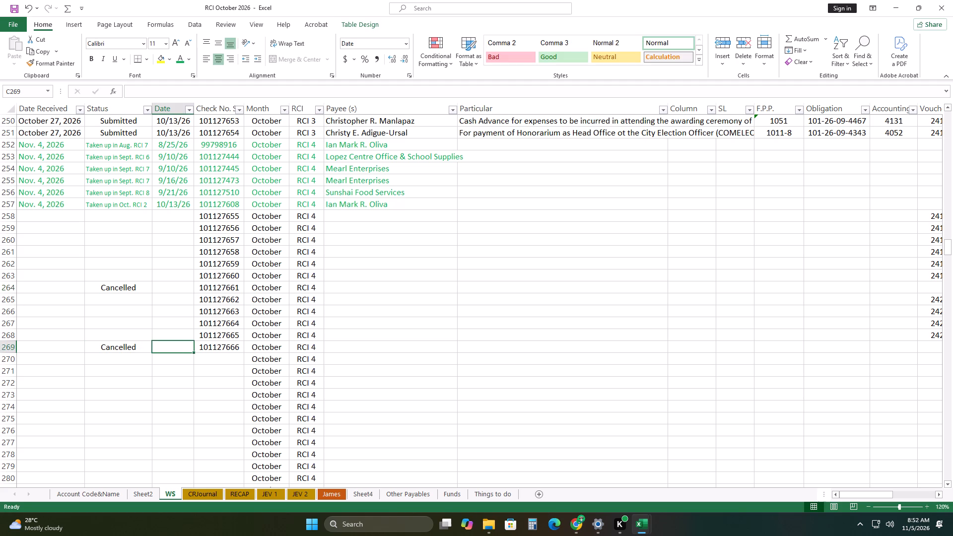
Change the font colour of the cancelled check rows 264 and 269 to red.
{"action": "left_click", "coordinate": [9, 287]}
{"action": "right_click", "coordinate": [9, 287]}
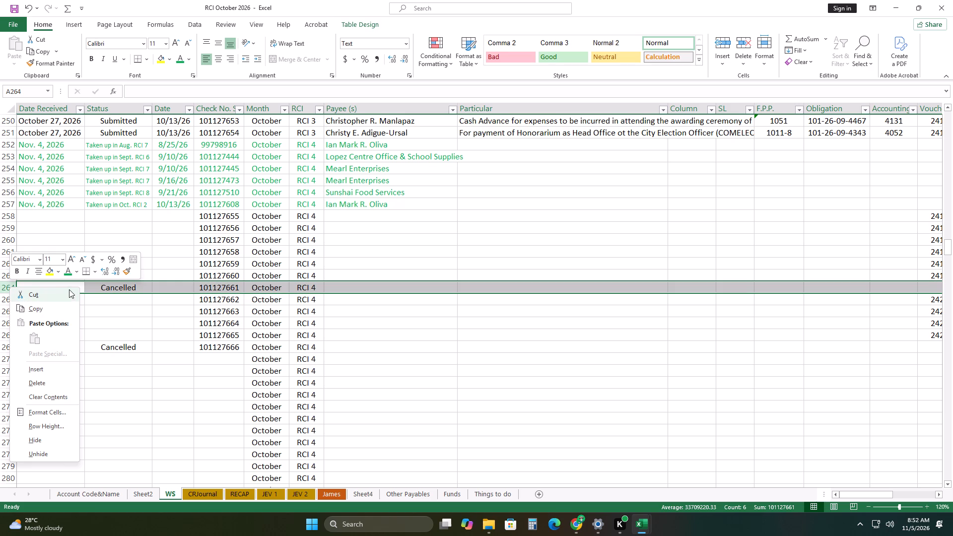
{"action": "left_click", "coordinate": [76, 270]}
{"action": "left_click", "coordinate": [73, 382]}
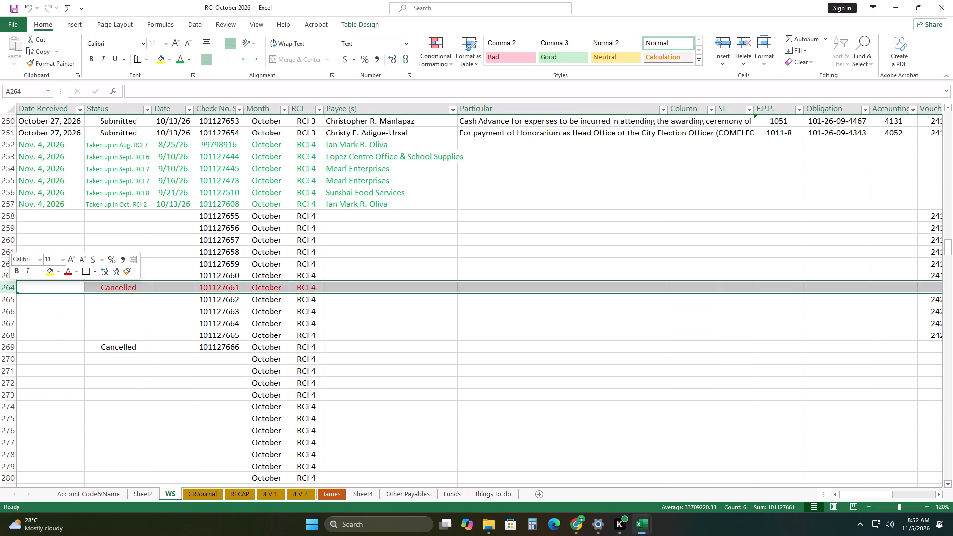
{"action": "left_click", "coordinate": [85, 328]}
{"action": "left_click", "coordinate": [8, 346]}
{"action": "right_click", "coordinate": [8, 346]}
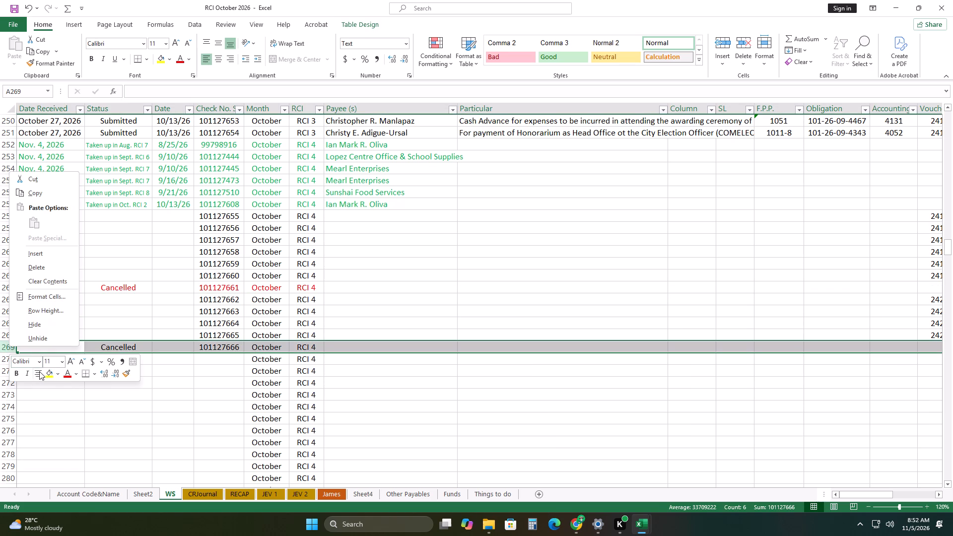
{"action": "left_click", "coordinate": [66, 376]}
{"action": "left_click_drag", "start_coordinate": [177, 395], "coordinate": [182, 396]}
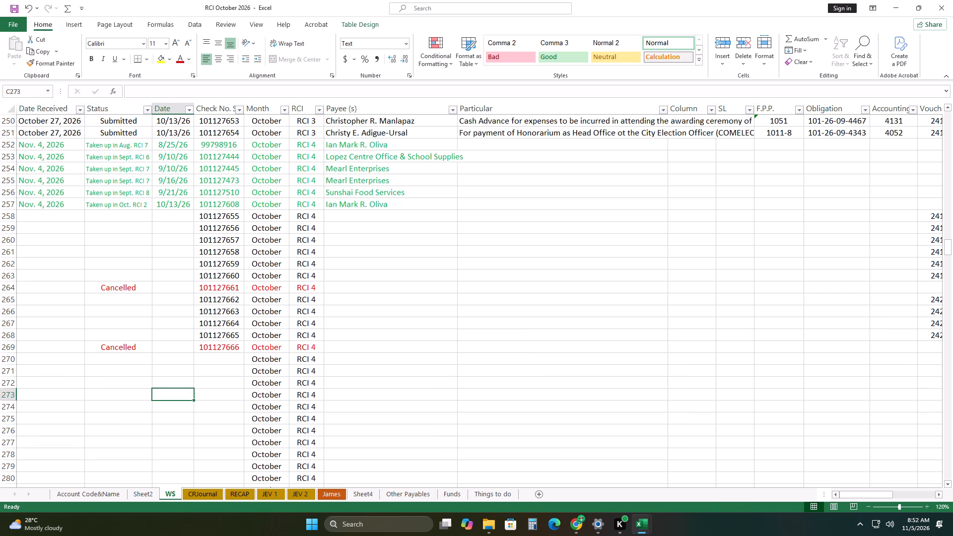
{"action": "left_click", "coordinate": [10, 346]}
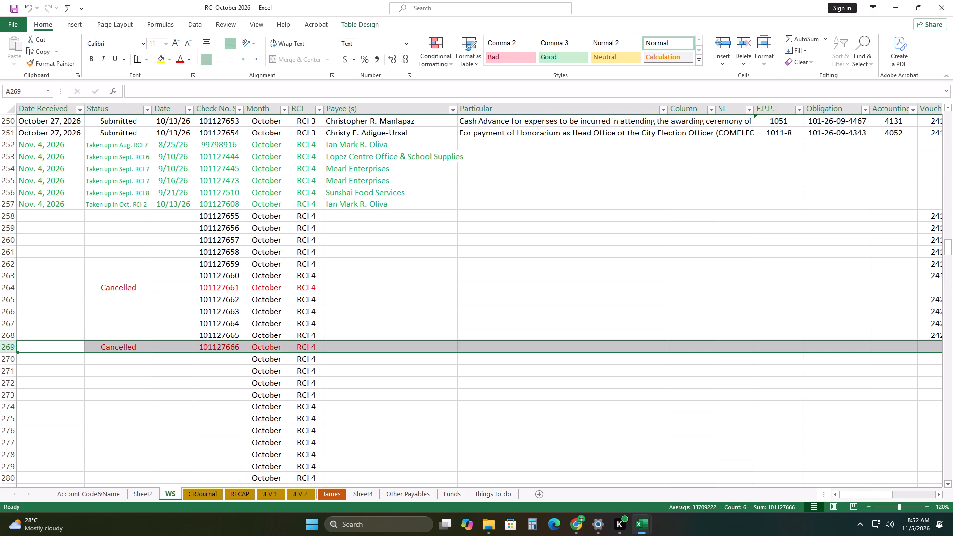
Copy the date received Nov. 4, 2026 from row 252 into the Date Received cell of row 258 as a value only.
{"action": "left_click_drag", "start_coordinate": [847, 492], "coordinate": [655, 495]}
{"action": "left_click", "coordinate": [209, 284]}
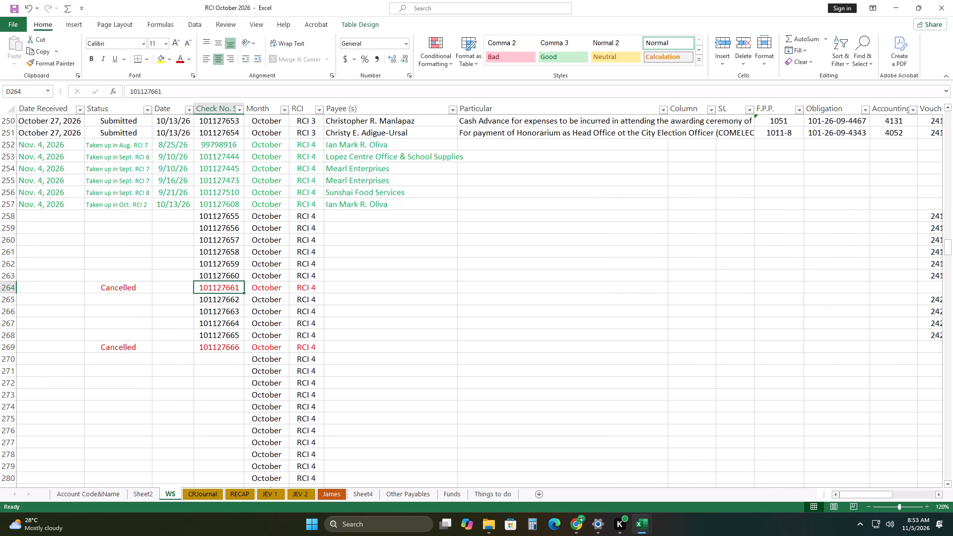
{"action": "scroll", "coordinate": [179, 289], "scroll_direction": "up", "scroll_amount": 2}
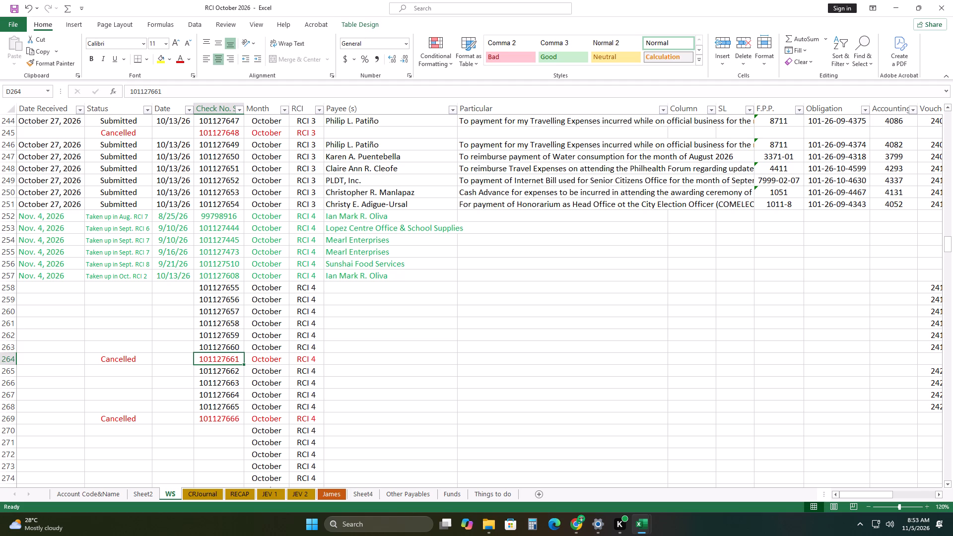
{"action": "left_click", "coordinate": [58, 217]}
{"action": "right_click", "coordinate": [58, 217]}
{"action": "left_click", "coordinate": [110, 239]}
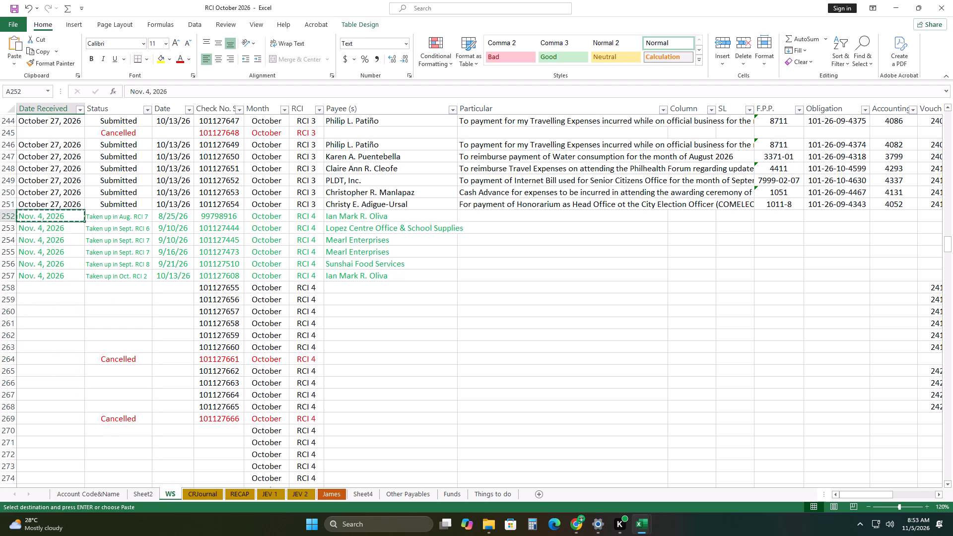
{"action": "left_click", "coordinate": [72, 289]}
{"action": "right_click", "coordinate": [71, 288]}
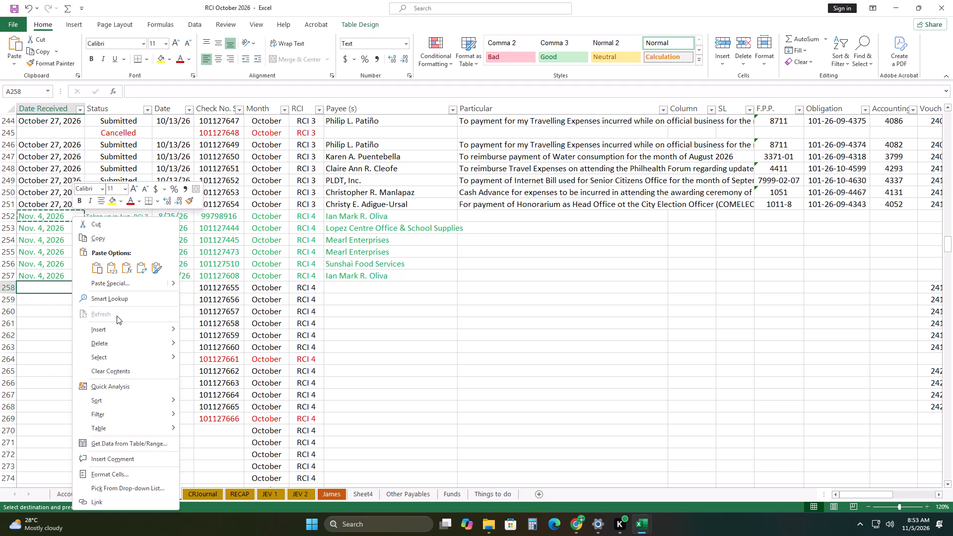
{"action": "left_click", "coordinate": [112, 271]}
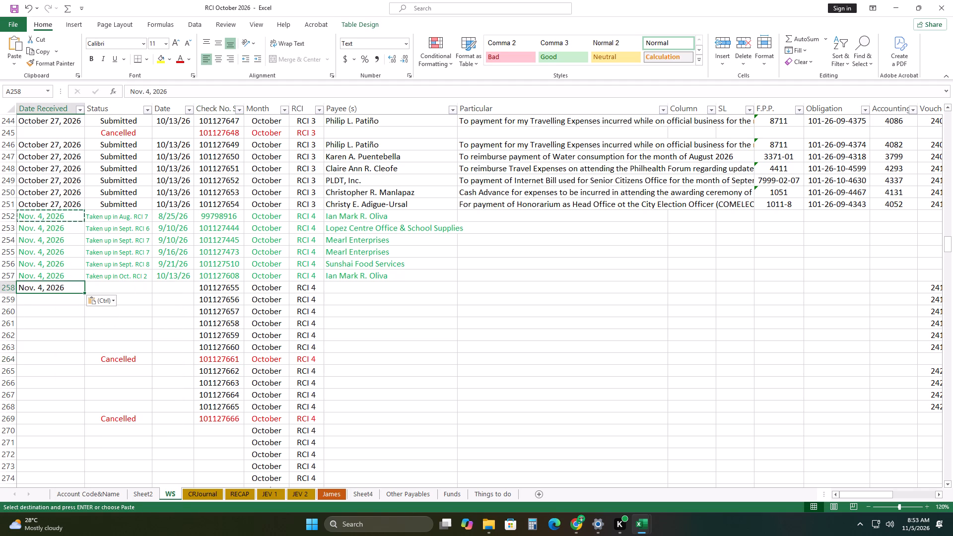
{"action": "left_click_drag", "start_coordinate": [76, 329], "coordinate": [81, 330]}
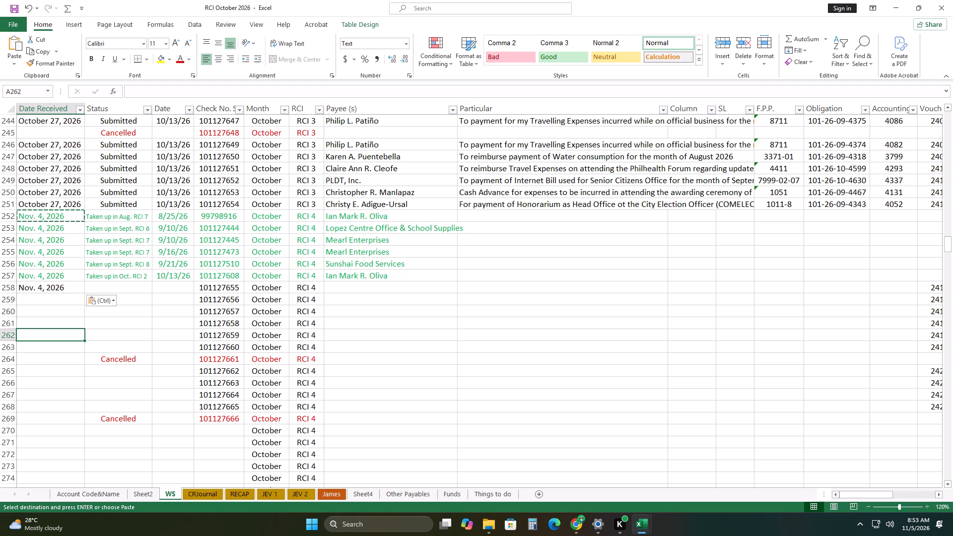
Copy the Status Submitted and the Date 10/13/26 from row 251 into the matching cells of row 258.
{"action": "left_click_drag", "start_coordinate": [133, 205], "coordinate": [166, 205]}
{"action": "right_click", "coordinate": [166, 205]}
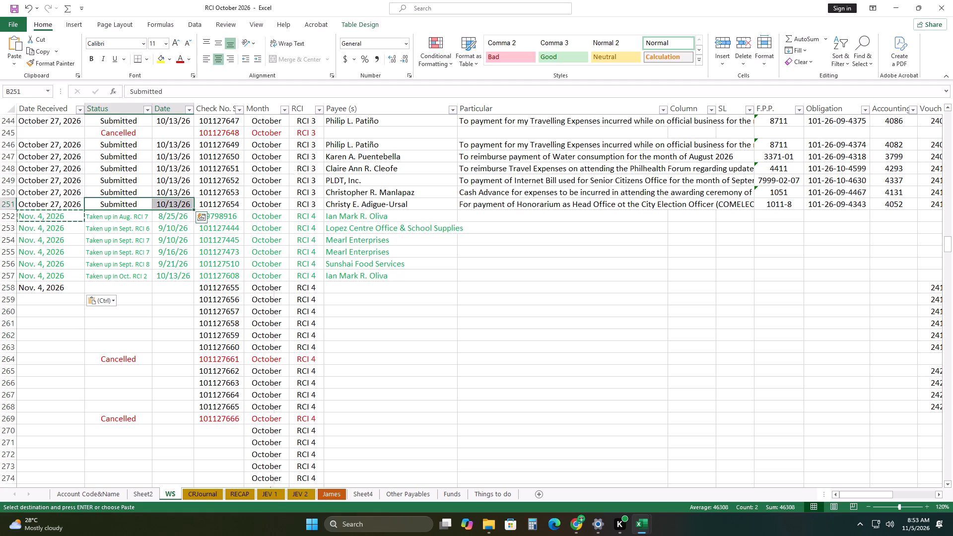
{"action": "left_click", "coordinate": [211, 230]}
{"action": "left_click", "coordinate": [123, 286]}
{"action": "right_click", "coordinate": [123, 286]}
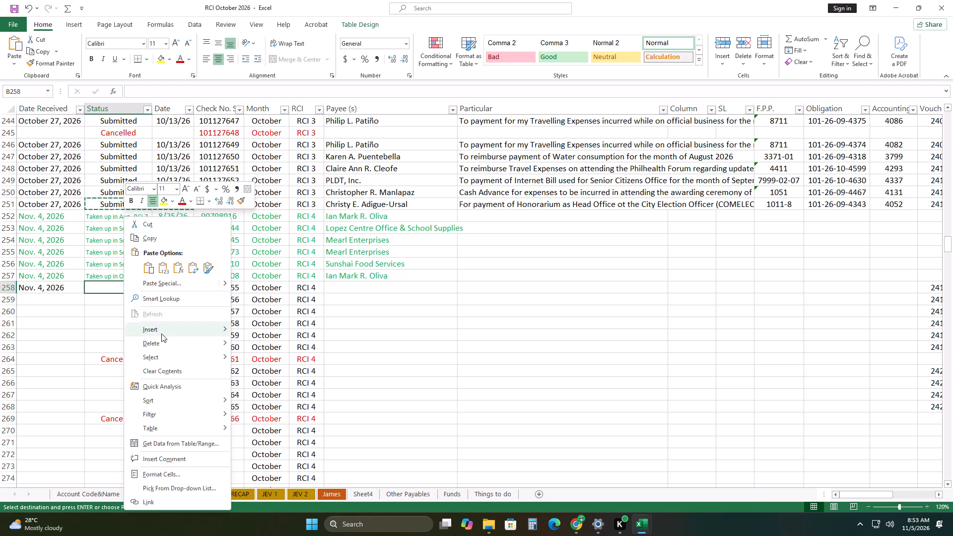
{"action": "left_click", "coordinate": [150, 270]}
{"action": "left_click", "coordinate": [154, 347]}
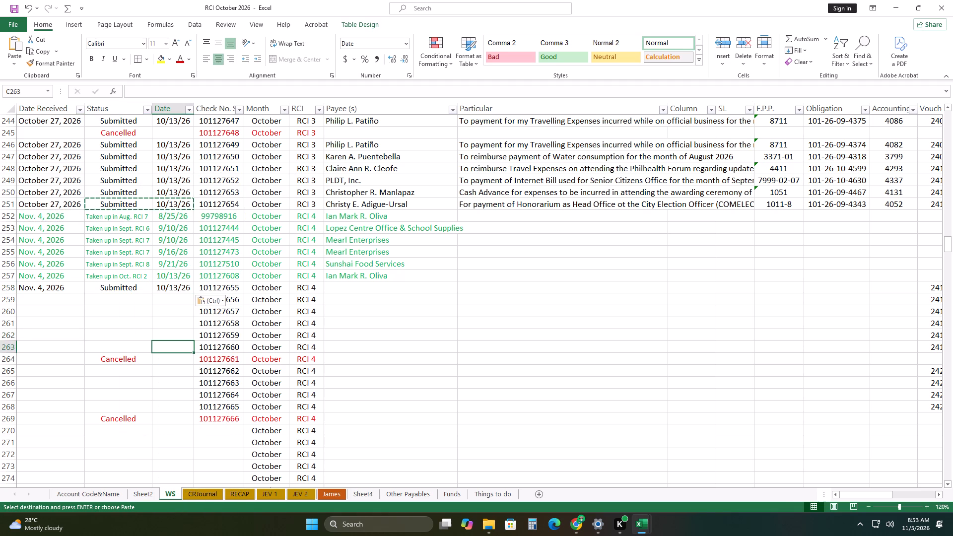
Copy the Date Received, Status and Date cells of row 258 into rows 259 to 263.
{"action": "left_click_drag", "start_coordinate": [71, 288], "coordinate": [155, 287]}
{"action": "right_click", "coordinate": [155, 287]}
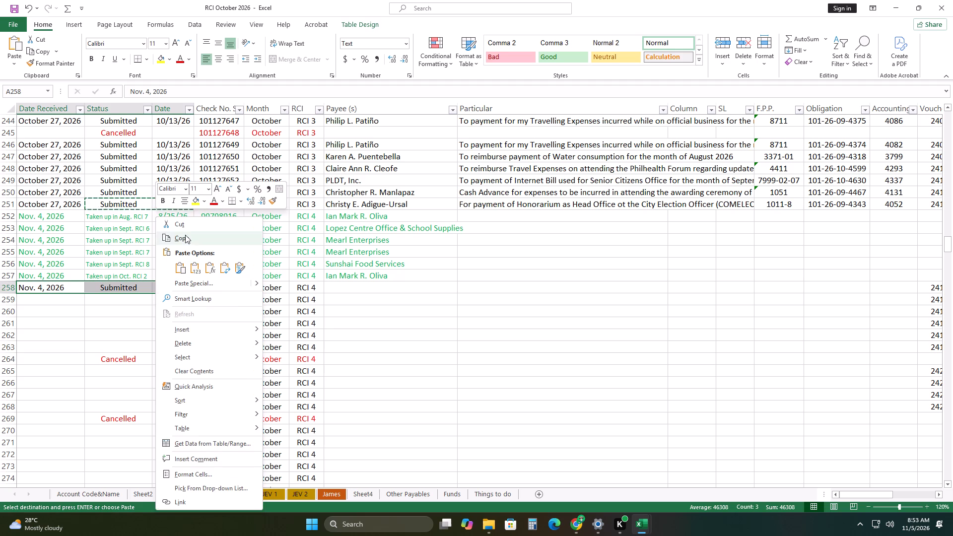
{"action": "left_click", "coordinate": [185, 235]}
{"action": "left_click_drag", "start_coordinate": [70, 301], "coordinate": [184, 339]}
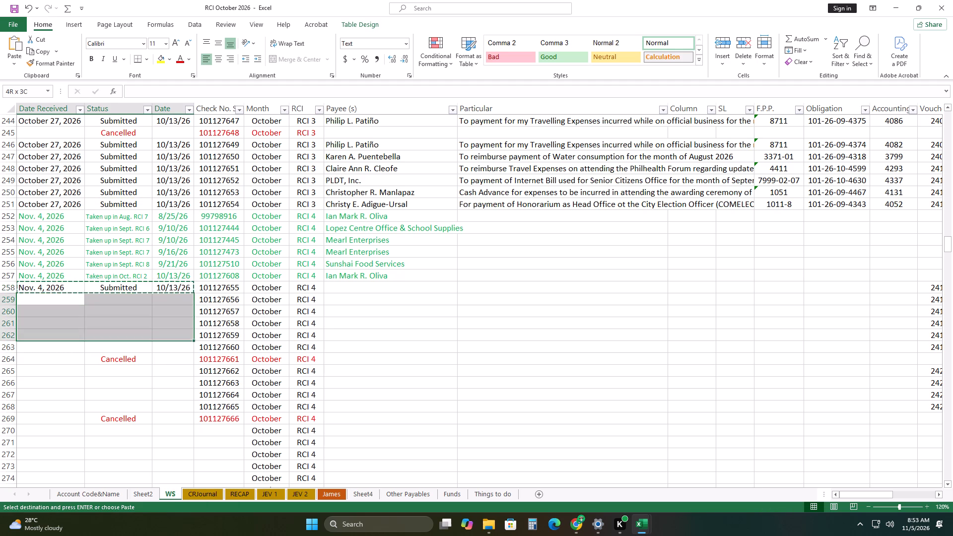
{"action": "left_click_drag", "start_coordinate": [184, 339], "coordinate": [184, 343]}
{"action": "right_click", "coordinate": [151, 333]}
{"action": "left_click", "coordinate": [176, 92]}
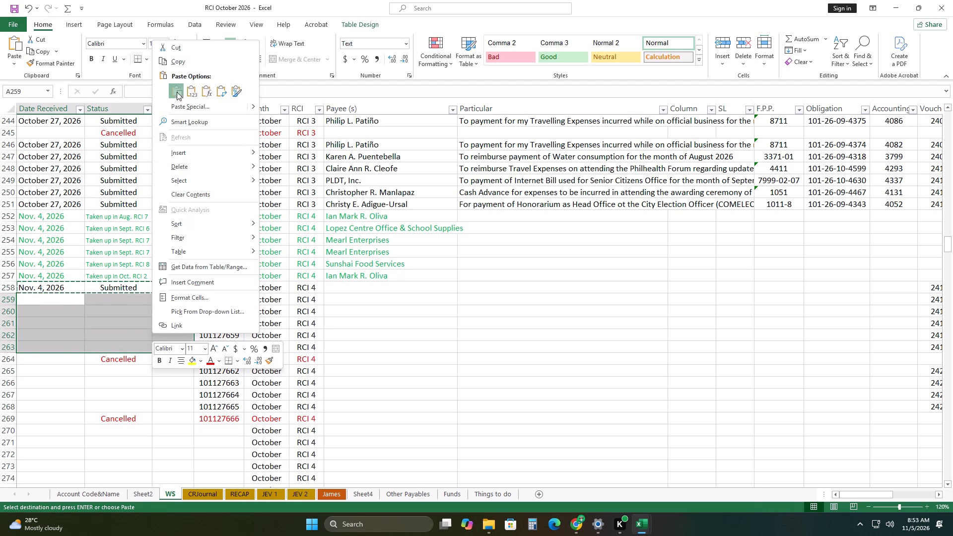
Paste the copied Date Received, Status and Date of row 258 into rows 265 to 268.
{"action": "scroll", "coordinate": [303, 280], "scroll_direction": "down", "scroll_amount": 3}
{"action": "left_click_drag", "start_coordinate": [65, 262], "coordinate": [178, 257]}
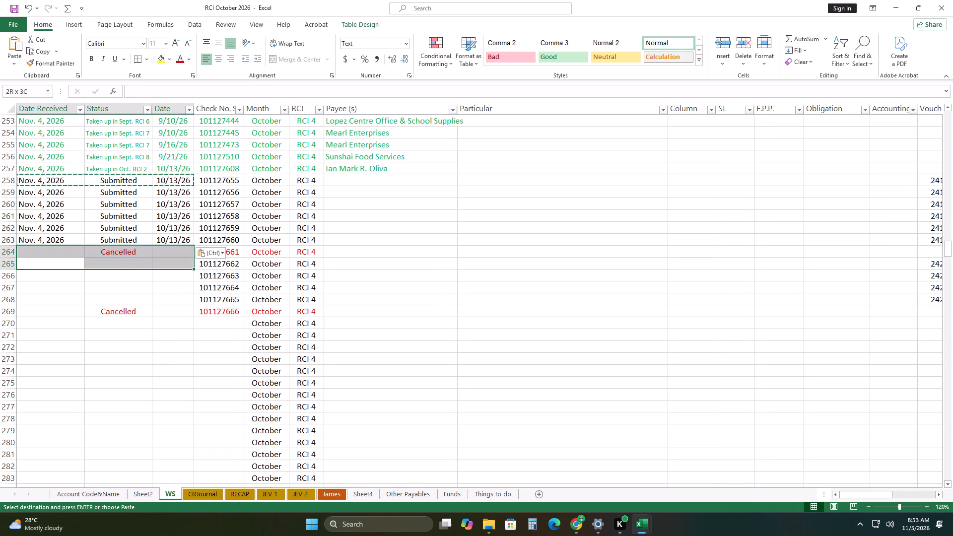
{"action": "left_click_drag", "start_coordinate": [178, 257], "coordinate": [188, 300]}
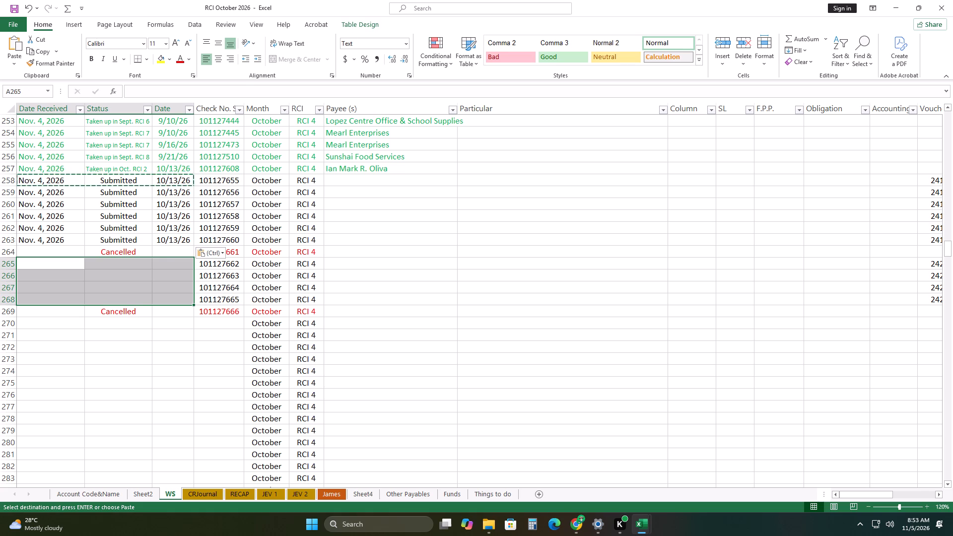
{"action": "right_click", "coordinate": [139, 297]}
{"action": "left_click", "coordinate": [164, 60]}
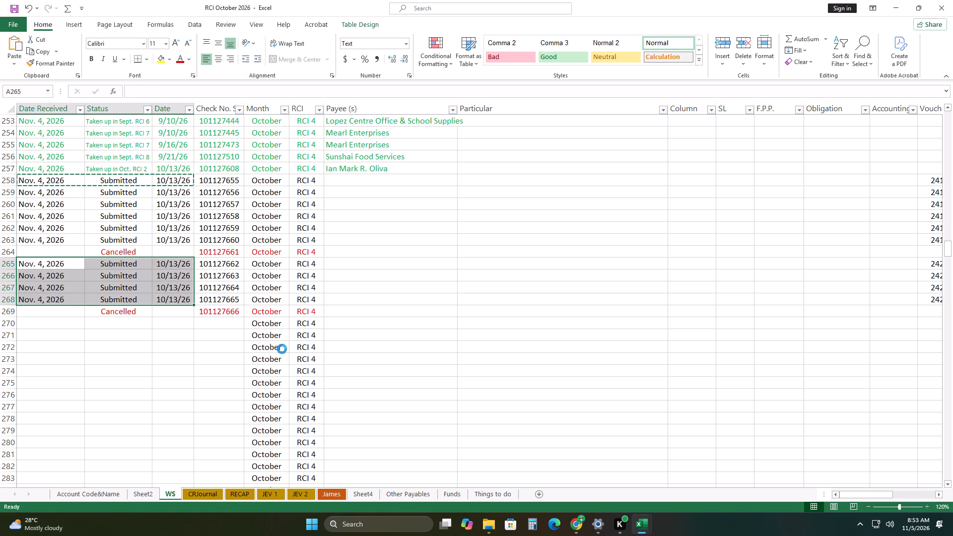
Switch to Chrome to pause the playing YouTube worship songs video and return to the Excel workbook.
{"action": "left_click", "coordinate": [580, 521]}
{"action": "left_click", "coordinate": [433, 335]}
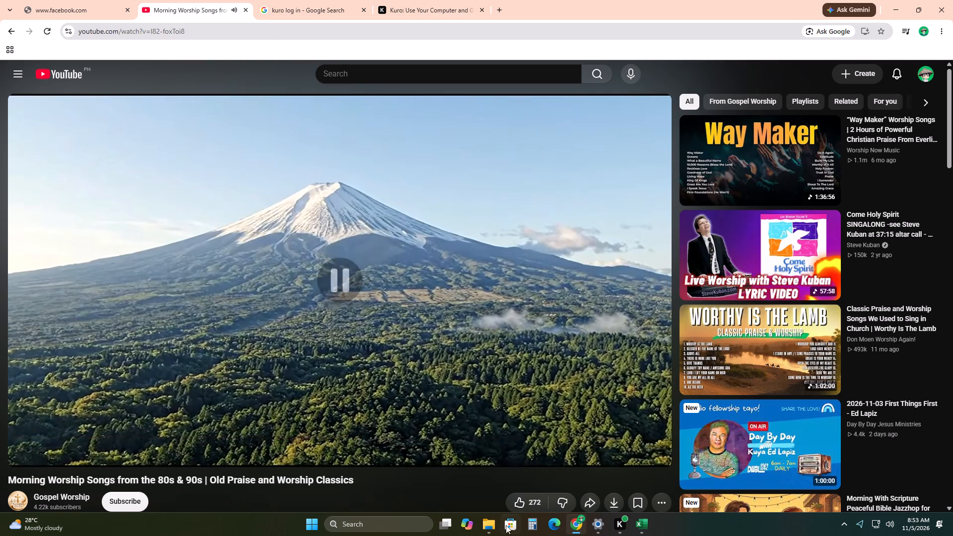
{"action": "left_click", "coordinate": [578, 523]}
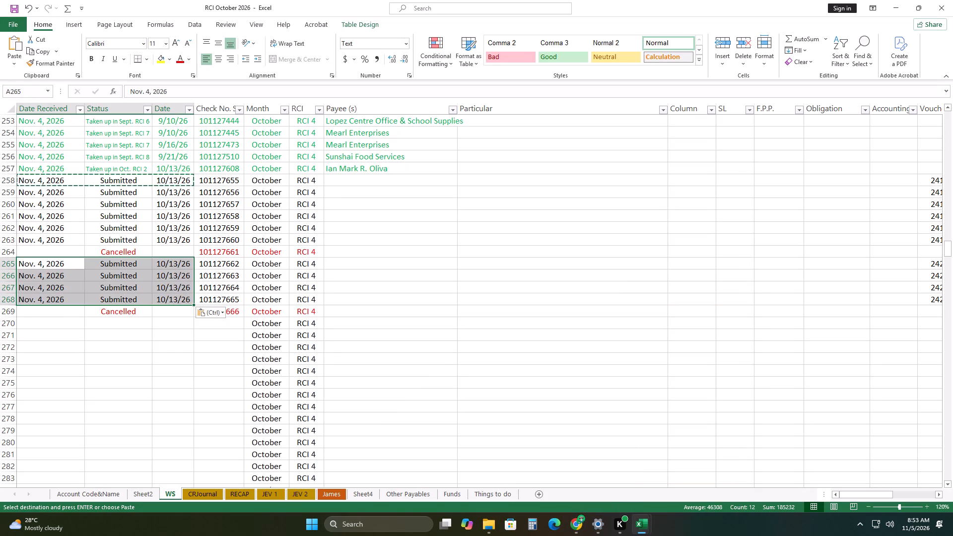
{"action": "left_click", "coordinate": [386, 308]}
{"action": "left_click", "coordinate": [440, 368]}
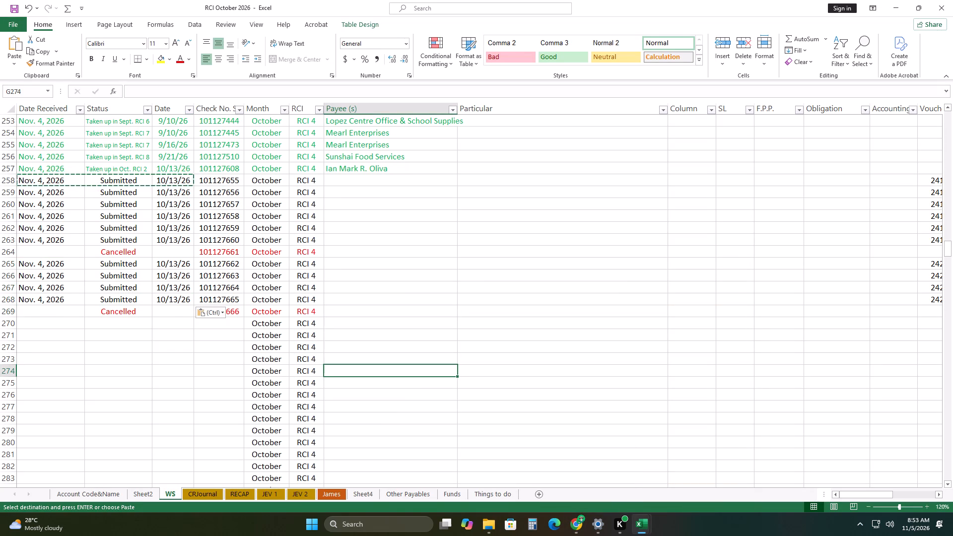
Enter the payee names in rows 258 to 261, using the same payee for rows 259 and 260.
{"action": "left_click", "coordinate": [350, 181]}
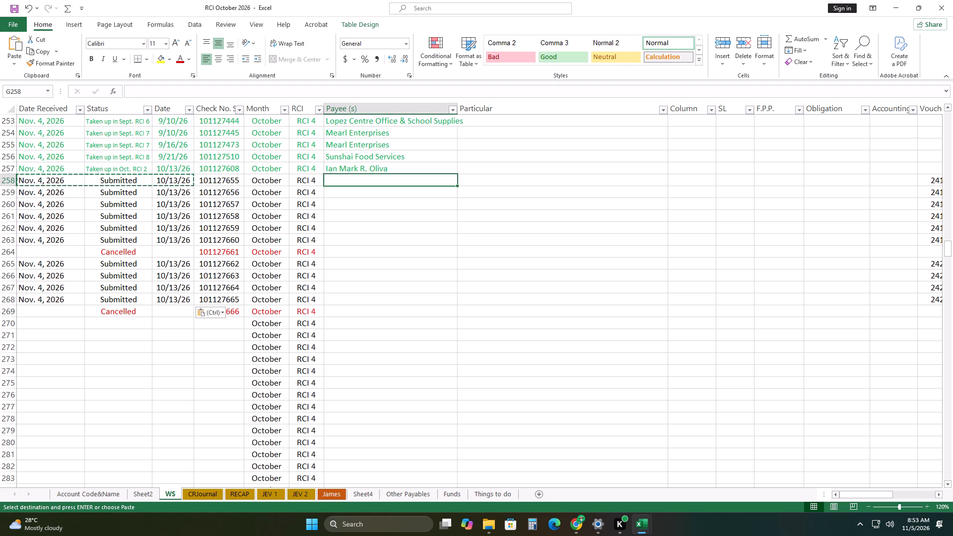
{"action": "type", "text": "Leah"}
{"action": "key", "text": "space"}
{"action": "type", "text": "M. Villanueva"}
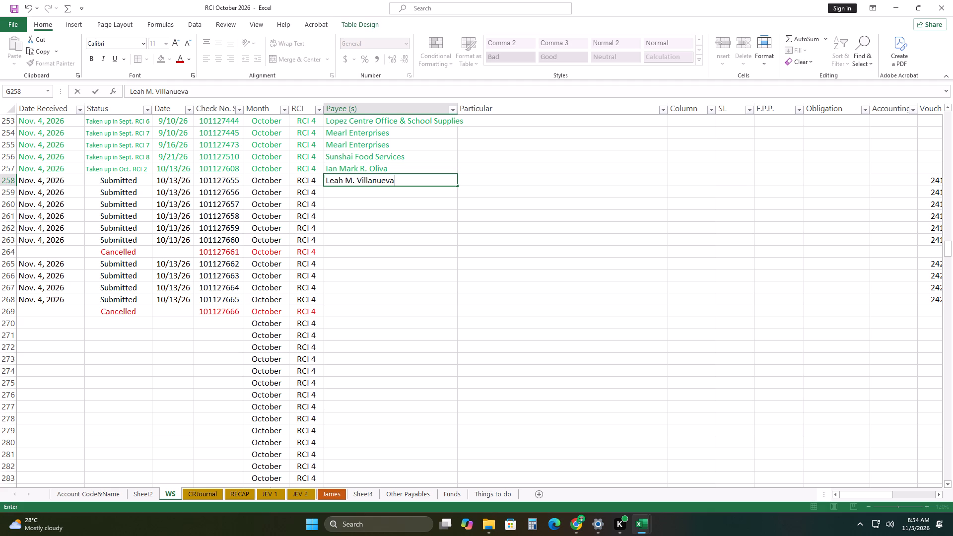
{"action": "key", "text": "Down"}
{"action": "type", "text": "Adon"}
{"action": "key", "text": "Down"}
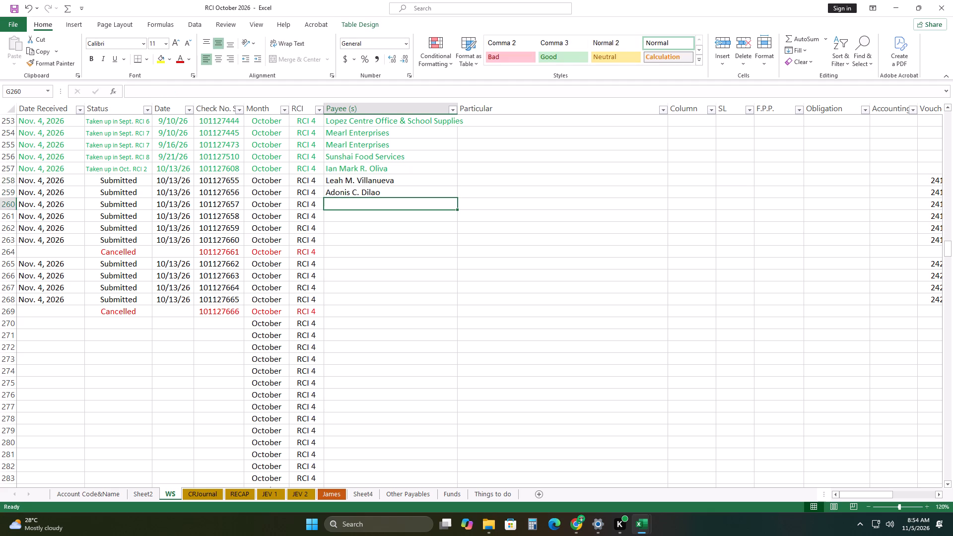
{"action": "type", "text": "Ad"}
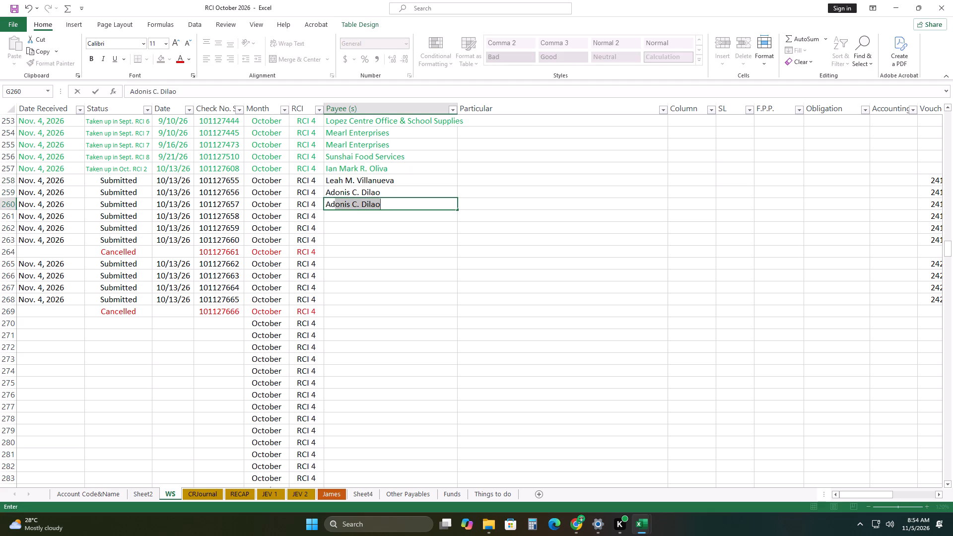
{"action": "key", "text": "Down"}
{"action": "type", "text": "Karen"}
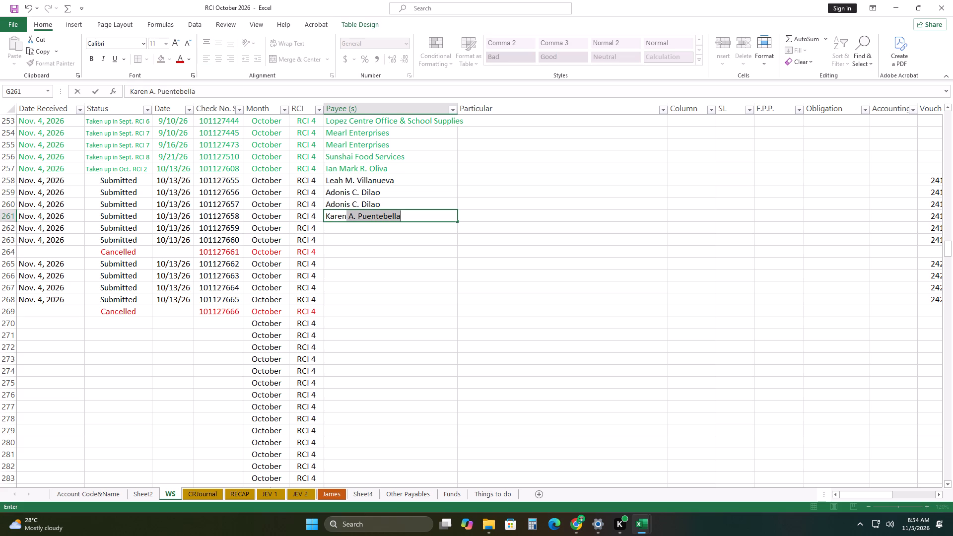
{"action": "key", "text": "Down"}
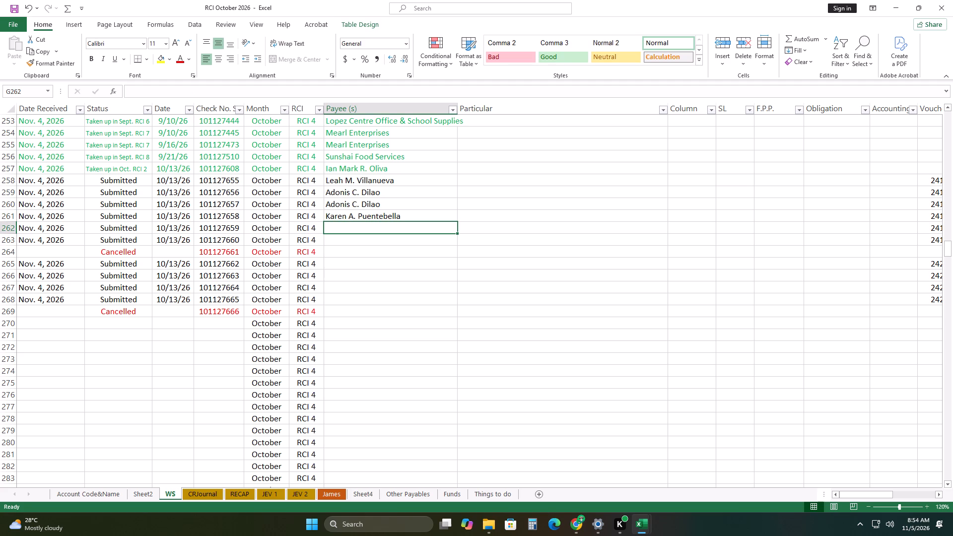
Enter the payee names in rows 262 and 263, leaving the payee of cancelled row 264 blank.
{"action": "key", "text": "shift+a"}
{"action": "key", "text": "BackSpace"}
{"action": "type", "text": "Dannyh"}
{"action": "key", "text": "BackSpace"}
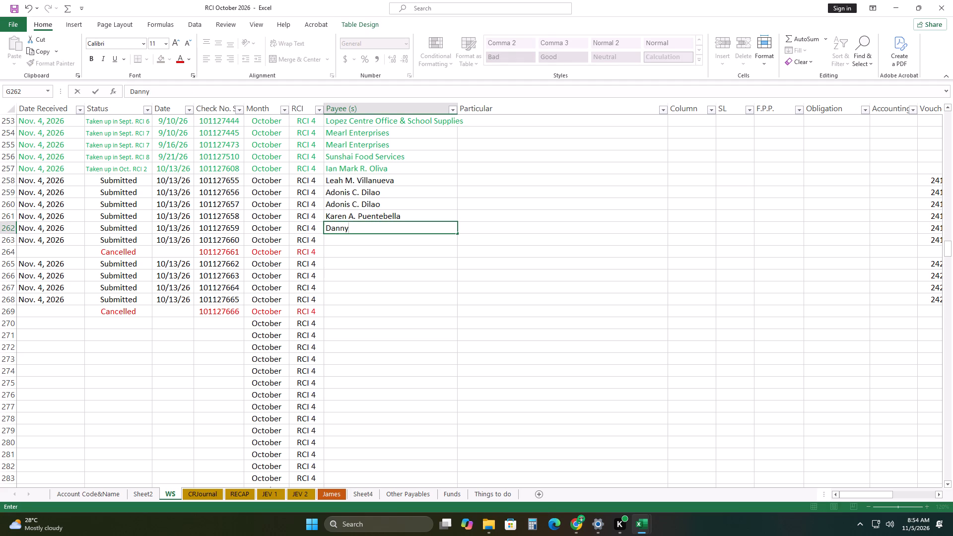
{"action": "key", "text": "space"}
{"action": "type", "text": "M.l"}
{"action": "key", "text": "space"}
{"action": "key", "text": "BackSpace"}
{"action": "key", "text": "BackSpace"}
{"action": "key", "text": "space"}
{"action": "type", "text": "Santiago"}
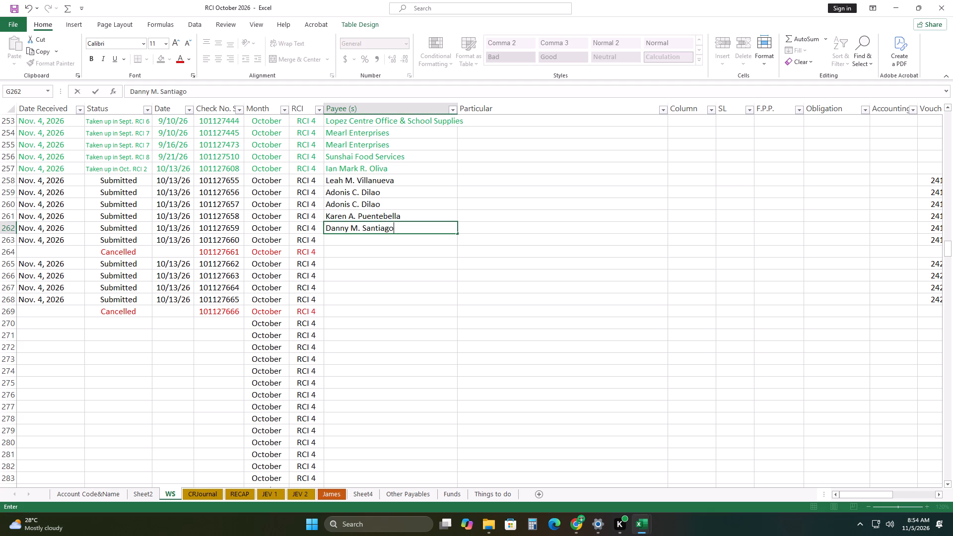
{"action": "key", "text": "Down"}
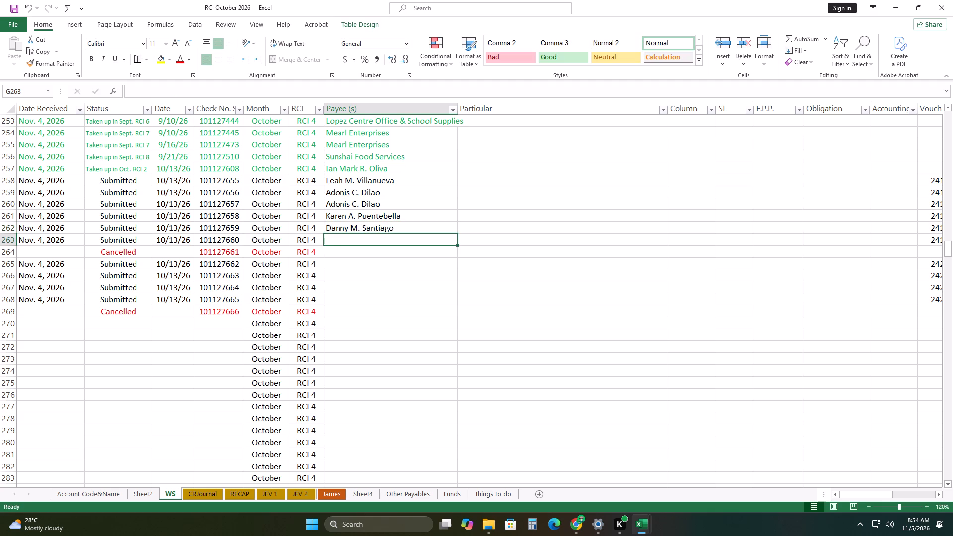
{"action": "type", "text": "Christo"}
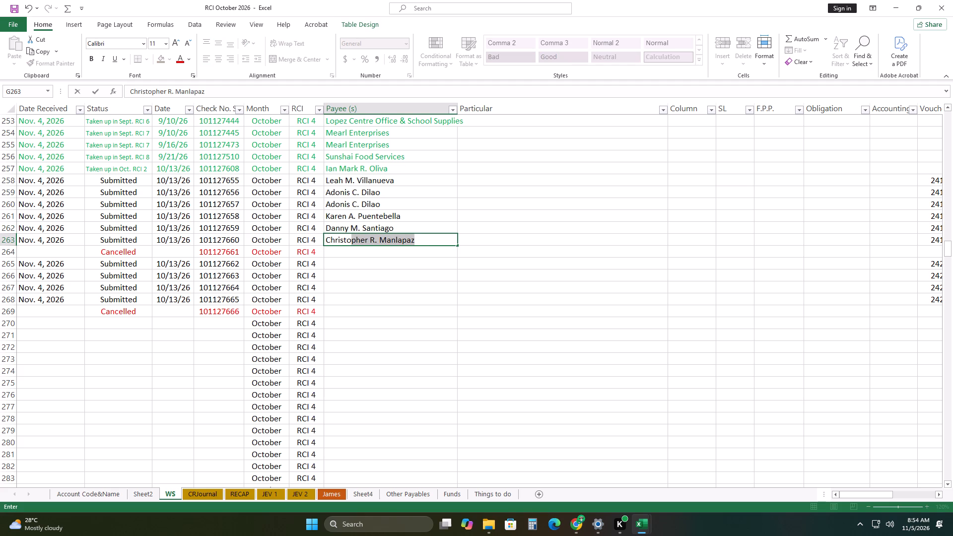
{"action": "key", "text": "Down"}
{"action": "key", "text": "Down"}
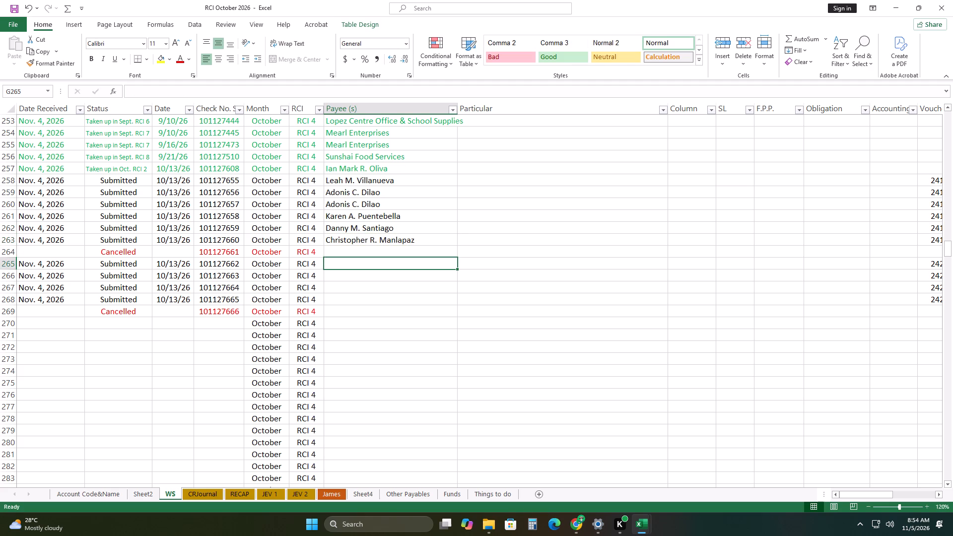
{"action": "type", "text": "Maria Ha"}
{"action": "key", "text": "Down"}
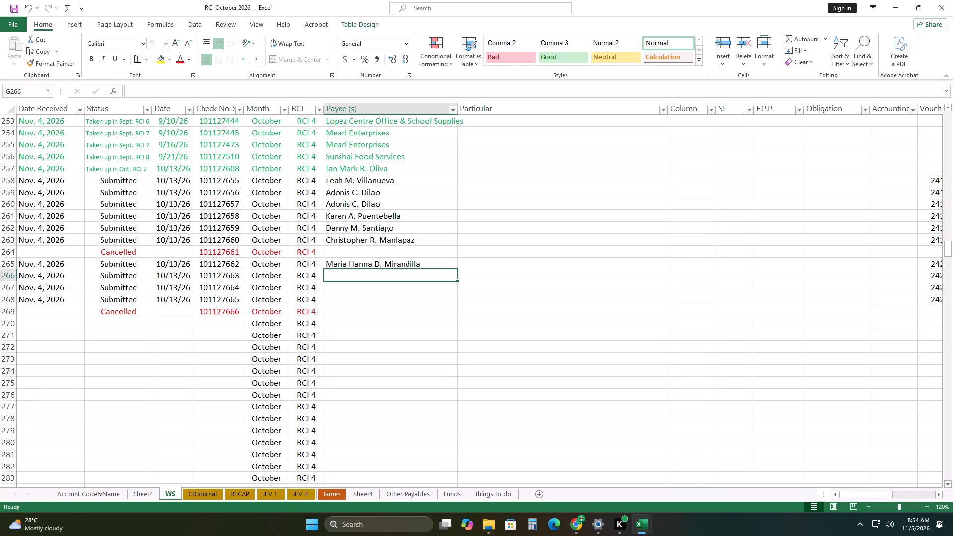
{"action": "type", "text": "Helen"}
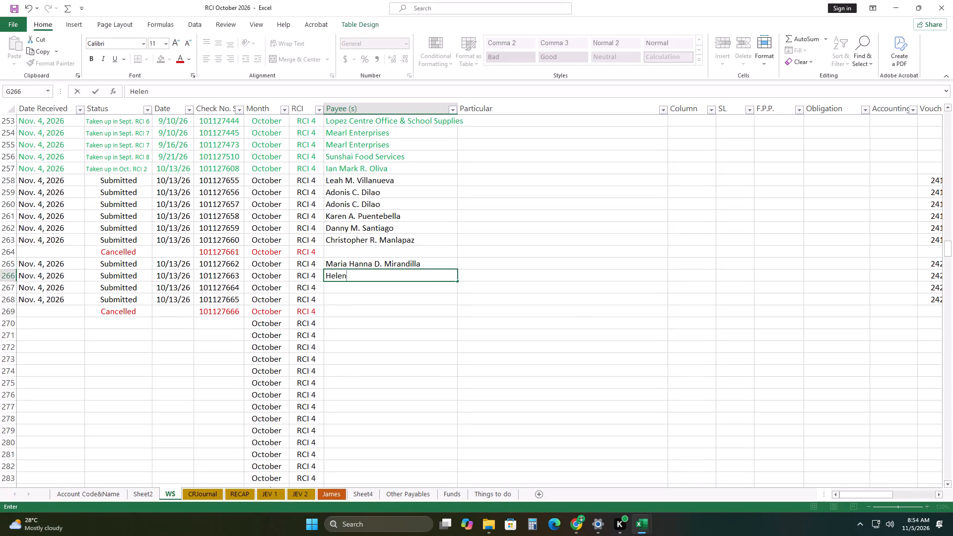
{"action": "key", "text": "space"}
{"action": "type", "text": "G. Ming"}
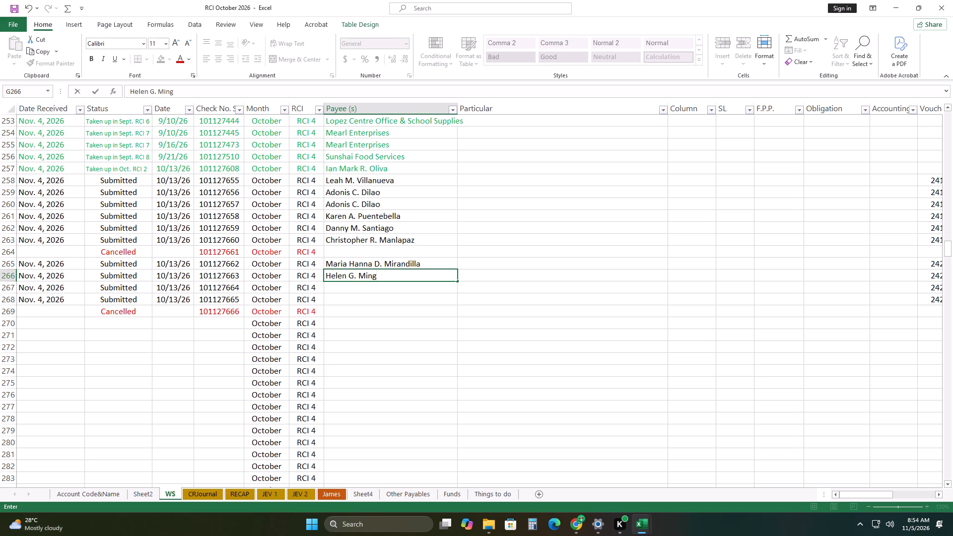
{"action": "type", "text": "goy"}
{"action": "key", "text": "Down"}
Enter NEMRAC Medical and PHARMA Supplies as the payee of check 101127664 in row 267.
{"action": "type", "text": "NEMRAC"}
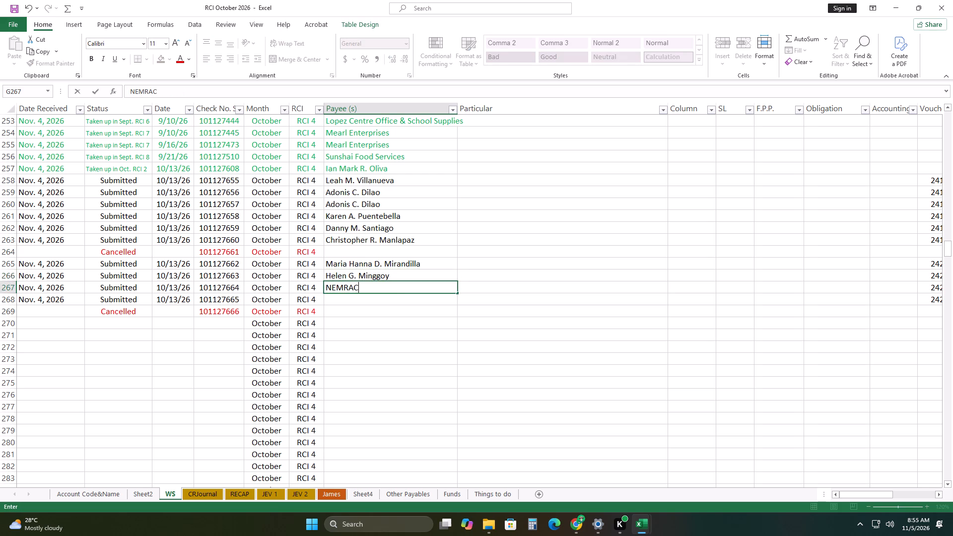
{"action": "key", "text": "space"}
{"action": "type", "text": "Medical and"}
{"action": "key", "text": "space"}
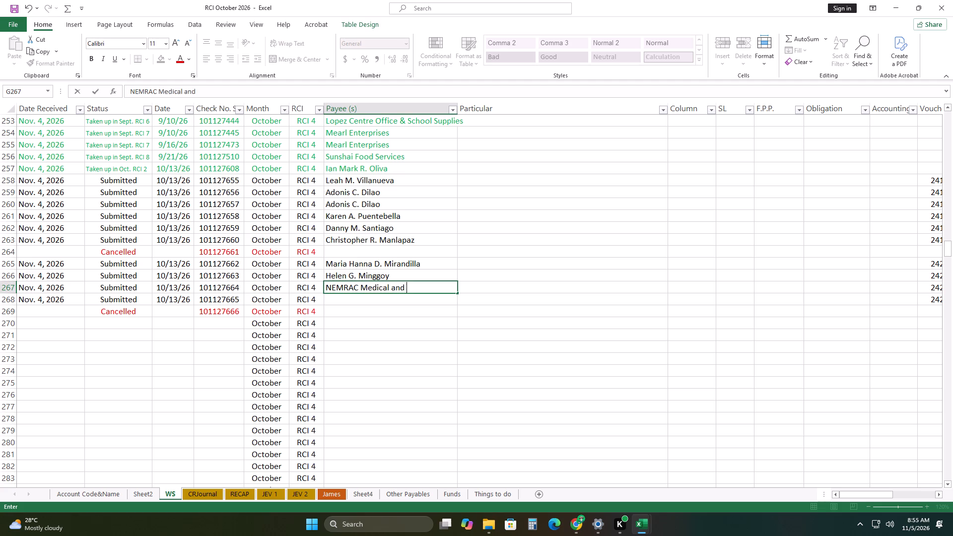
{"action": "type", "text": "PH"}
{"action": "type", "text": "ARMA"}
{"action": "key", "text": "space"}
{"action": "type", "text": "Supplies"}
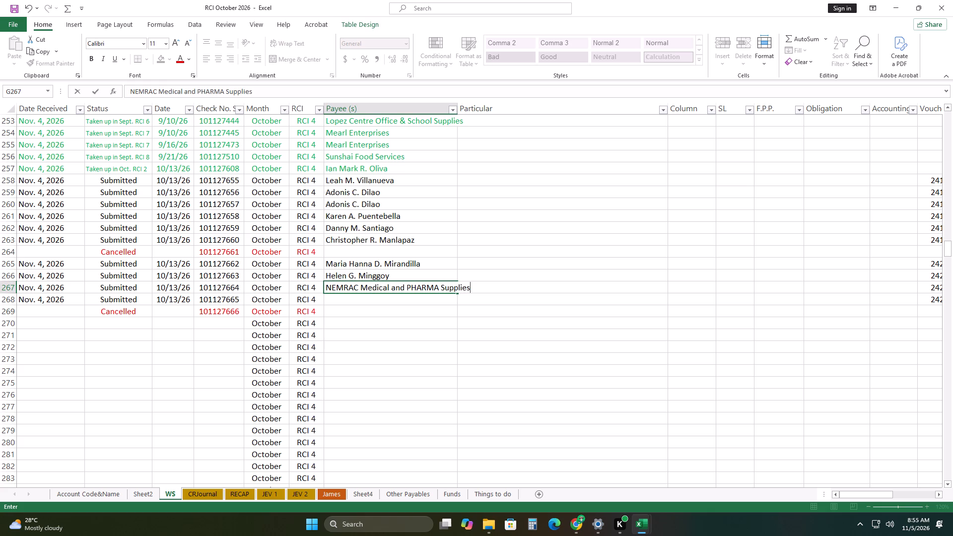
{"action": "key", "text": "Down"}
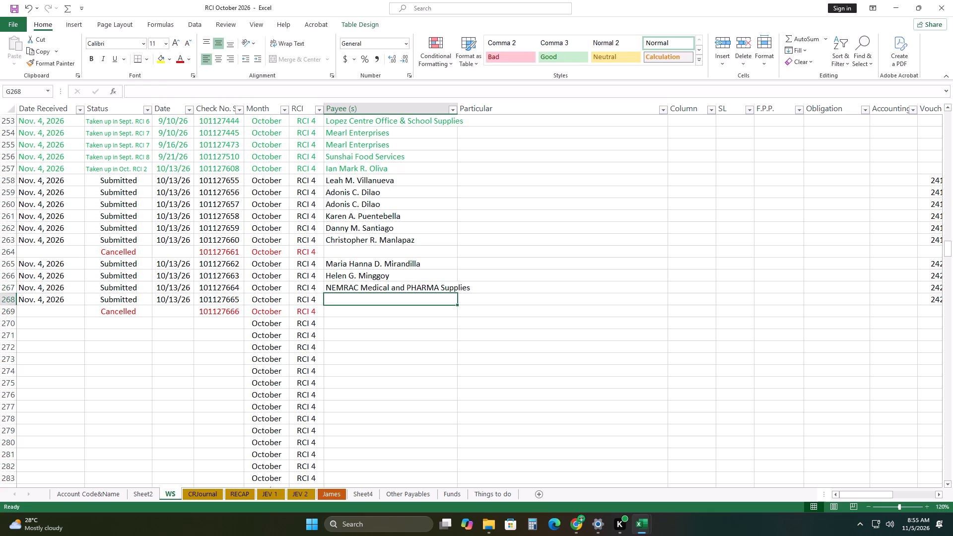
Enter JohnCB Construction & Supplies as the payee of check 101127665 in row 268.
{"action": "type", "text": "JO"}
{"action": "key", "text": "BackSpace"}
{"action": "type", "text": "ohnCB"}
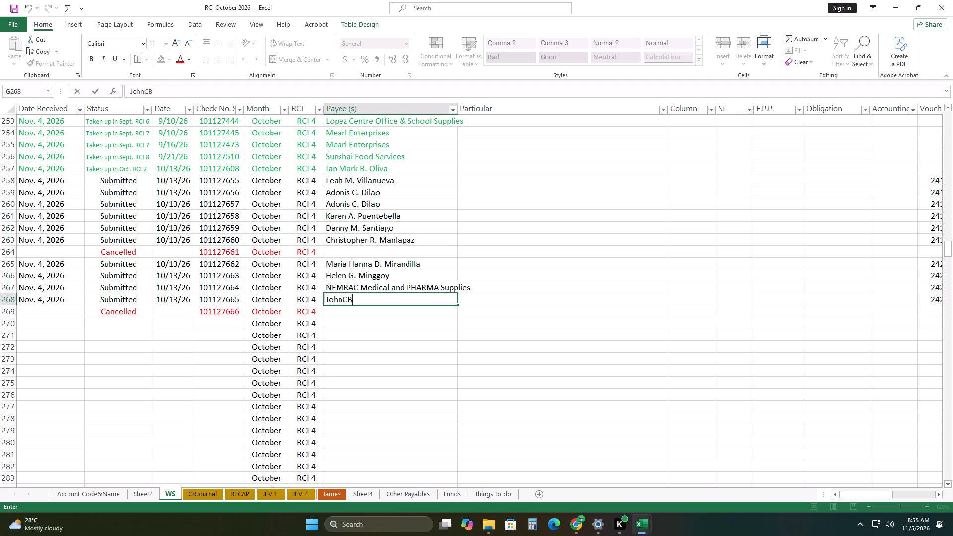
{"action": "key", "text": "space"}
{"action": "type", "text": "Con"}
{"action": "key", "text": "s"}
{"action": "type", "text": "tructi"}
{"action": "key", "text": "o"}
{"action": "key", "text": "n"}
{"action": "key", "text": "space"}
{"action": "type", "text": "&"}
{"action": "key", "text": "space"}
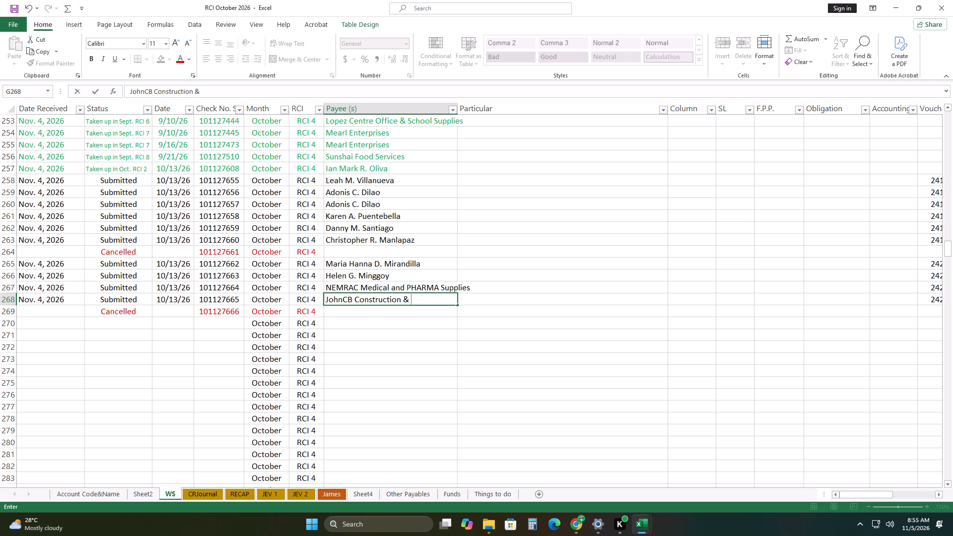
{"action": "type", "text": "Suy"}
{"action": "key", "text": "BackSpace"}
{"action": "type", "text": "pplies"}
{"action": "left_click", "coordinate": [566, 277]}
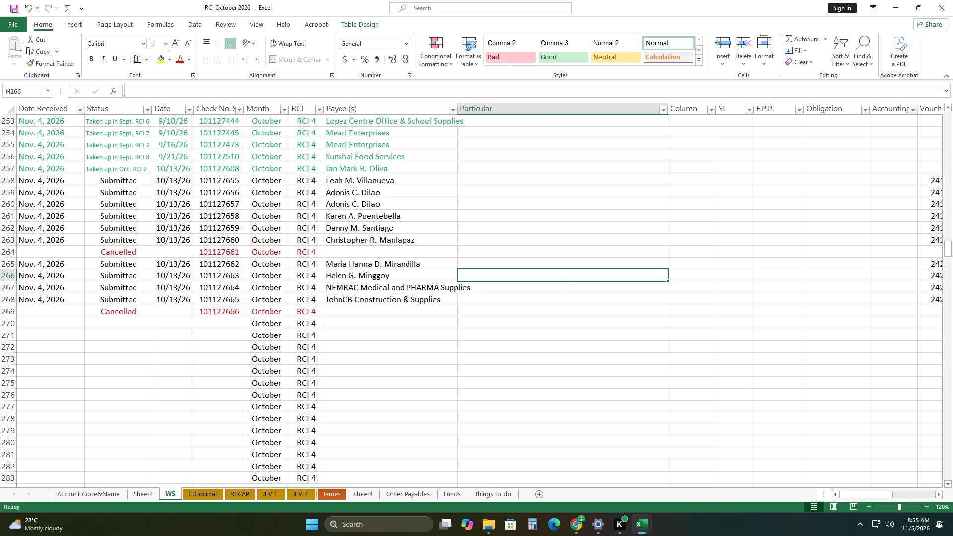
{"action": "scroll", "coordinate": [453, 424], "scroll_direction": "up", "scroll_amount": 1}
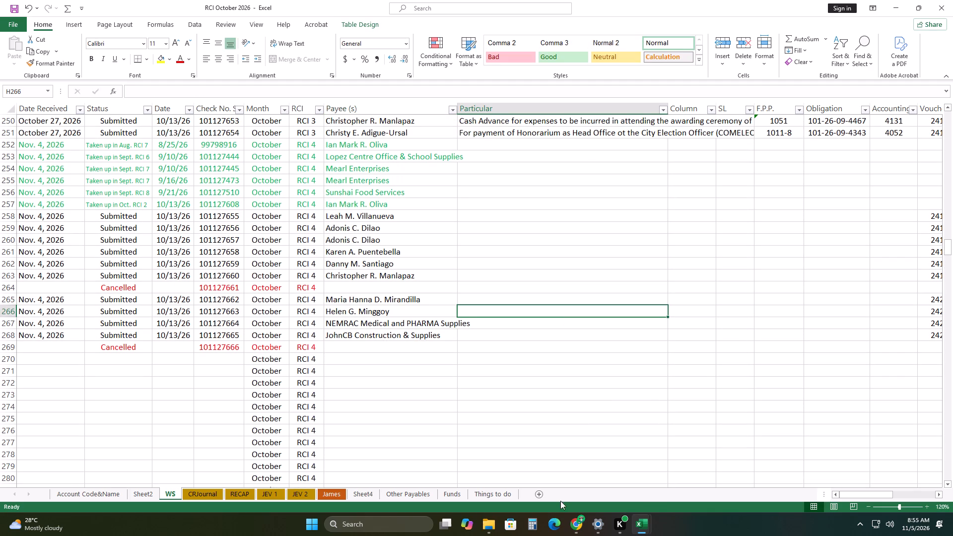
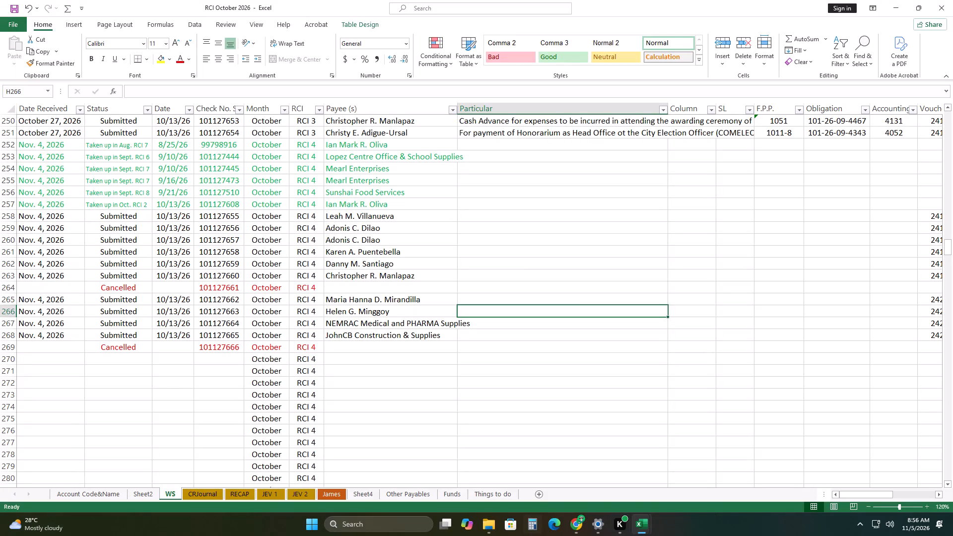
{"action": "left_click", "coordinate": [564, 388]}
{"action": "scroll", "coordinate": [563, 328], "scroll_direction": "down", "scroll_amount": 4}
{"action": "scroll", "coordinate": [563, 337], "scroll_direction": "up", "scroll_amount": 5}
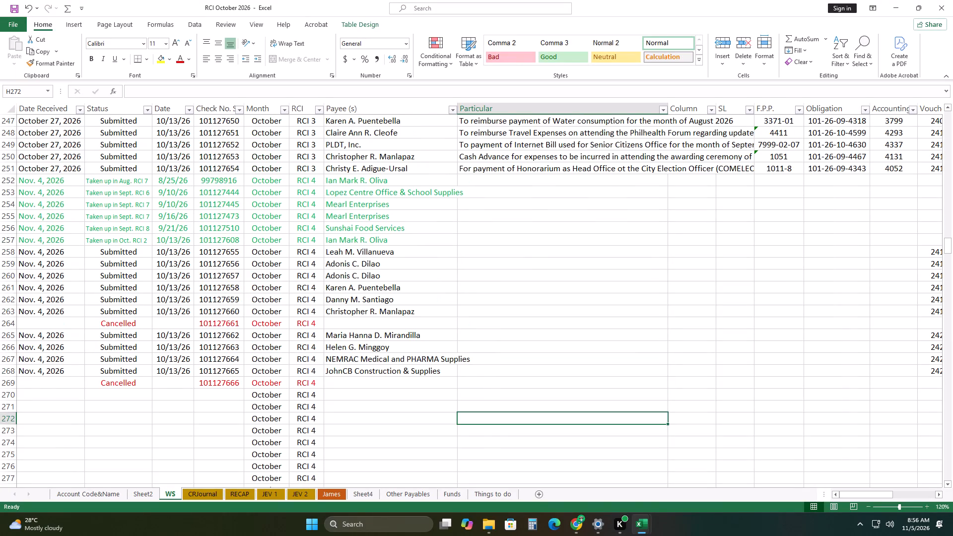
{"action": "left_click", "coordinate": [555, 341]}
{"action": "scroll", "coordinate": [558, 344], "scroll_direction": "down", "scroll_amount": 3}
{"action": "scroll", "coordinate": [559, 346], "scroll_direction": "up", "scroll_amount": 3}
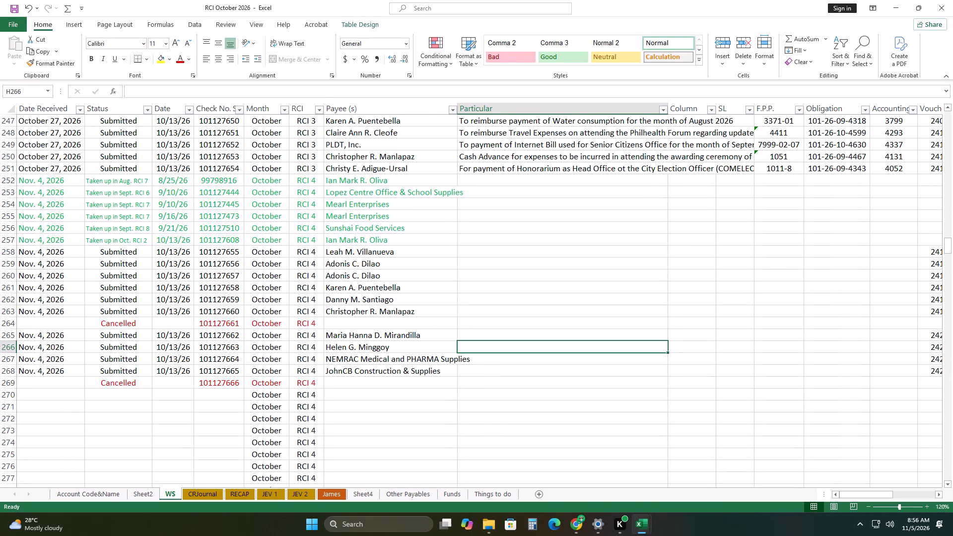